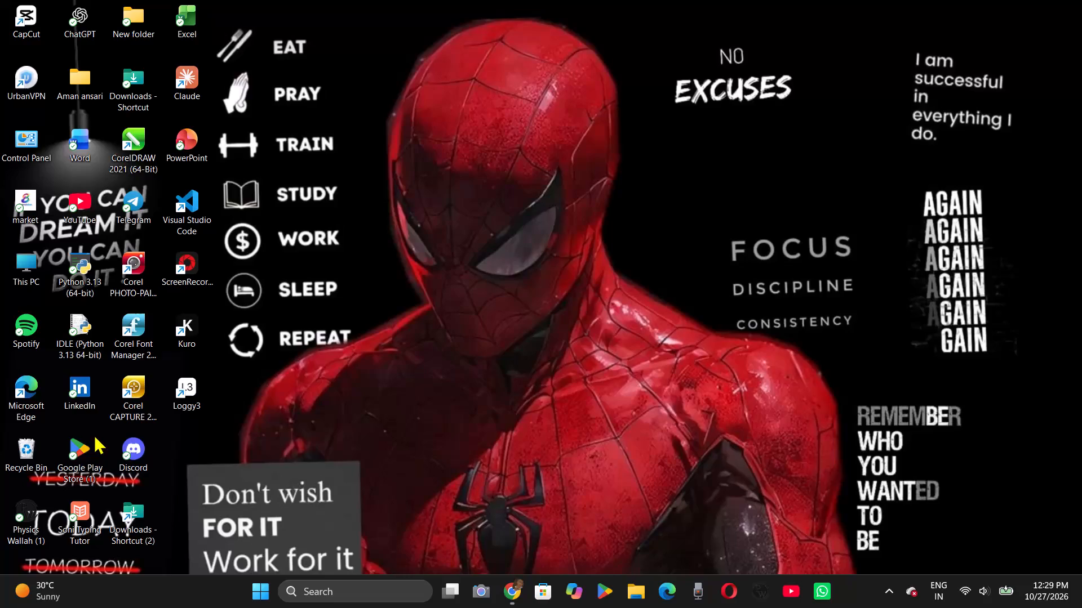
Launch Excel in a maximized window and open the recent workbook "Defective chalan 011 25.08.2026 - Copy" from Downloads.
{"action": "triple_click", "coordinate": [186, 14]}
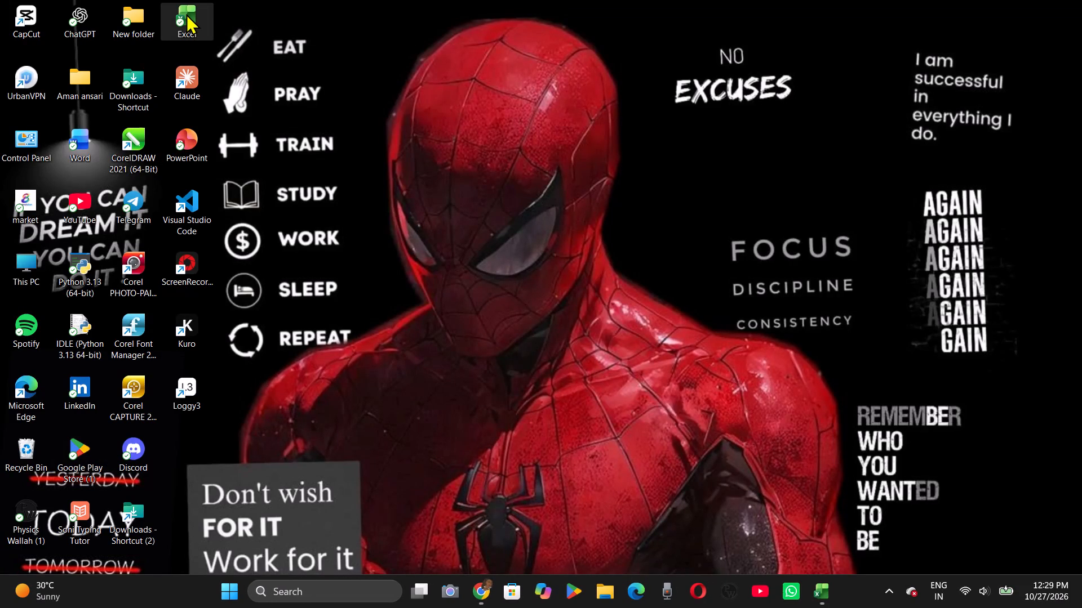
{"action": "left_click", "coordinate": [820, 596]}
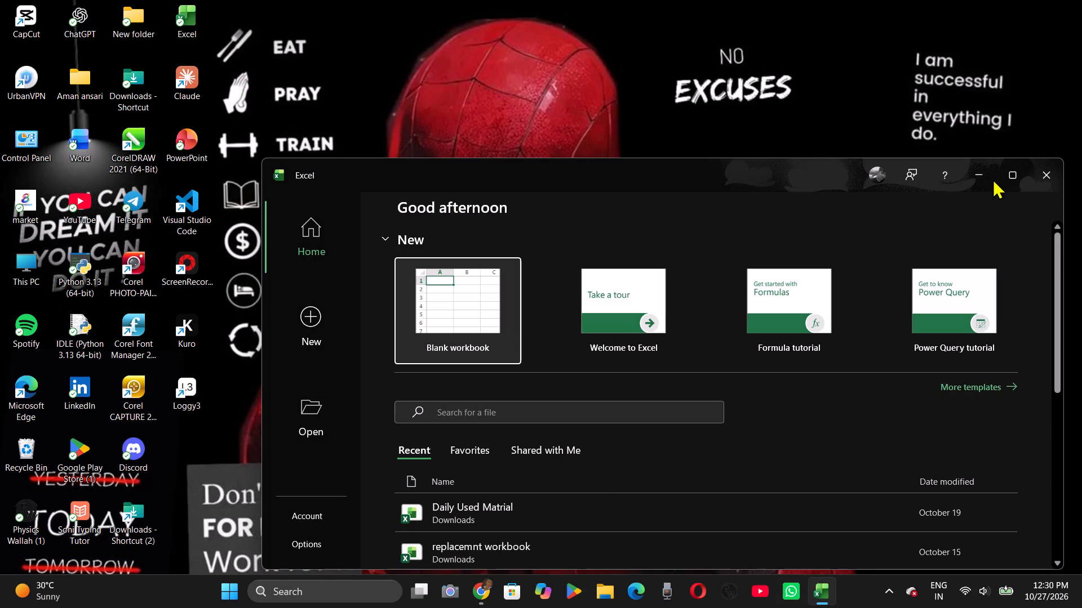
{"action": "left_click", "coordinate": [998, 182]}
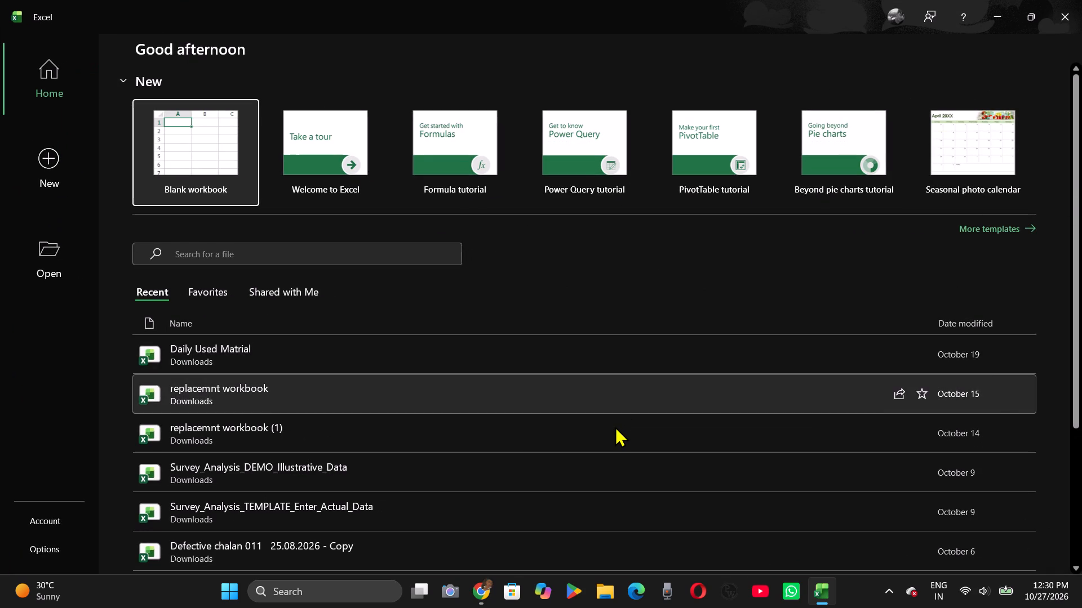
{"action": "scroll", "coordinate": [615, 426], "scroll_direction": "down", "scroll_amount": 1}
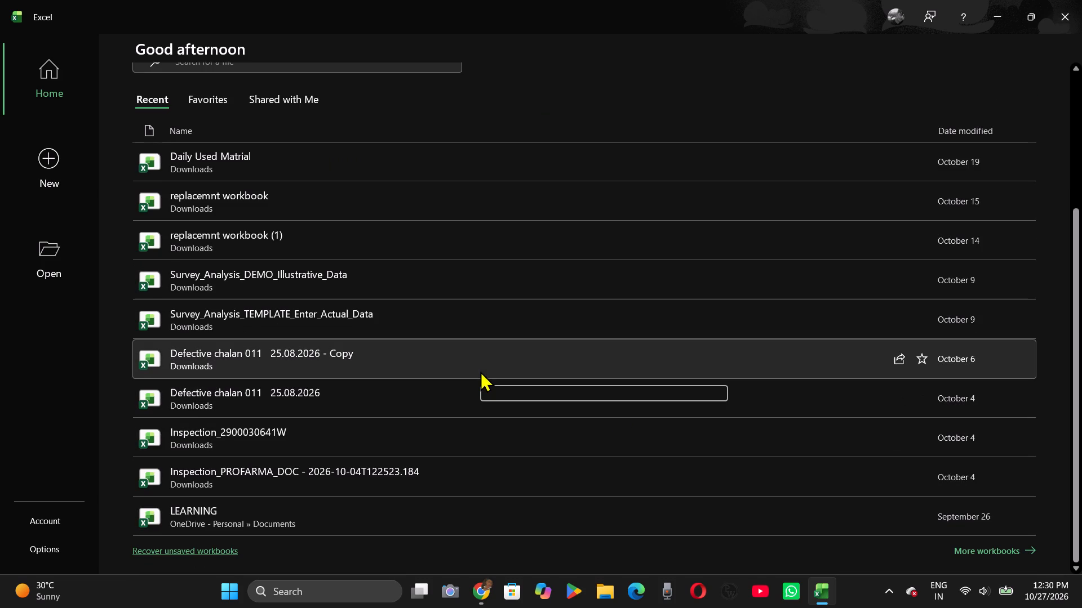
{"action": "left_click", "coordinate": [438, 362]}
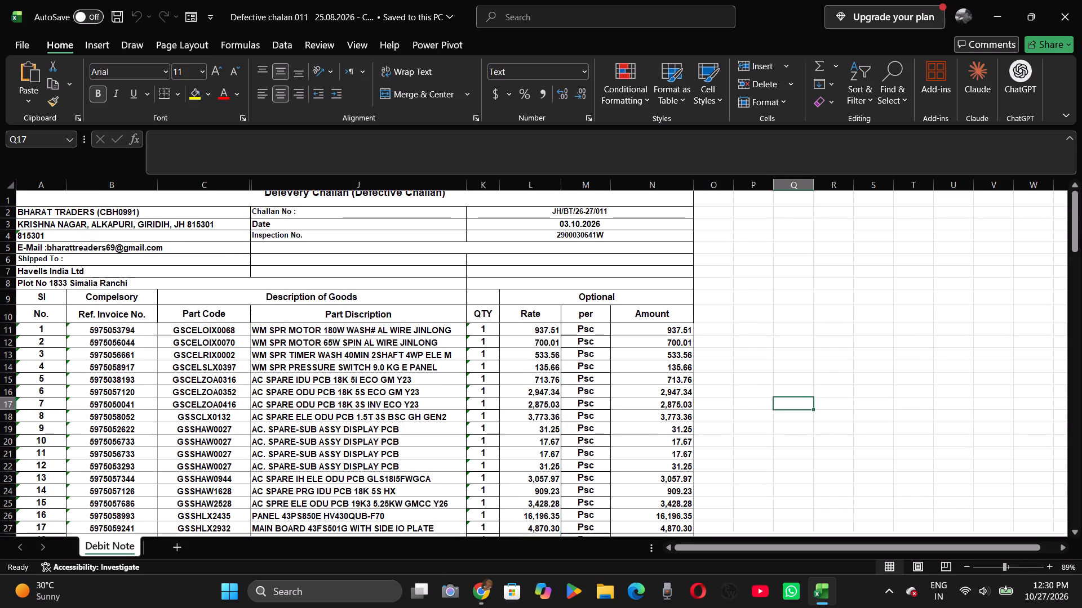
Review the delivery challan on the Debit Note sheet, from the part rows down to the total and amount in words.
{"action": "scroll", "coordinate": [438, 362], "scroll_direction": "down", "scroll_amount": 3}
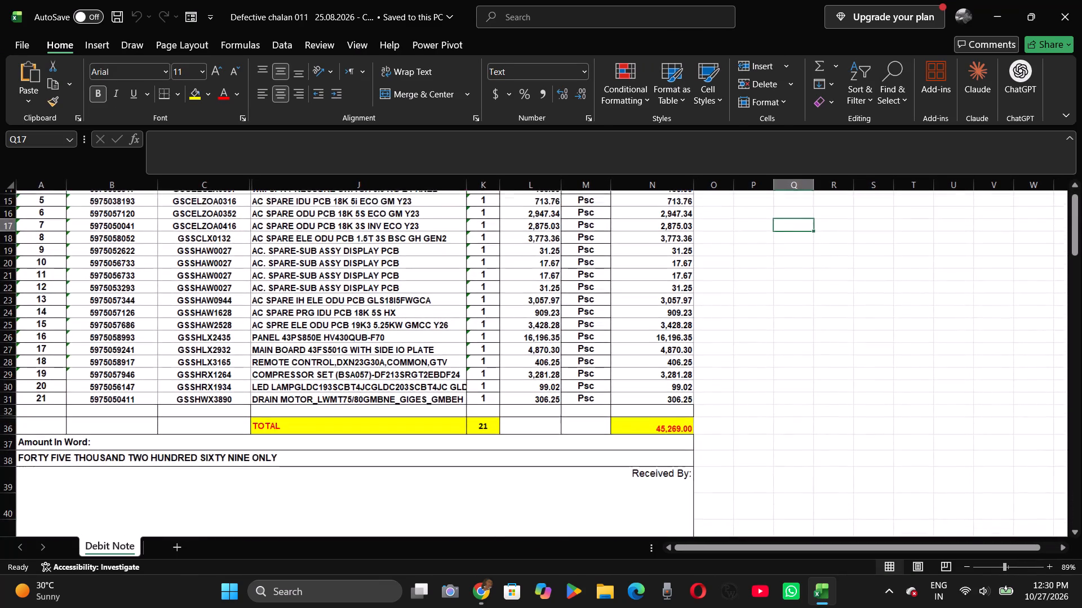
{"action": "scroll", "coordinate": [438, 362], "scroll_direction": "up", "scroll_amount": 1}
{"action": "scroll", "coordinate": [438, 362], "scroll_direction": "down", "scroll_amount": 1}
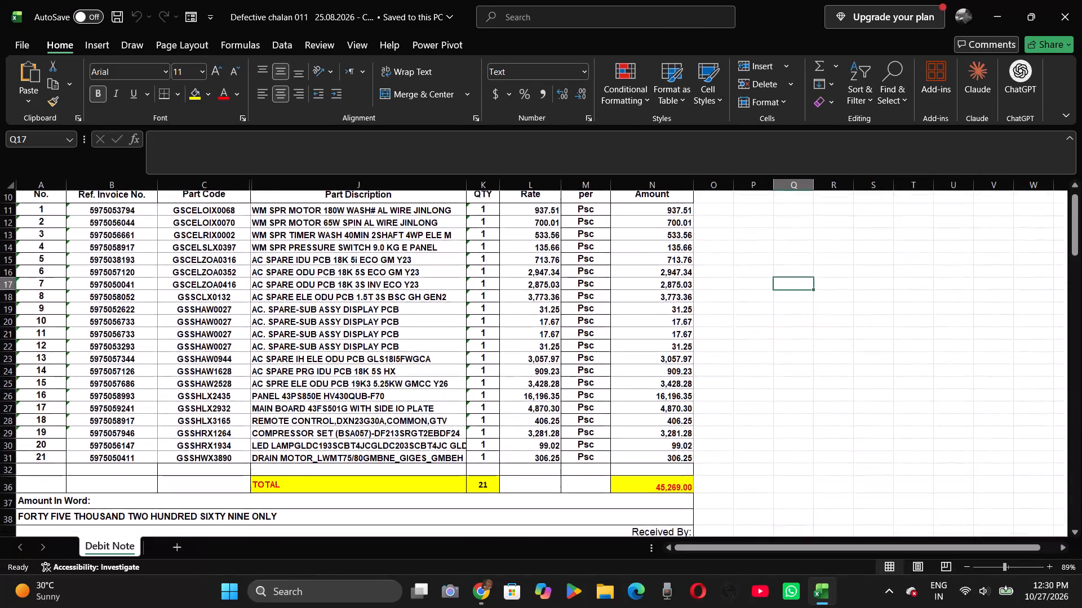
{"action": "scroll", "coordinate": [438, 362], "scroll_direction": "up", "scroll_amount": 1}
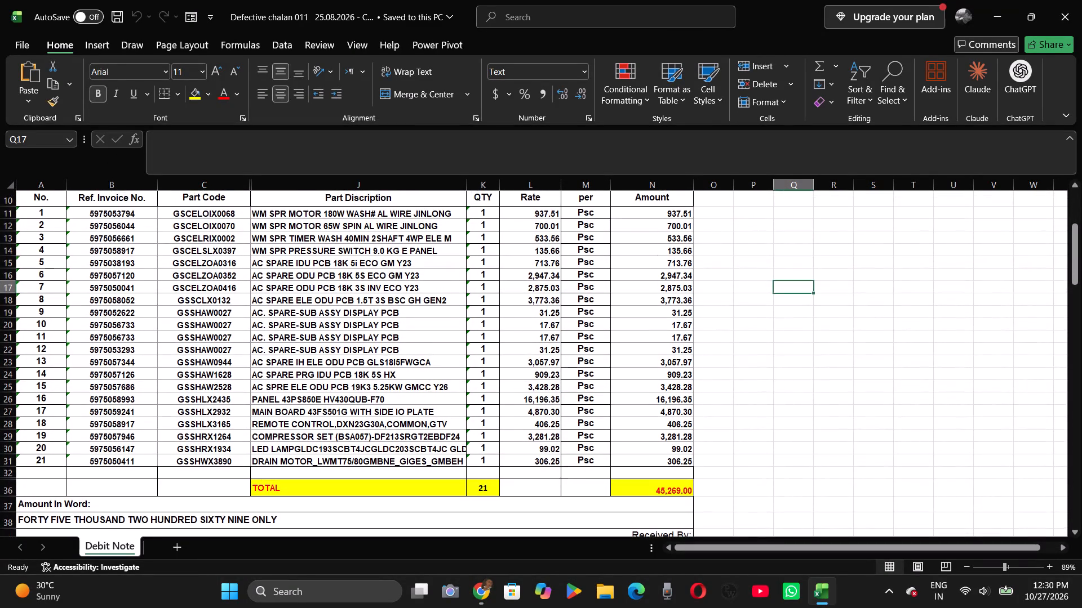
{"action": "scroll", "coordinate": [438, 362], "scroll_direction": "up", "scroll_amount": 1}
{"action": "scroll", "coordinate": [438, 362], "scroll_direction": "down", "scroll_amount": 1}
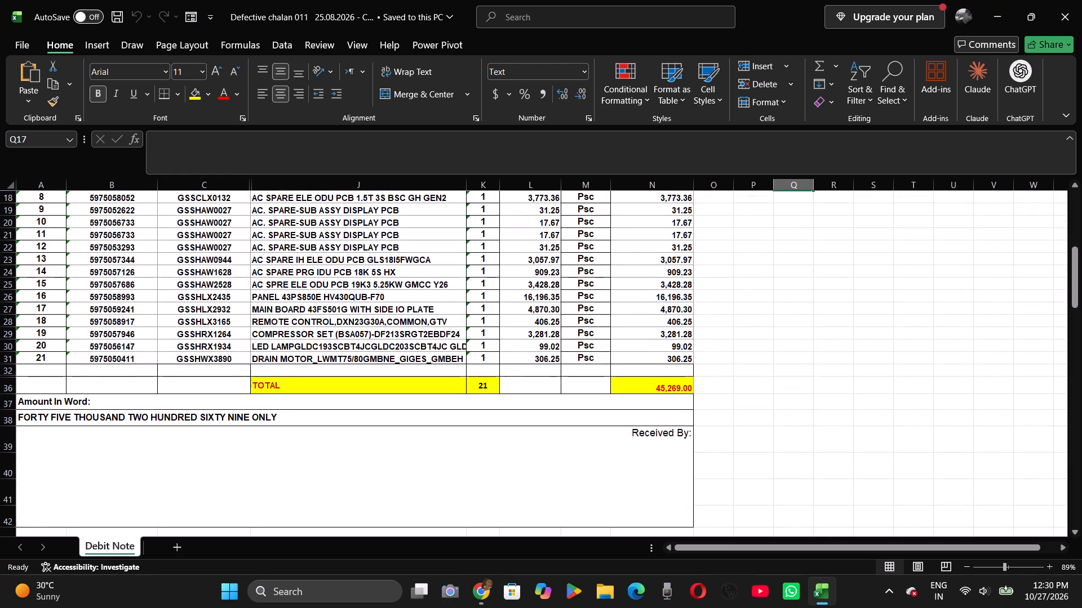
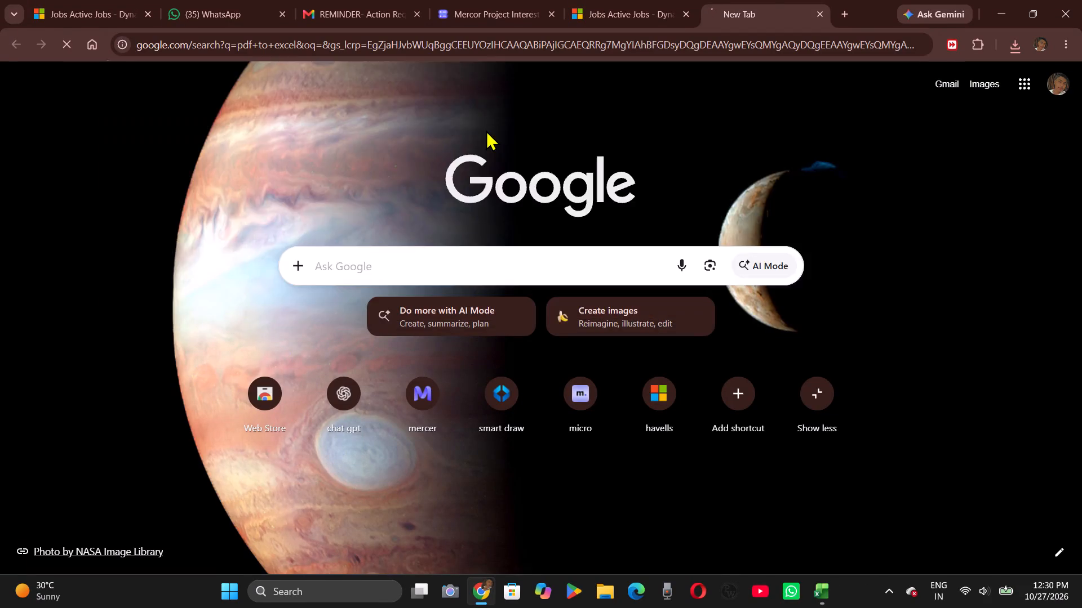
In Chrome, convert the Downloads PDF "Inspection_PROFARMA_DOC - 2026-10-26T195511.267" to Excel with iLovePDF's PDF to Excel converter, without OCR, as multiple sheets.
{"action": "left_click", "coordinate": [249, 229]}
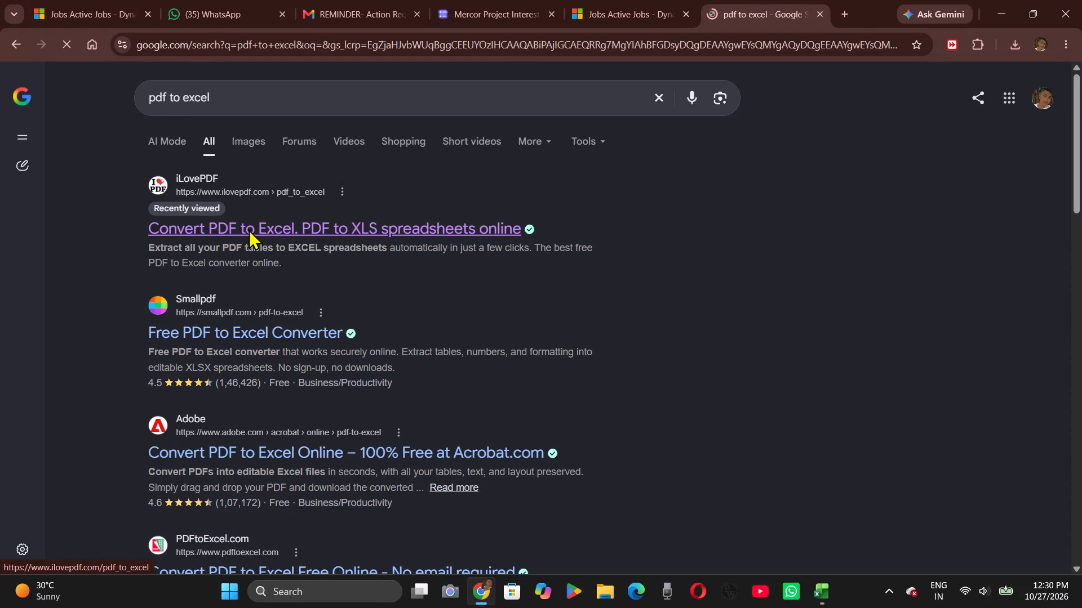
{"action": "left_click", "coordinate": [502, 248]}
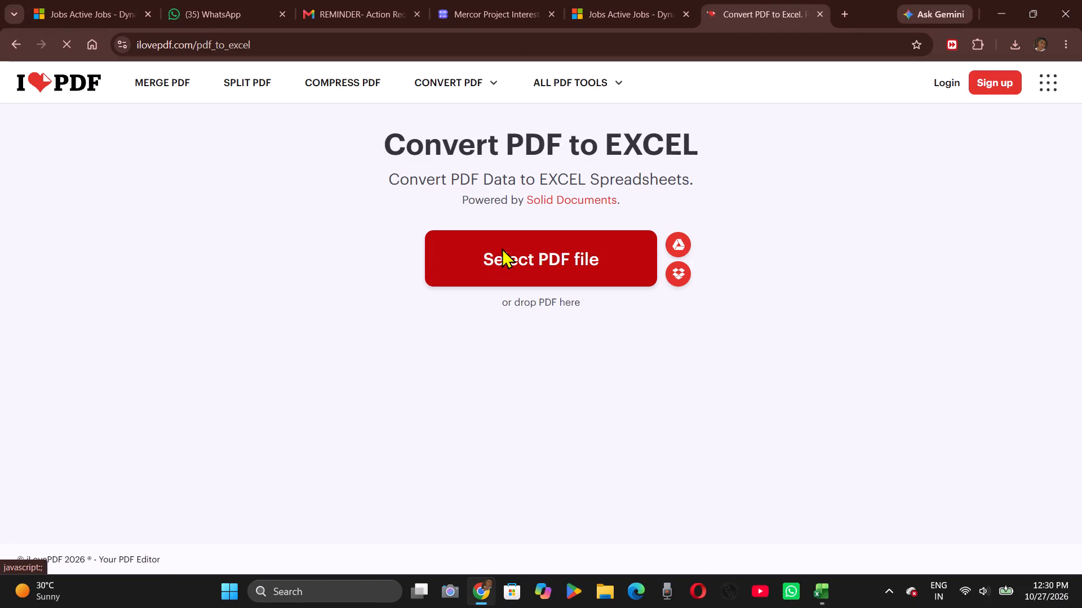
{"action": "left_click", "coordinate": [73, 142]}
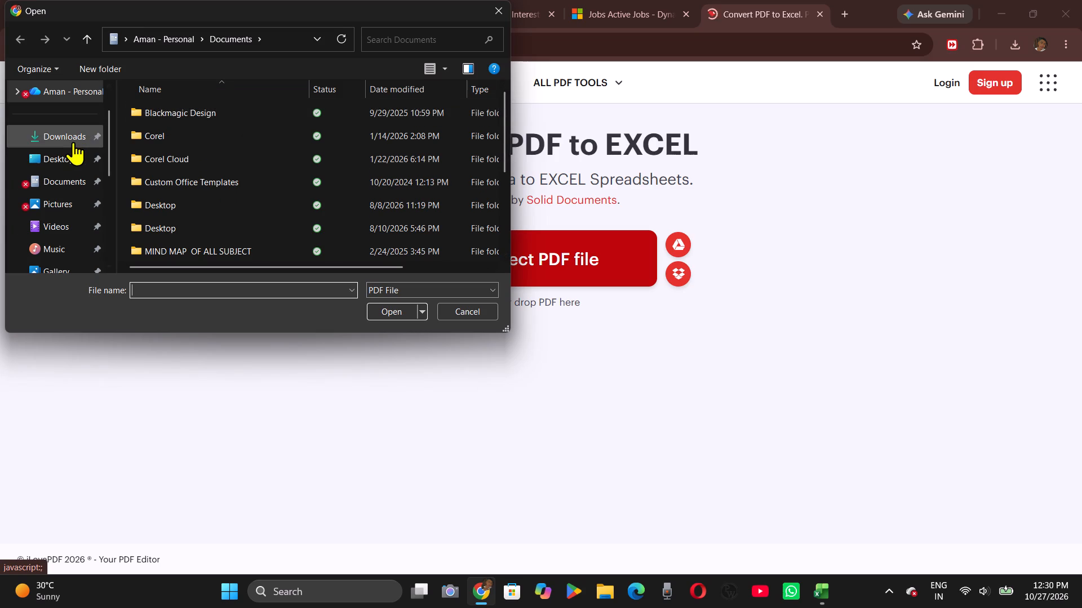
{"action": "left_click", "coordinate": [167, 134]}
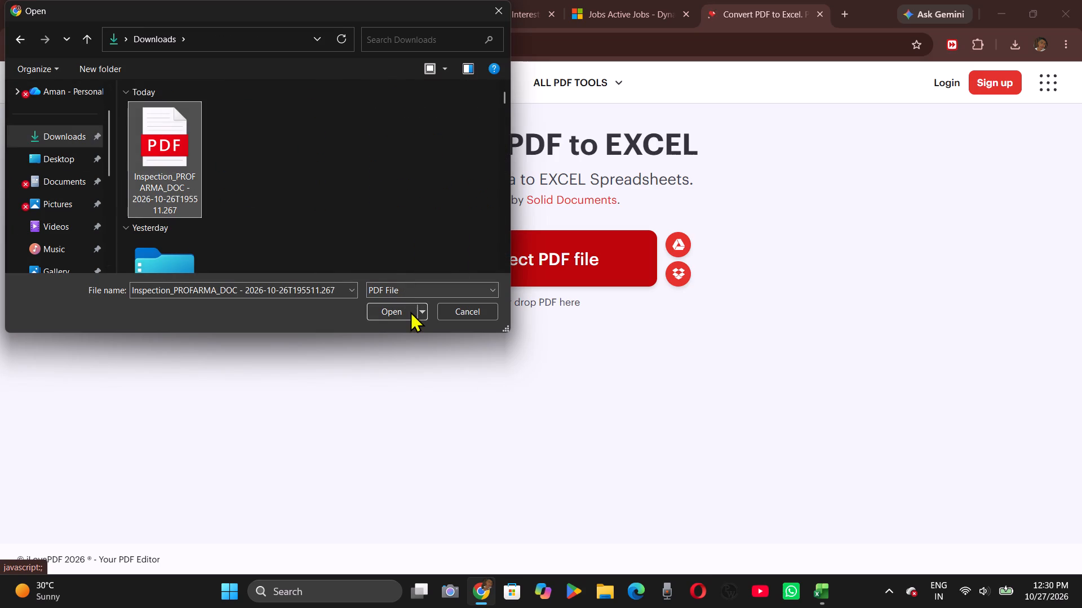
{"action": "left_click", "coordinate": [410, 318]}
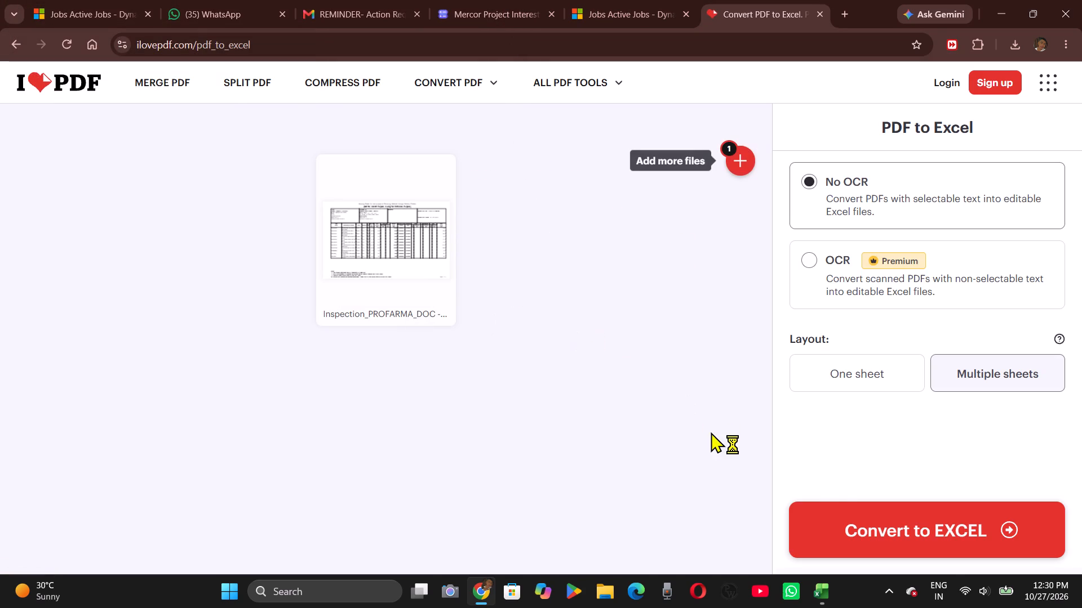
{"action": "left_click", "coordinate": [864, 521]}
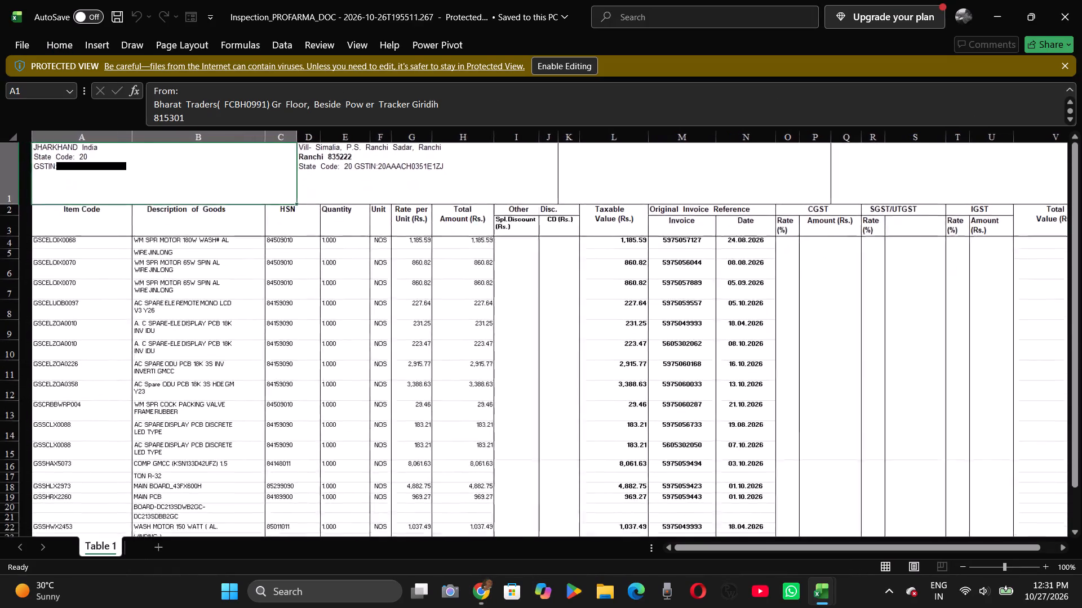
{"action": "scroll", "coordinate": [354, 346], "scroll_direction": "down", "scroll_amount": 3}
{"action": "scroll", "coordinate": [354, 346], "scroll_direction": "up", "scroll_amount": 1}
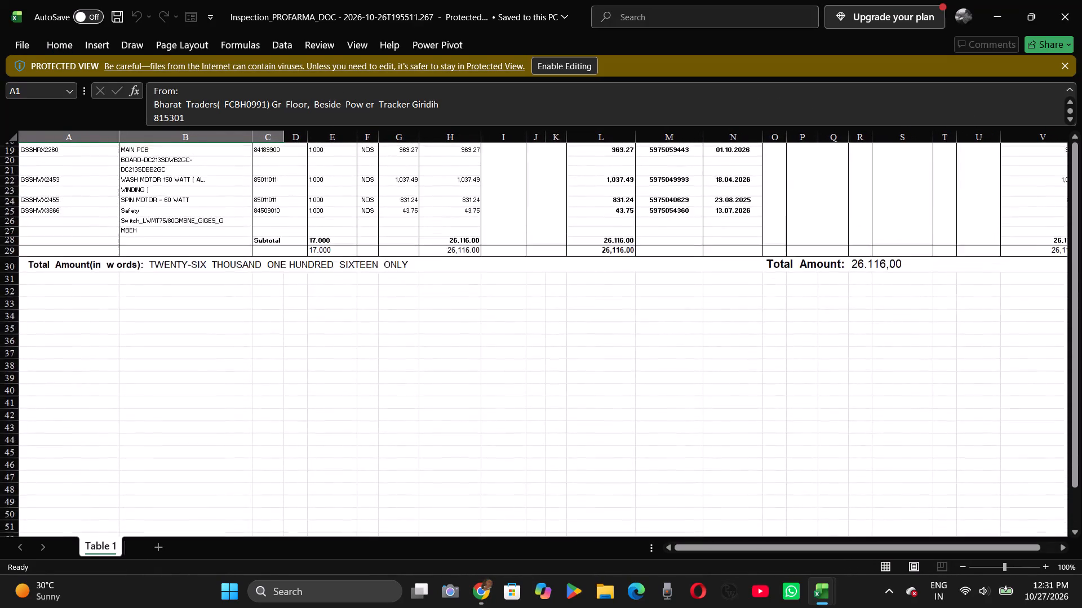
{"action": "scroll", "coordinate": [354, 346], "scroll_direction": "up", "scroll_amount": 2}
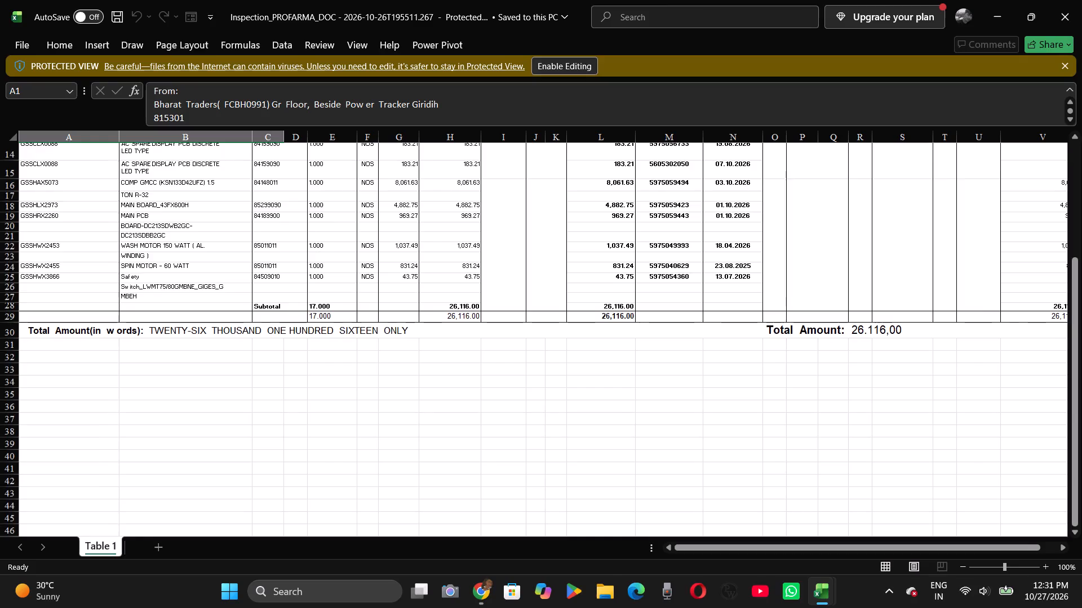
{"action": "scroll", "coordinate": [354, 346], "scroll_direction": "up", "scroll_amount": 1}
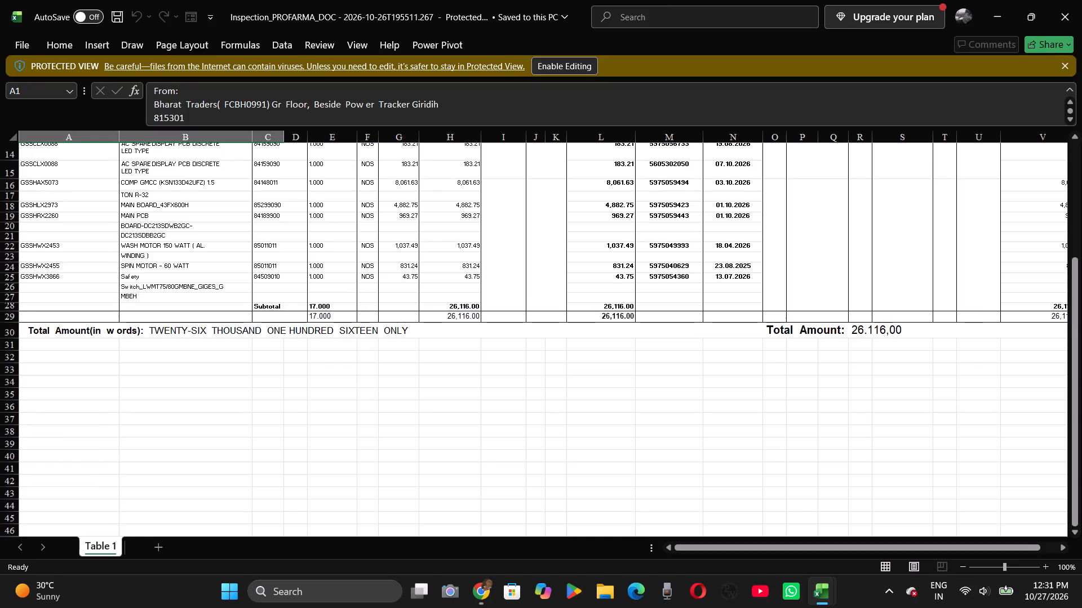
{"action": "scroll", "coordinate": [354, 346], "scroll_direction": "up", "scroll_amount": 1}
{"action": "scroll", "coordinate": [354, 346], "scroll_direction": "down", "scroll_amount": 2}
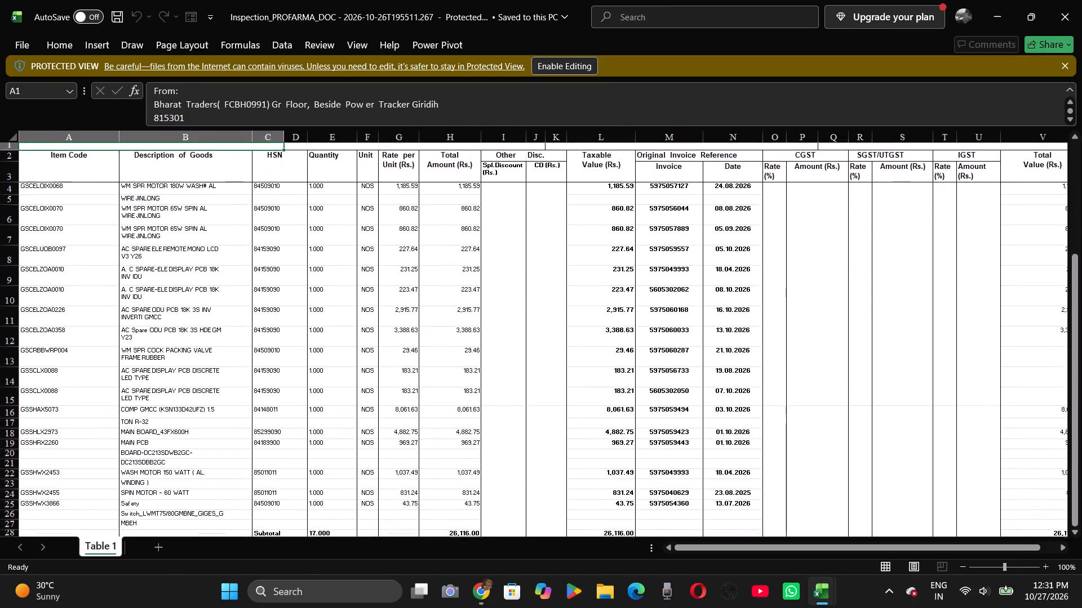
{"action": "scroll", "coordinate": [354, 346], "scroll_direction": "down", "scroll_amount": 1}
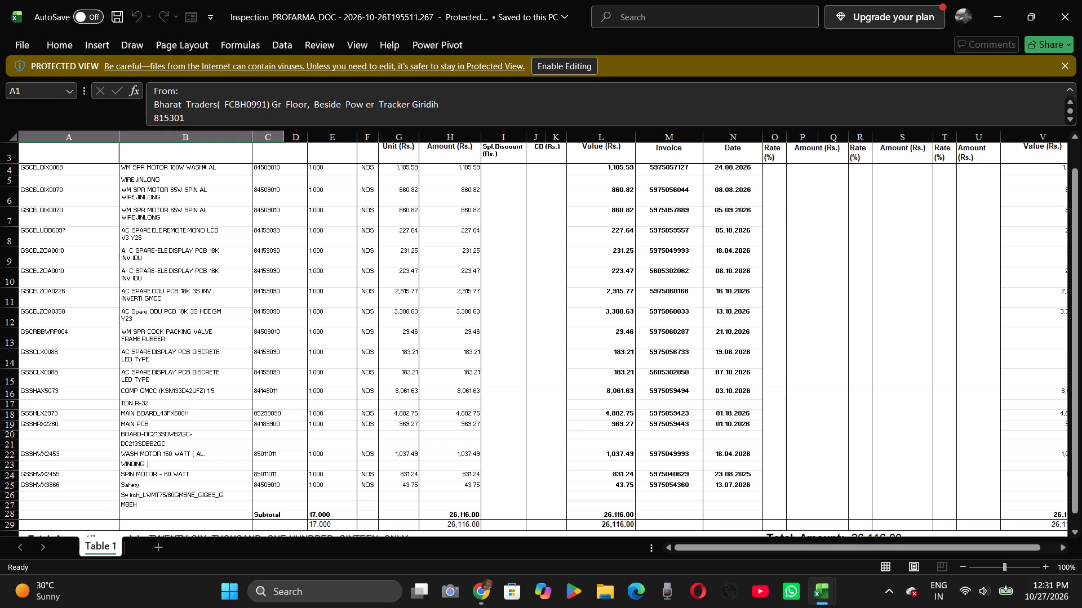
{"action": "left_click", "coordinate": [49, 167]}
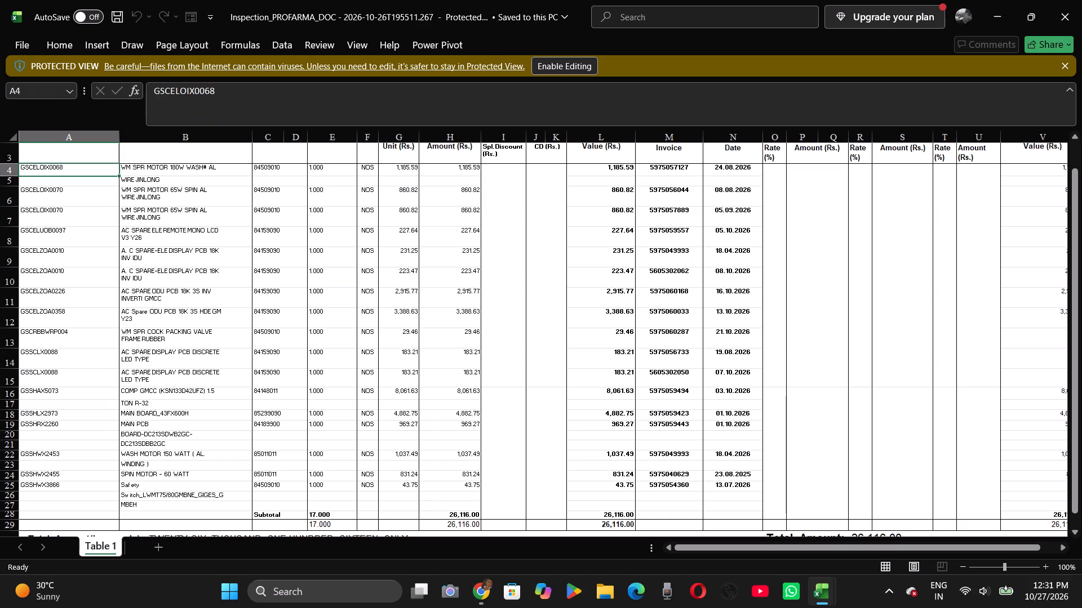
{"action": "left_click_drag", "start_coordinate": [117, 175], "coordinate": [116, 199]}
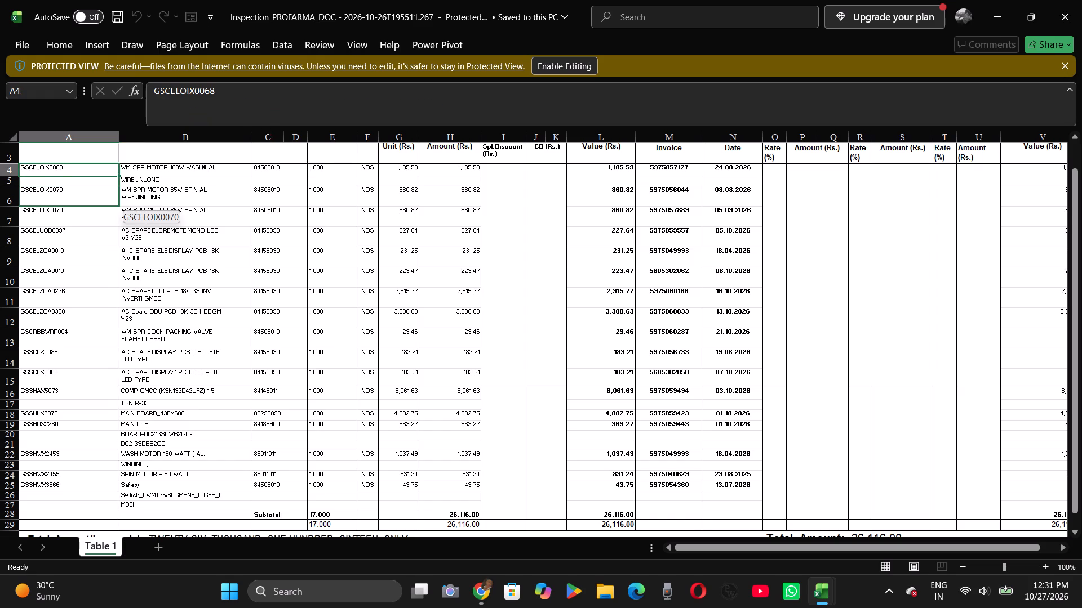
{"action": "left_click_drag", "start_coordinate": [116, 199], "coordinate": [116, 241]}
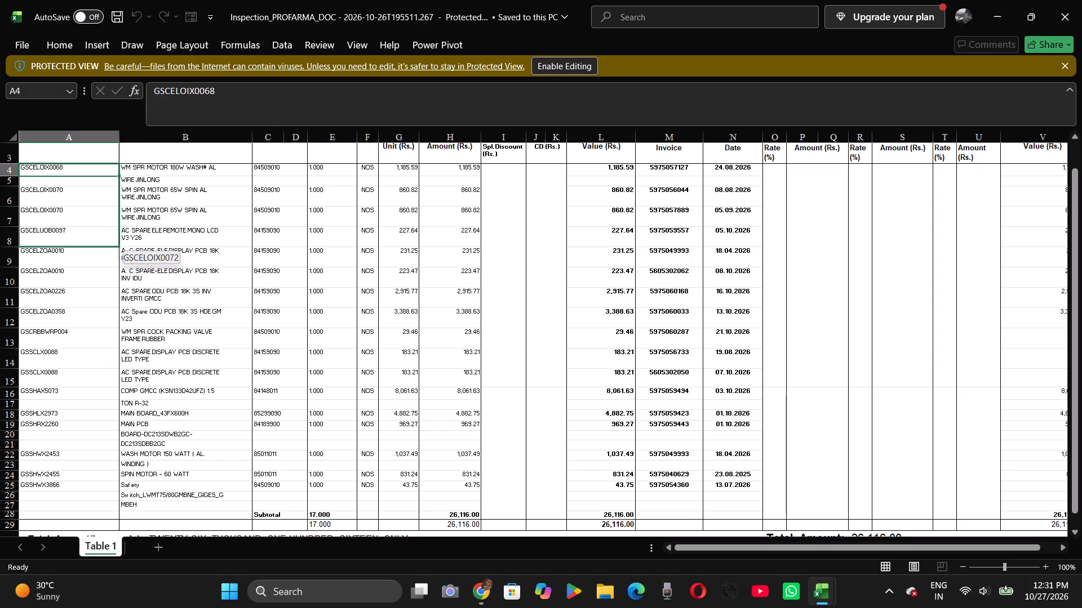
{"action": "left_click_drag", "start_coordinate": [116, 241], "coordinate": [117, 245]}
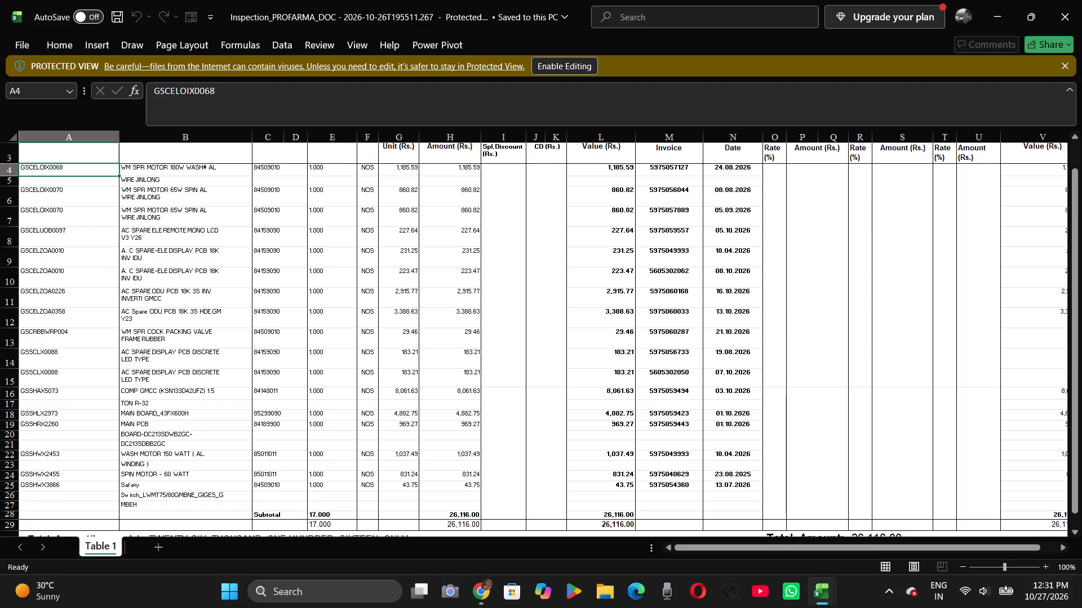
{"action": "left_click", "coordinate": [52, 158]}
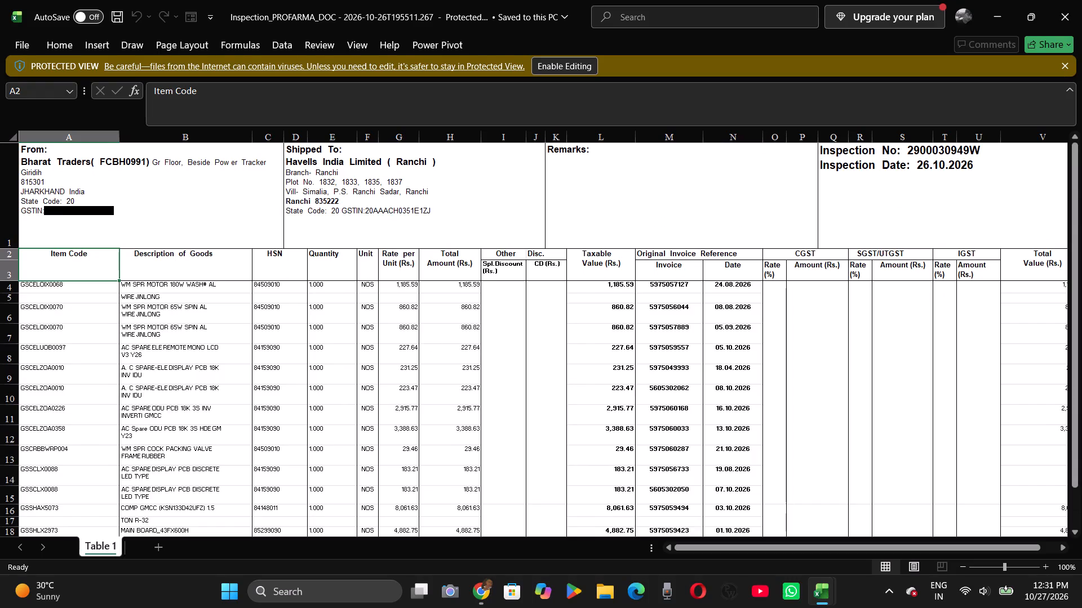
Enable editing of the protected inspection workbook so the inspection number in its header can be selected.
{"action": "left_click", "coordinate": [907, 150]}
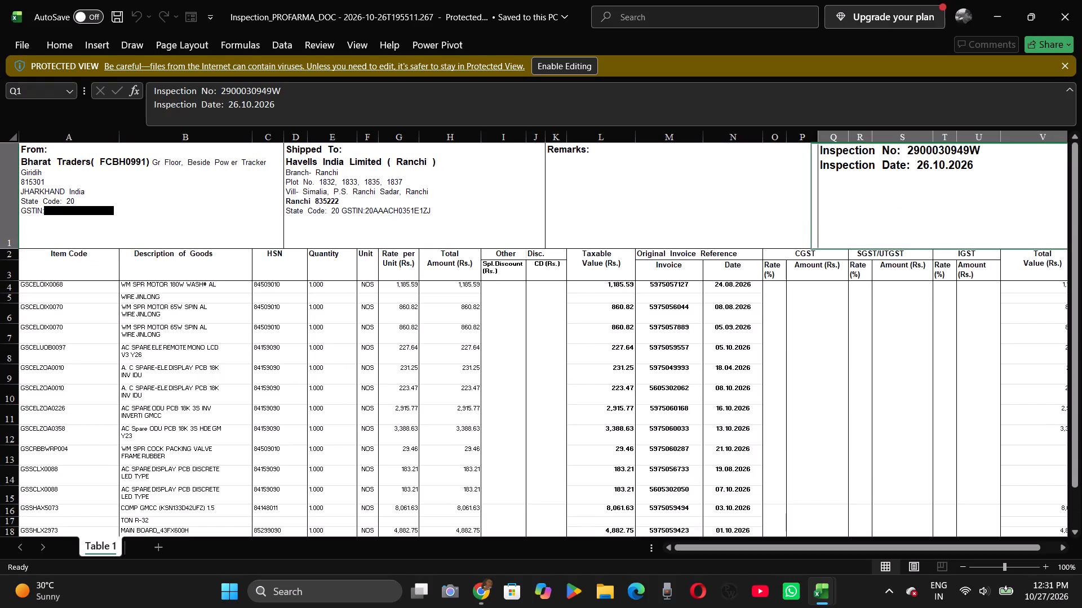
{"action": "left_click", "coordinate": [909, 147]}
{"action": "left_click_drag", "start_coordinate": [909, 147], "coordinate": [930, 147]}
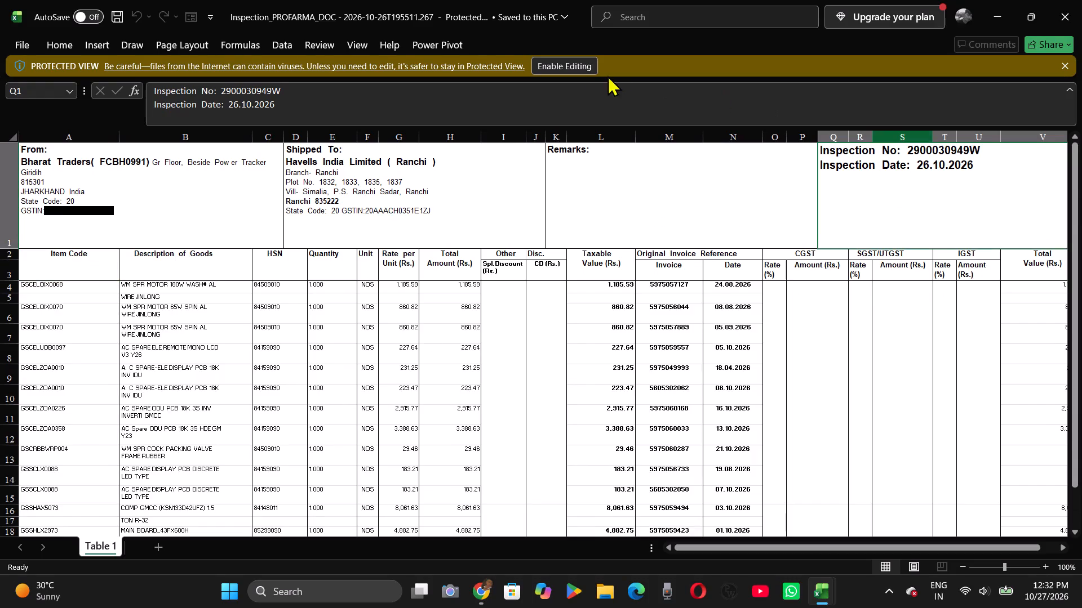
{"action": "left_click", "coordinate": [578, 61]}
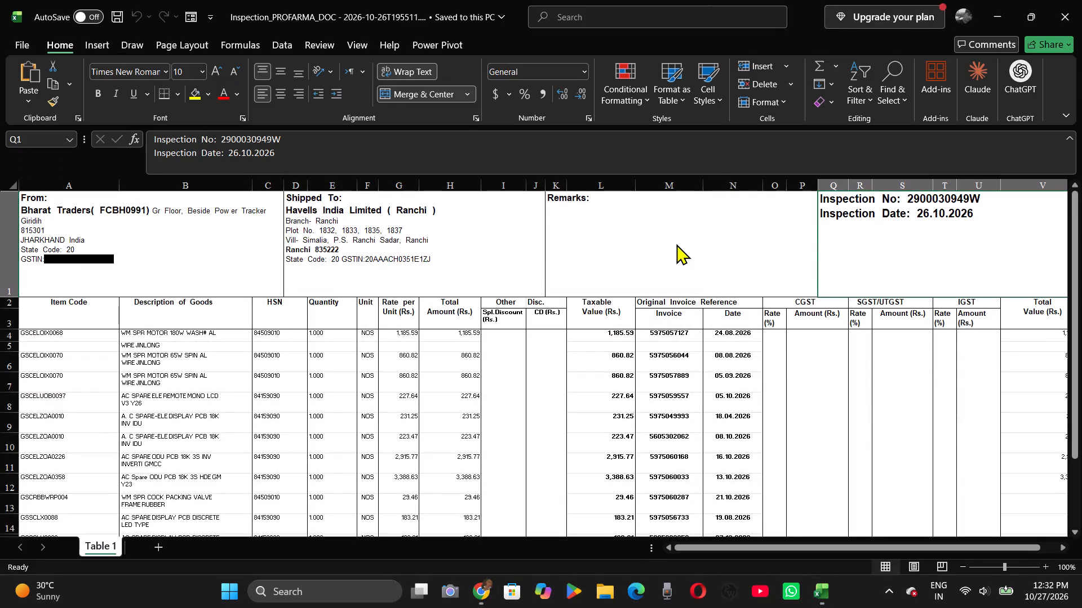
{"action": "left_click", "coordinate": [912, 200]}
{"action": "left_click_drag", "start_coordinate": [912, 200], "coordinate": [941, 199]}
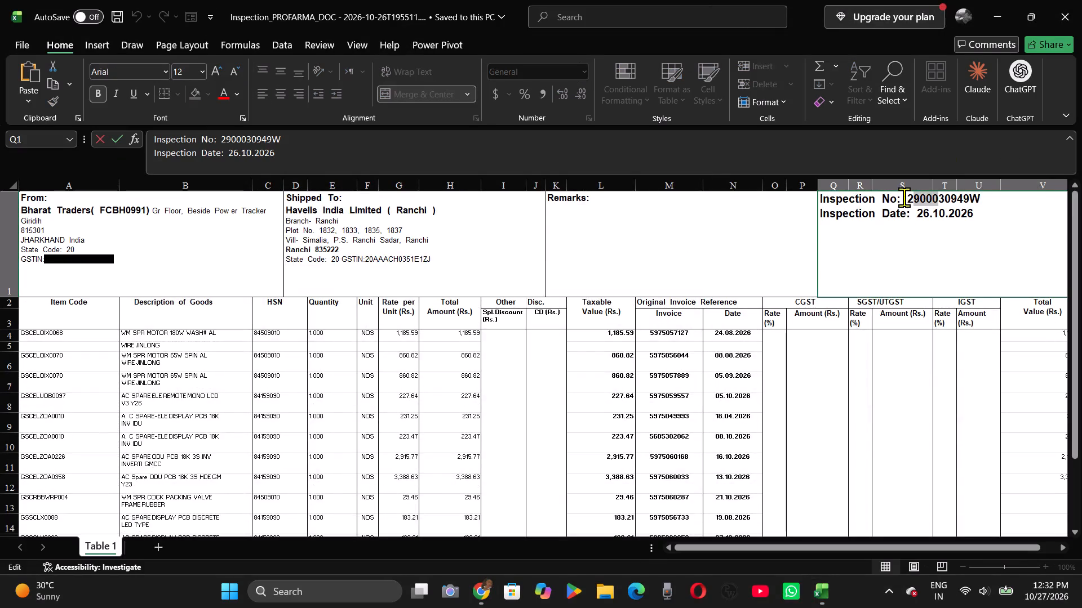
{"action": "left_click", "coordinate": [904, 197]}
{"action": "left_click_drag", "start_coordinate": [904, 197], "coordinate": [915, 197]}
{"action": "left_click", "coordinate": [915, 197]}
{"action": "left_click_drag", "start_coordinate": [910, 197], "coordinate": [981, 199]}
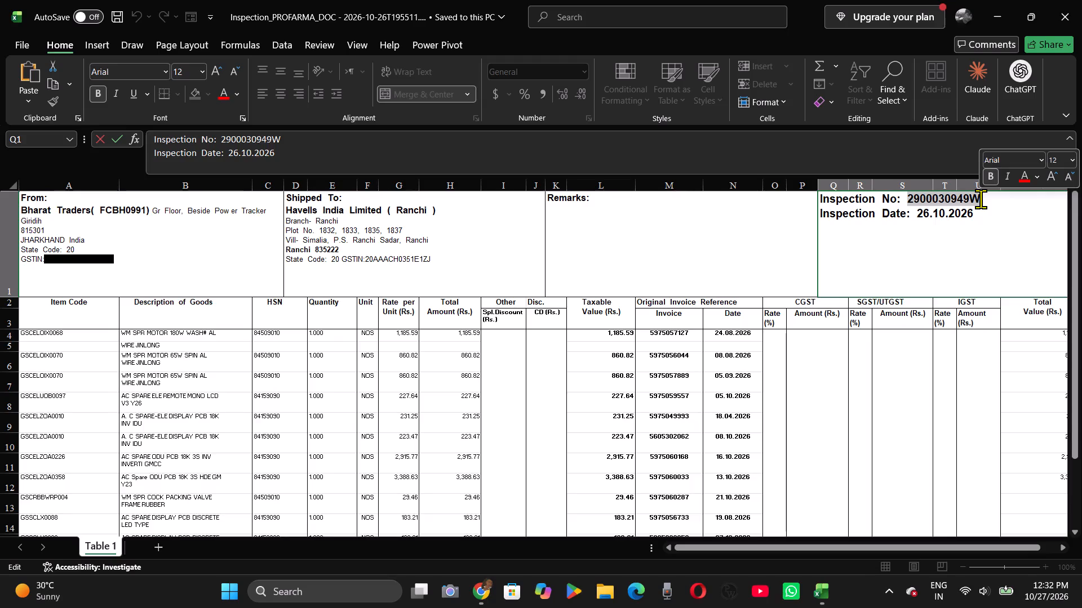
{"action": "key", "text": "ctrl+c"}
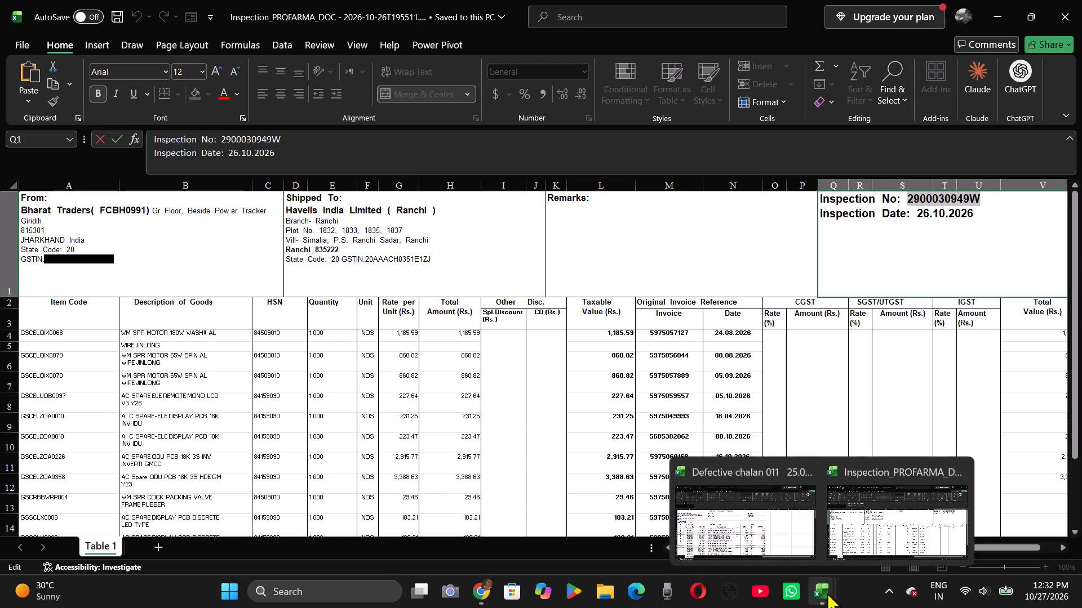
{"action": "left_click", "coordinate": [757, 543]}
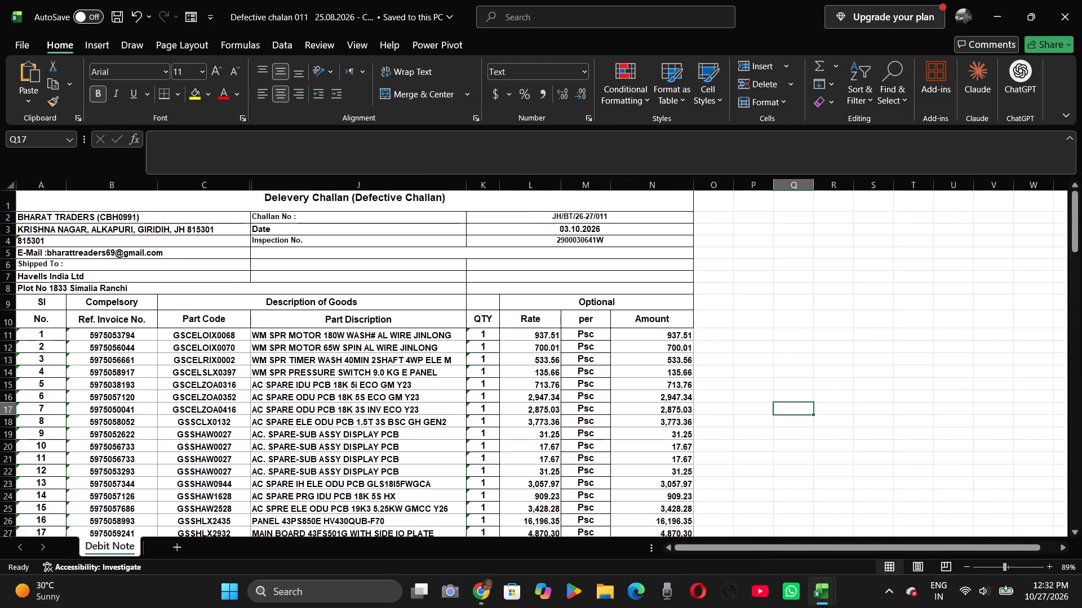
{"action": "left_click", "coordinate": [613, 242]}
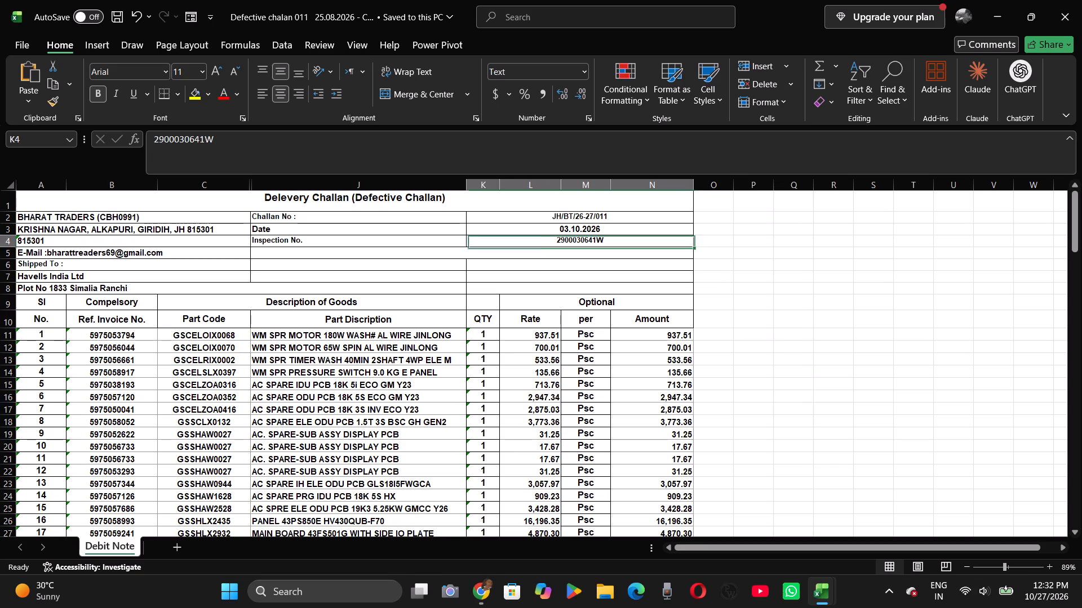
{"action": "triple_click", "coordinate": [613, 242]}
{"action": "triple_click", "coordinate": [613, 242]}
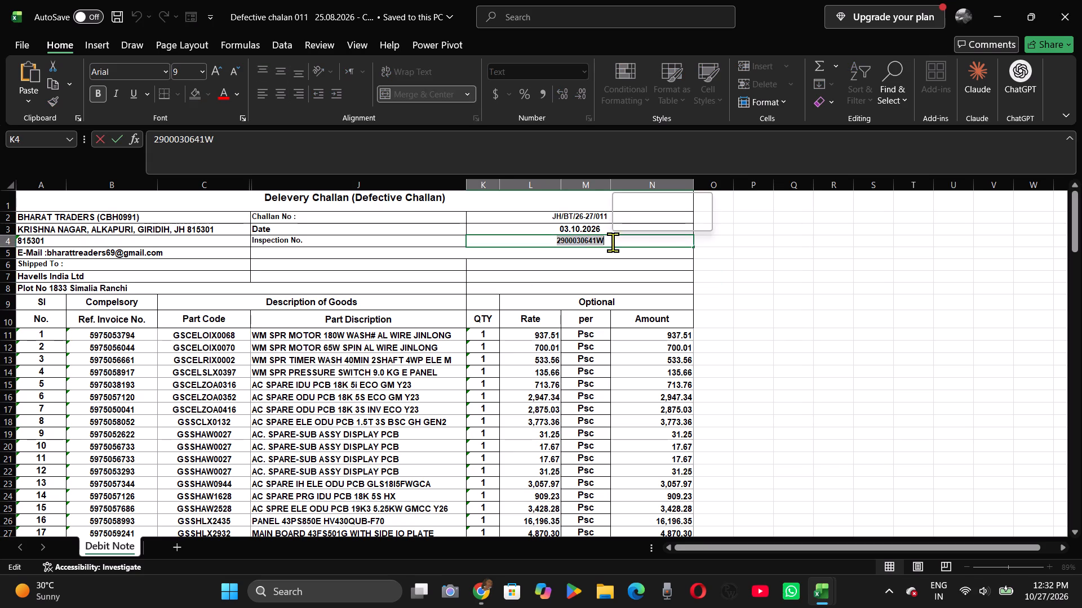
{"action": "key", "text": "BackSpace"}
{"action": "key", "text": "ctrl+v"}
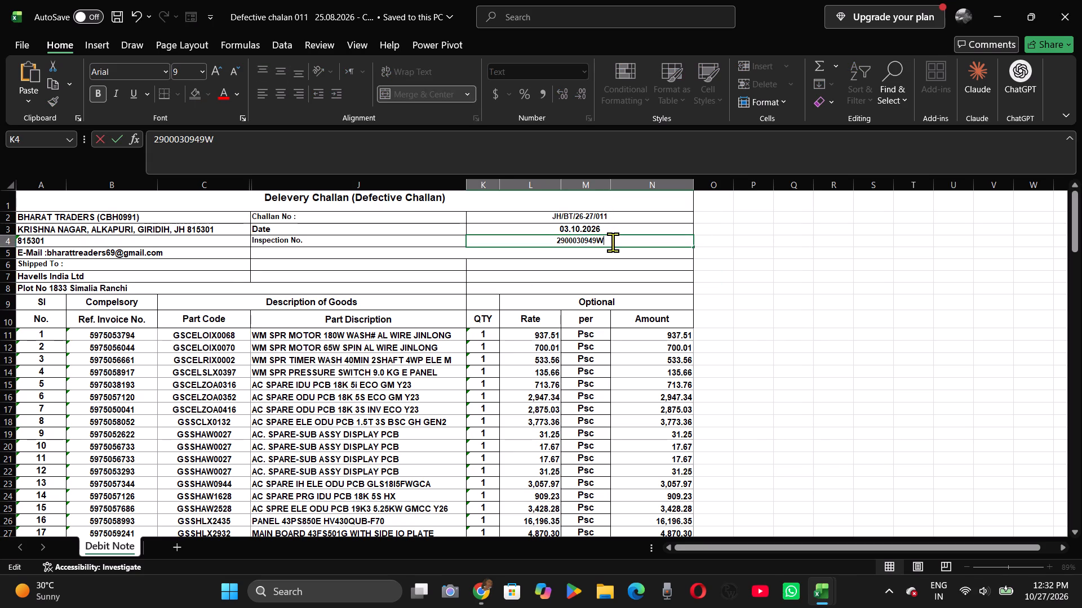
Set the delivery challan's Date to 26.10.2026 on the Debit Note sheet.
{"action": "left_click", "coordinate": [566, 223]}
{"action": "triple_click", "coordinate": [569, 230]}
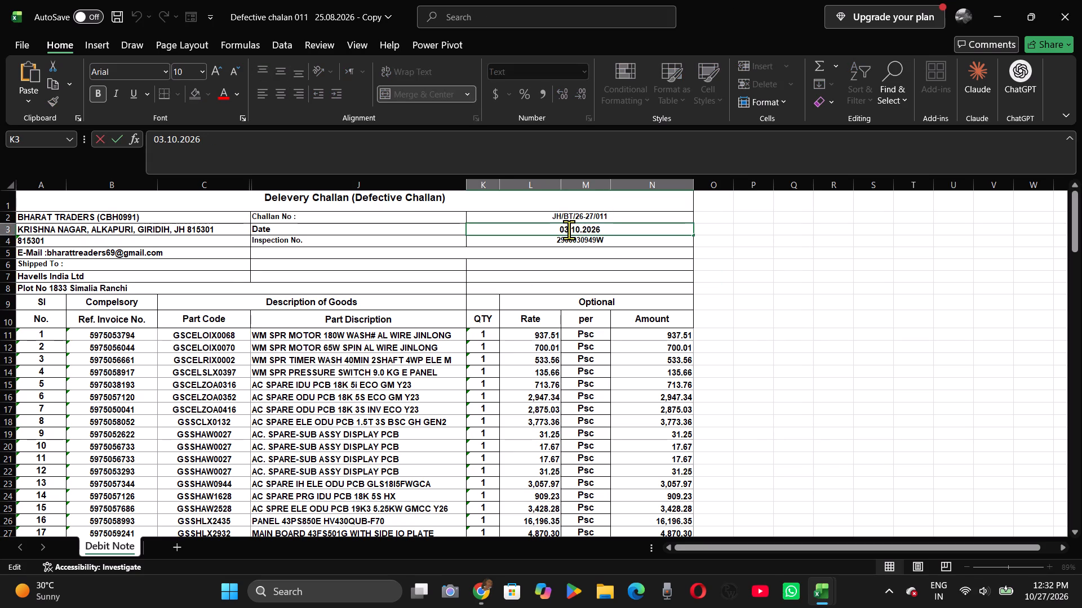
{"action": "key", "text": "BackSpace"}
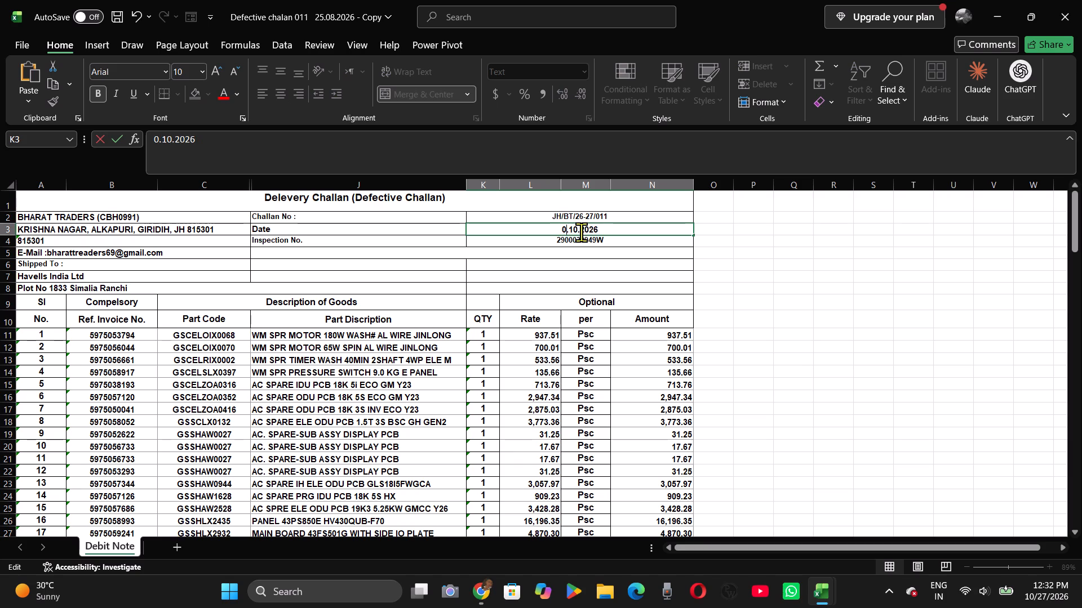
{"action": "key", "text": "BackSpace"}
{"action": "type", "text": "26"}
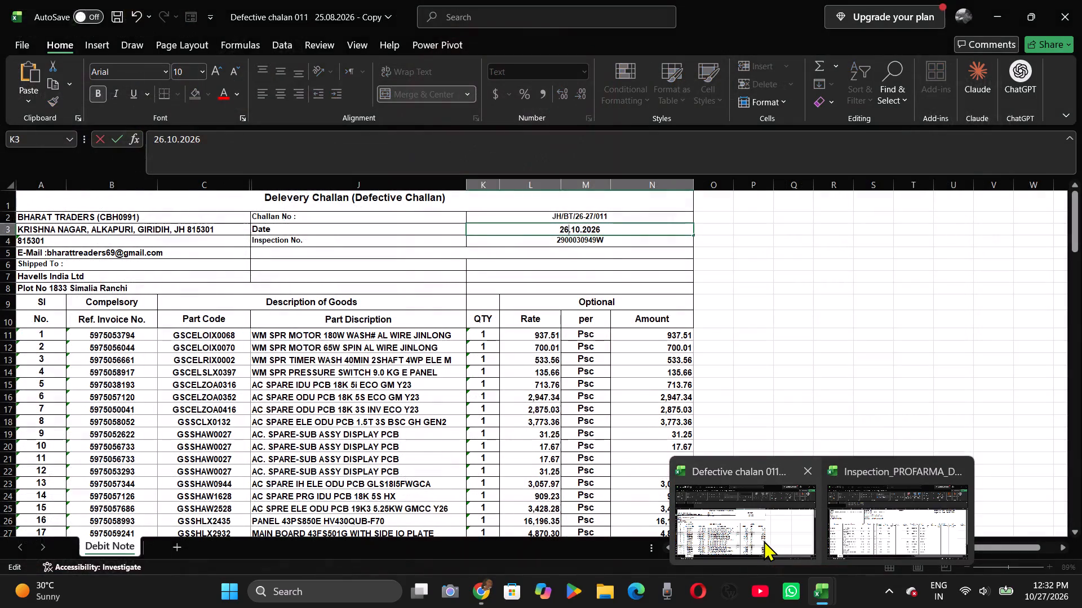
{"action": "left_click", "coordinate": [764, 540]}
{"action": "left_click", "coordinate": [792, 408]}
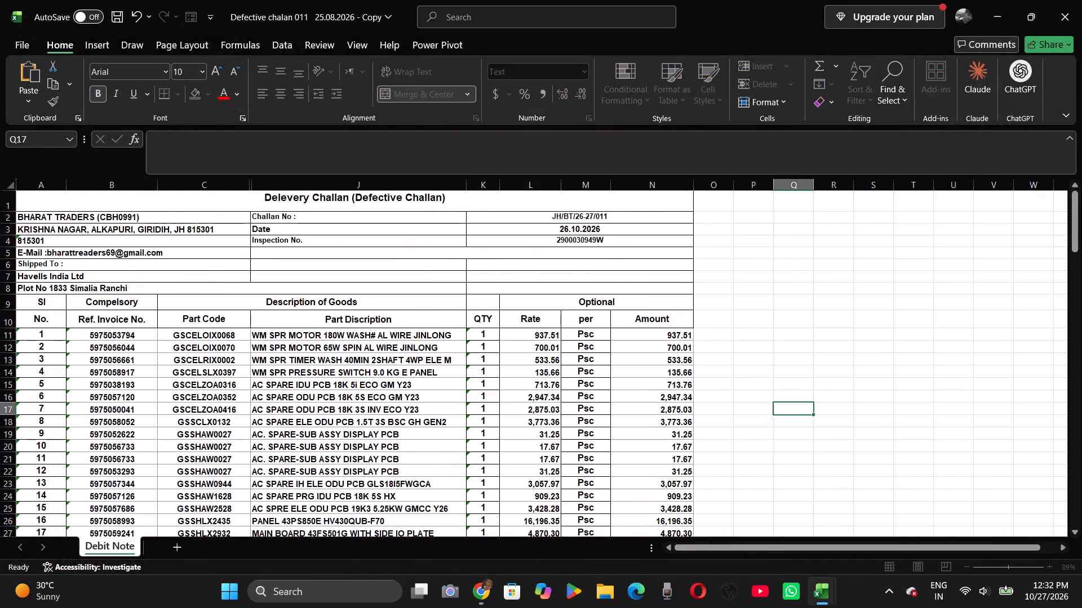
Switch back to the Inspection_PROFARMA_DOC workbook and examine the header and first item rows of its inspection table.
{"action": "left_click", "coordinate": [877, 533]}
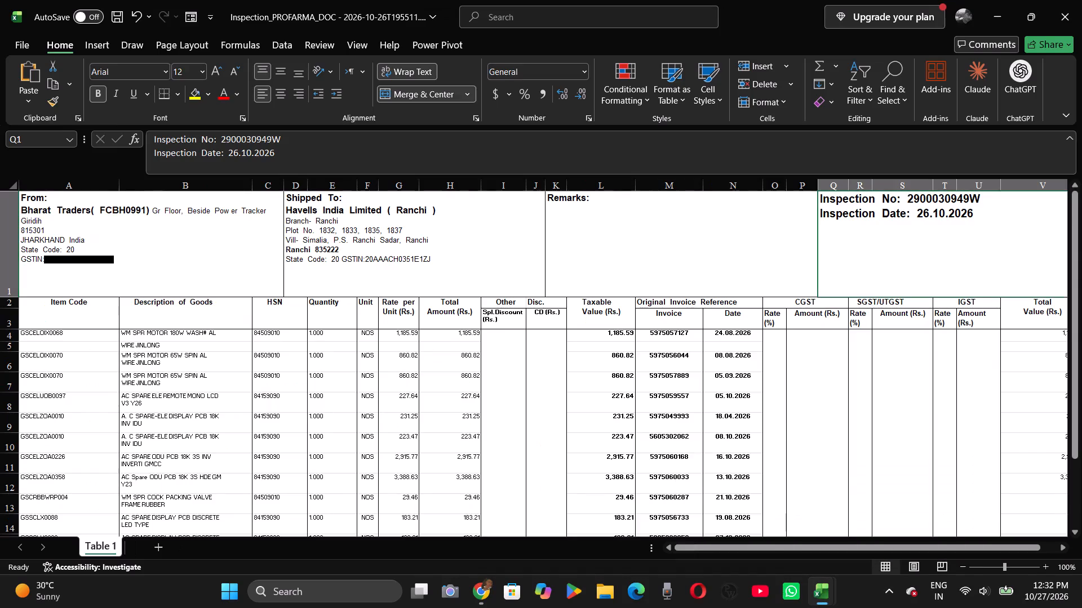
{"action": "scroll", "coordinate": [754, 467], "scroll_direction": "up", "scroll_amount": 1}
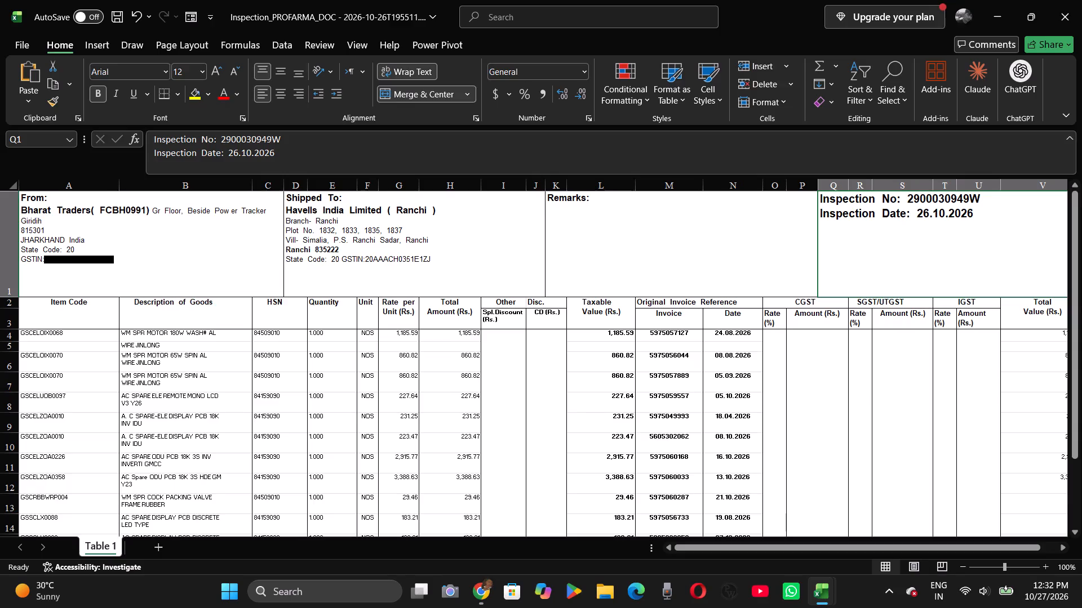
{"action": "scroll", "coordinate": [639, 415], "scroll_direction": "up", "scroll_amount": 1}
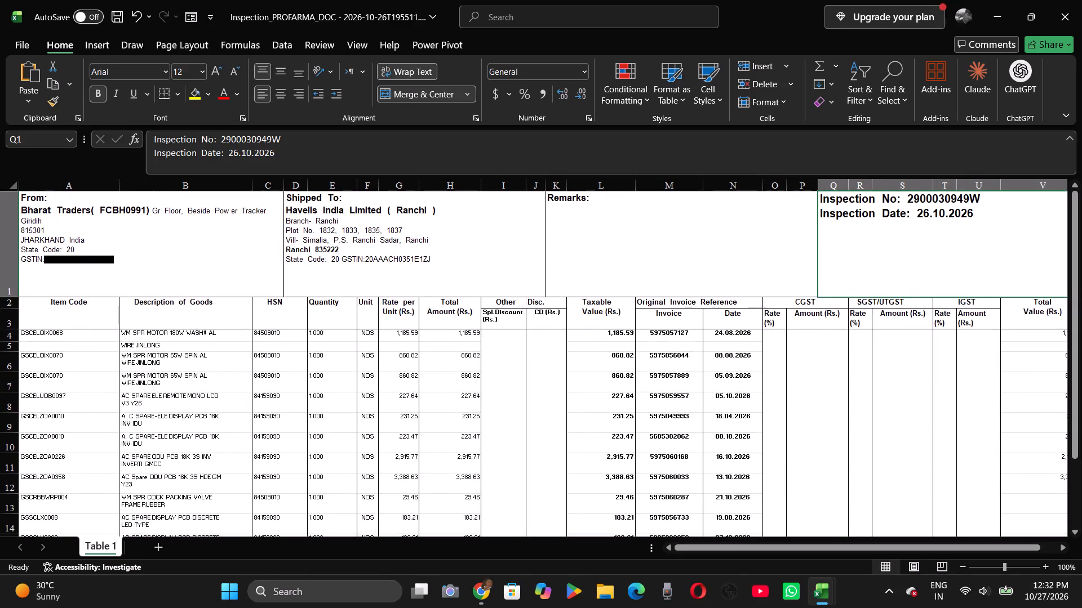
{"action": "scroll", "coordinate": [639, 415], "scroll_direction": "up", "scroll_amount": 1}
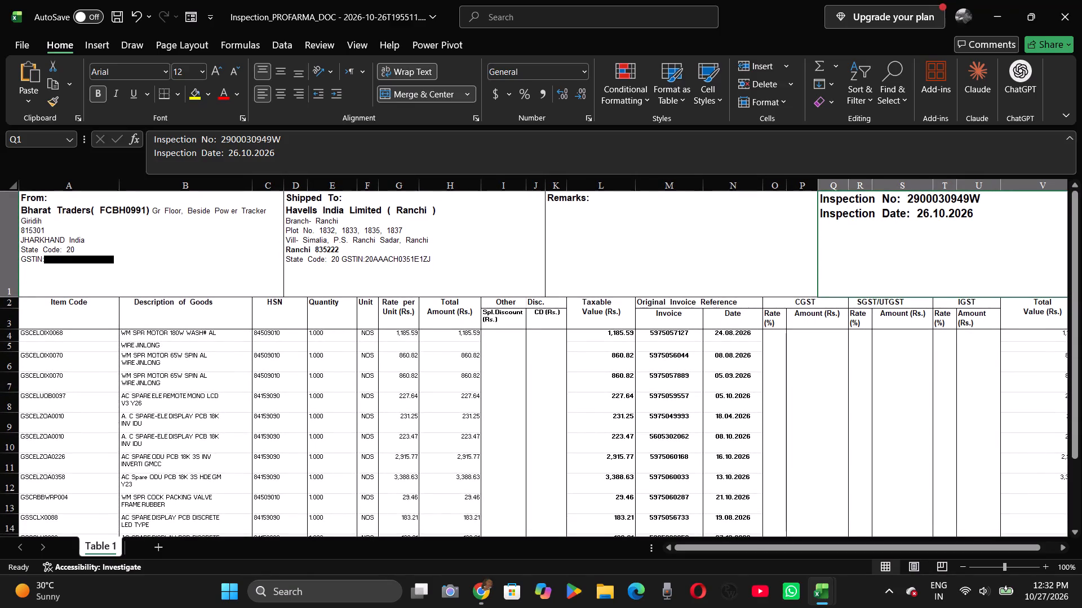
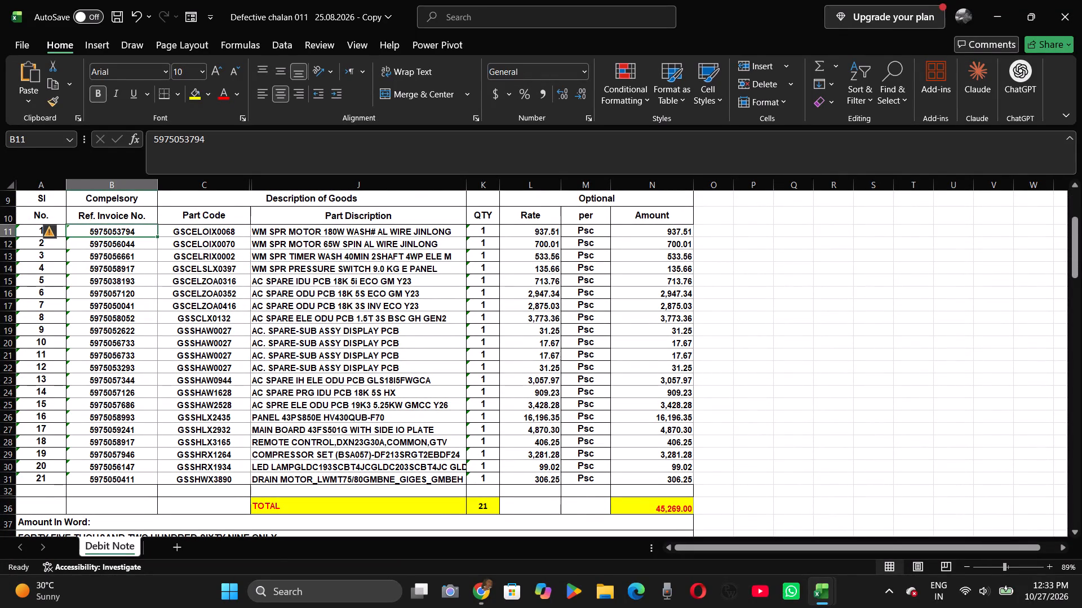
Select the reference invoice numbers of items 1 to 7 in the delivery challan's item table.
{"action": "left_click_drag", "start_coordinate": [123, 234], "coordinate": [123, 303]}
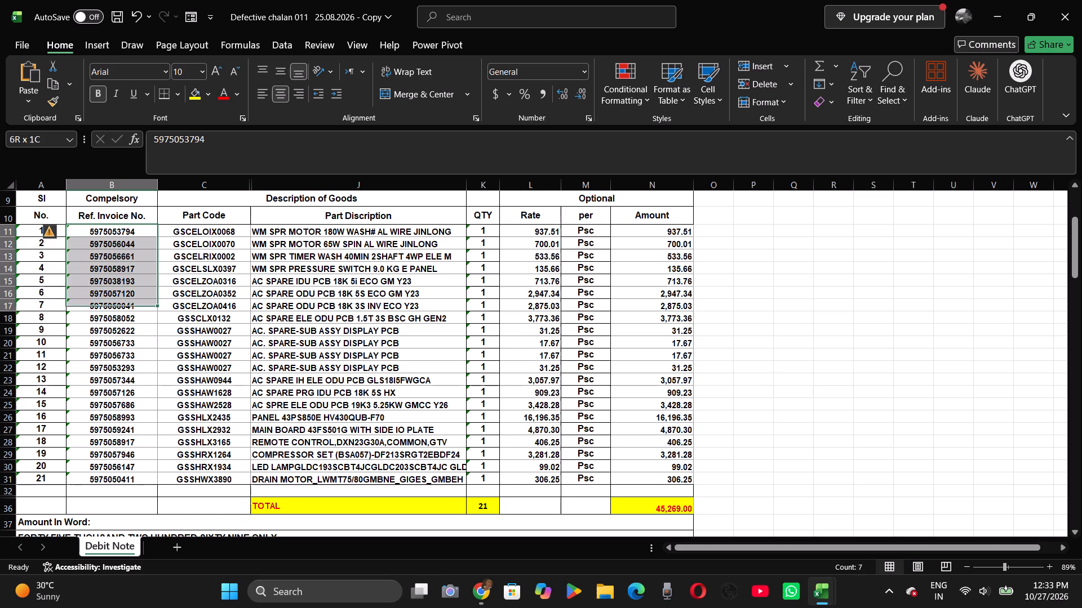
Clear the Ref. Invoice No. of serial 1 on the Debit Note sheet.
{"action": "left_click_drag", "start_coordinate": [123, 303], "coordinate": [112, 422]}
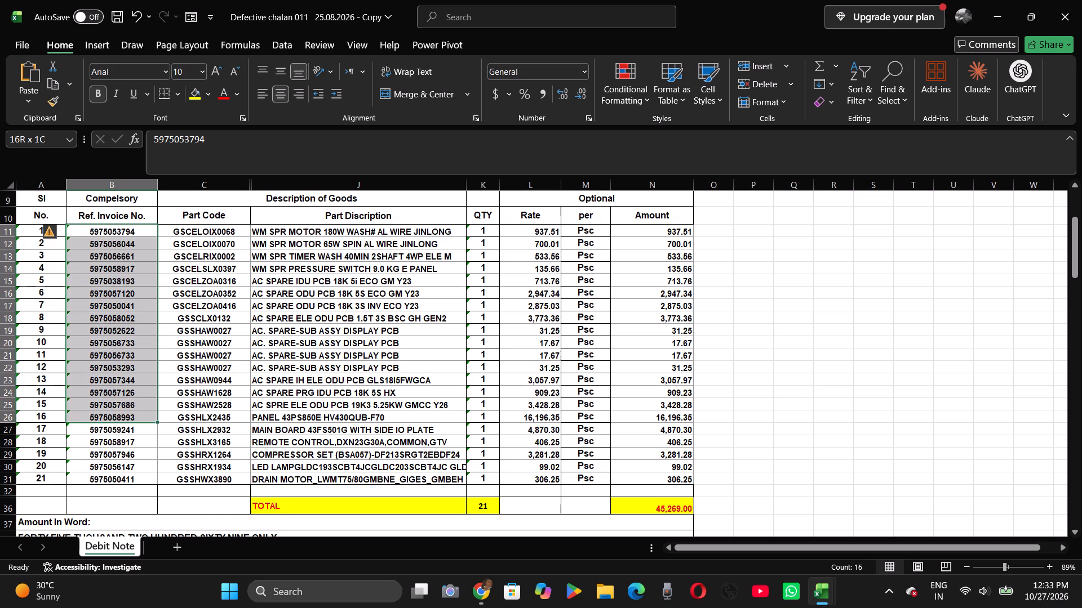
{"action": "left_click_drag", "start_coordinate": [112, 422], "coordinate": [109, 434]}
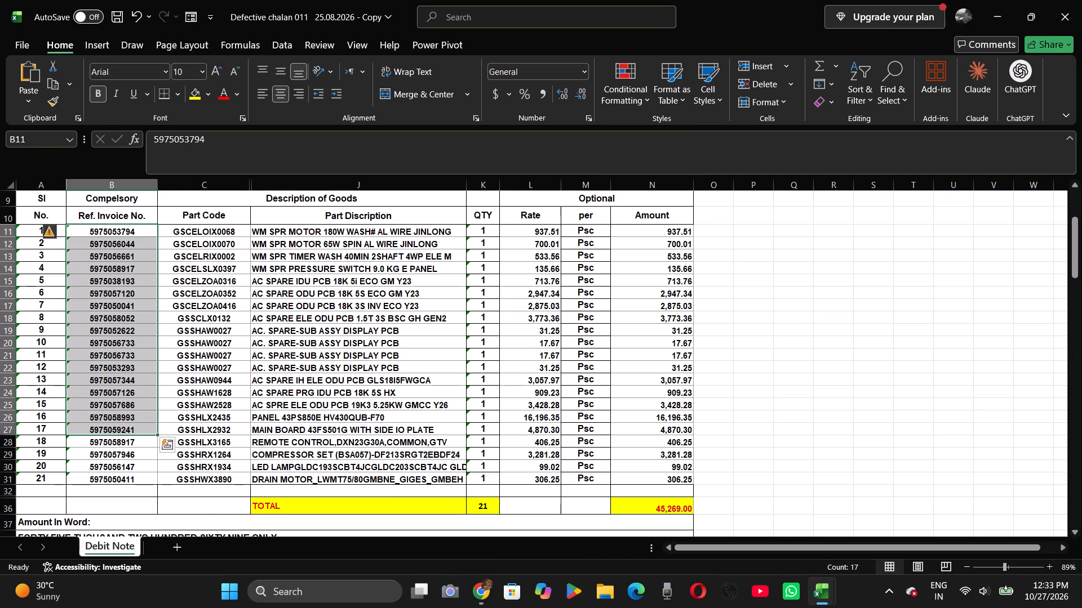
{"action": "left_click", "coordinate": [94, 234]}
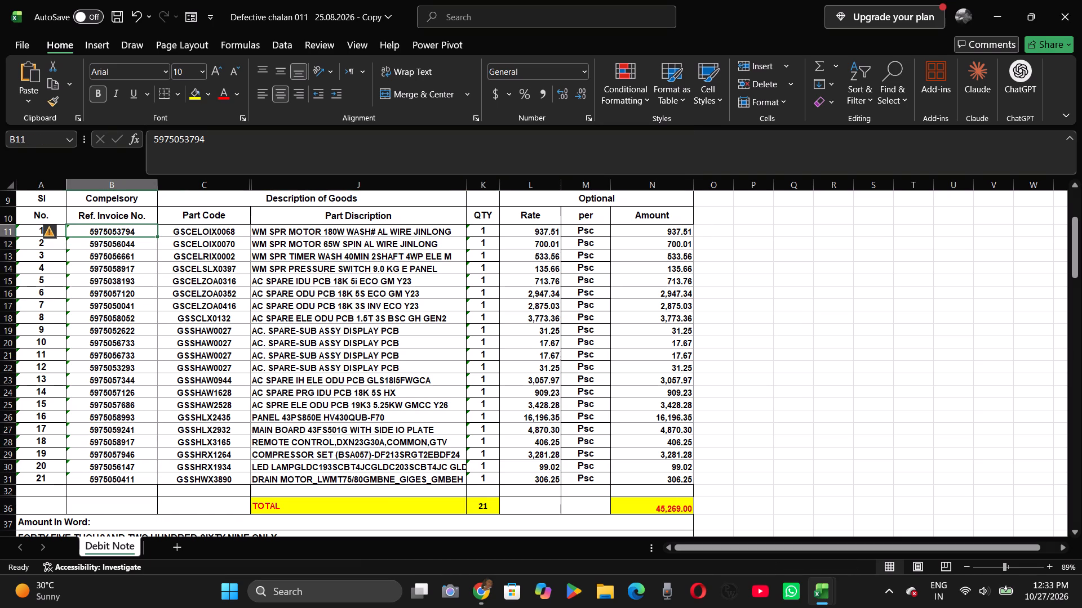
{"action": "left_click_drag", "start_coordinate": [101, 232], "coordinate": [101, 423]}
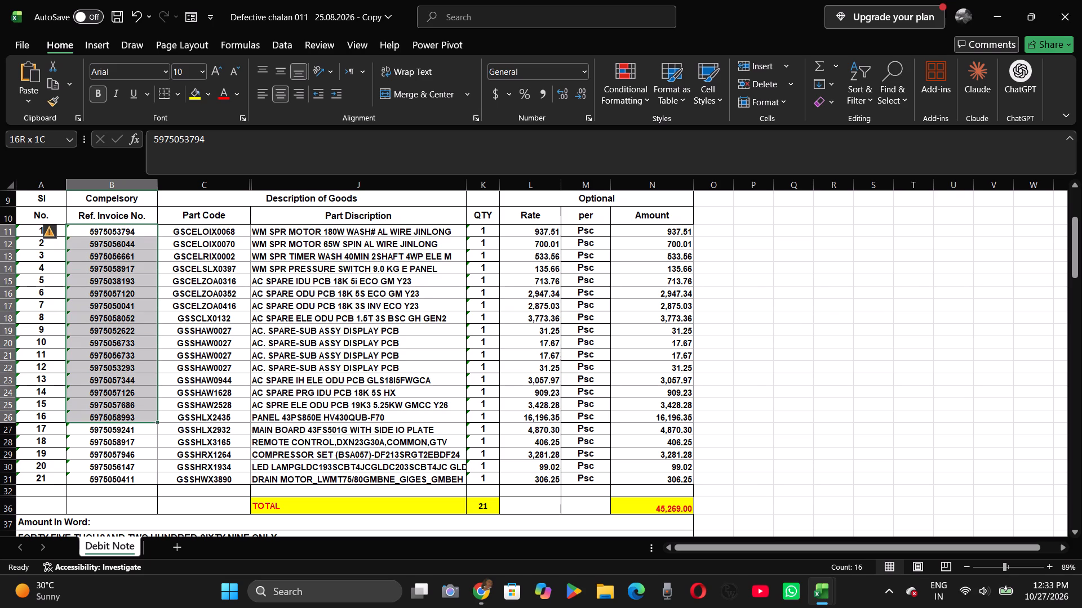
{"action": "left_click_drag", "start_coordinate": [101, 423], "coordinate": [101, 430]}
{"action": "key", "text": "BackSpace"}
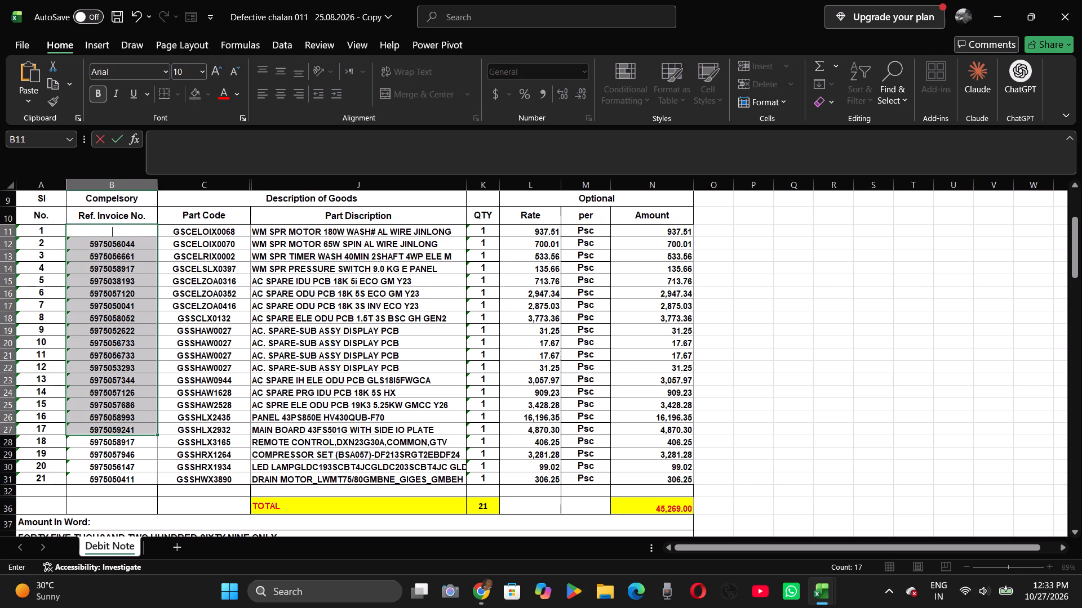
{"action": "key", "text": "shift+BackSpace"}
{"action": "key", "text": "ctrl+BackSpace"}
{"action": "left_click", "coordinate": [111, 230]}
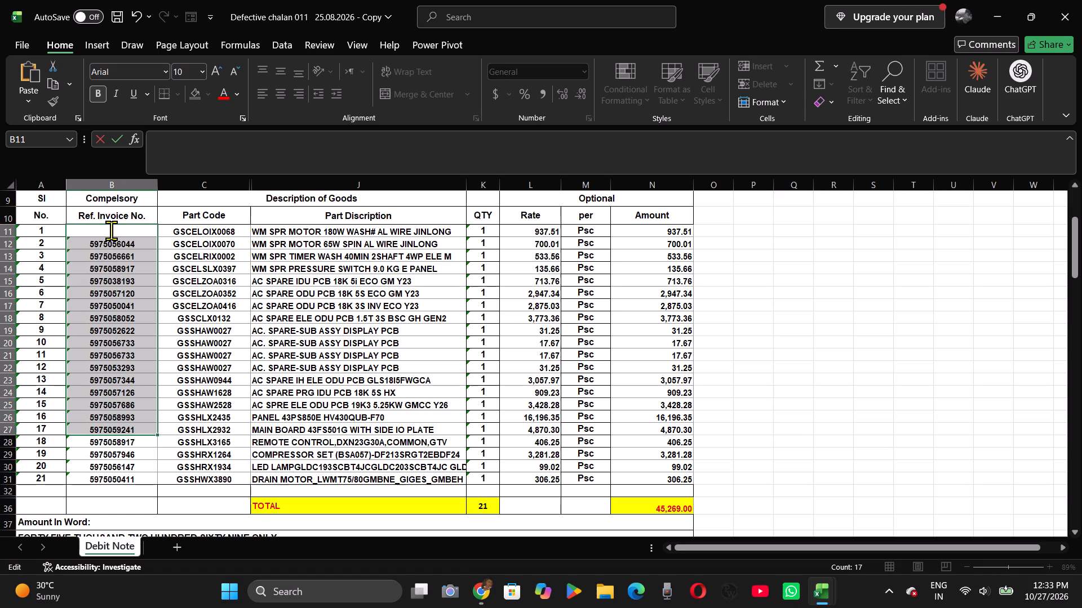
{"action": "left_click", "coordinate": [110, 239]}
Clear the Ref. Invoice No. of serial 2 on the Debit Note sheet.
{"action": "left_click_drag", "start_coordinate": [114, 242], "coordinate": [114, 301]}
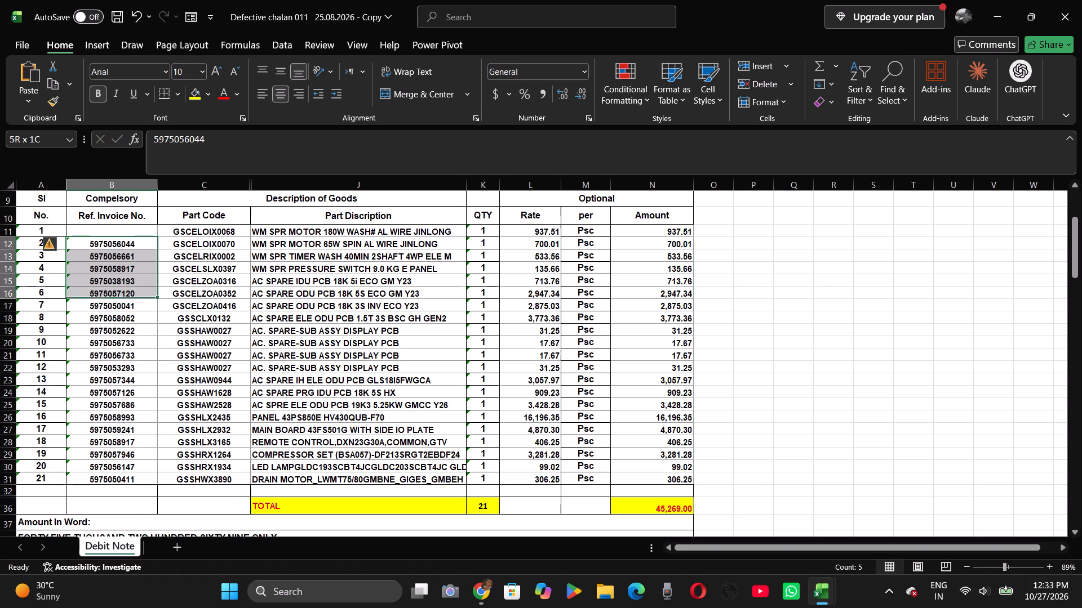
{"action": "left_click_drag", "start_coordinate": [114, 301], "coordinate": [109, 424]}
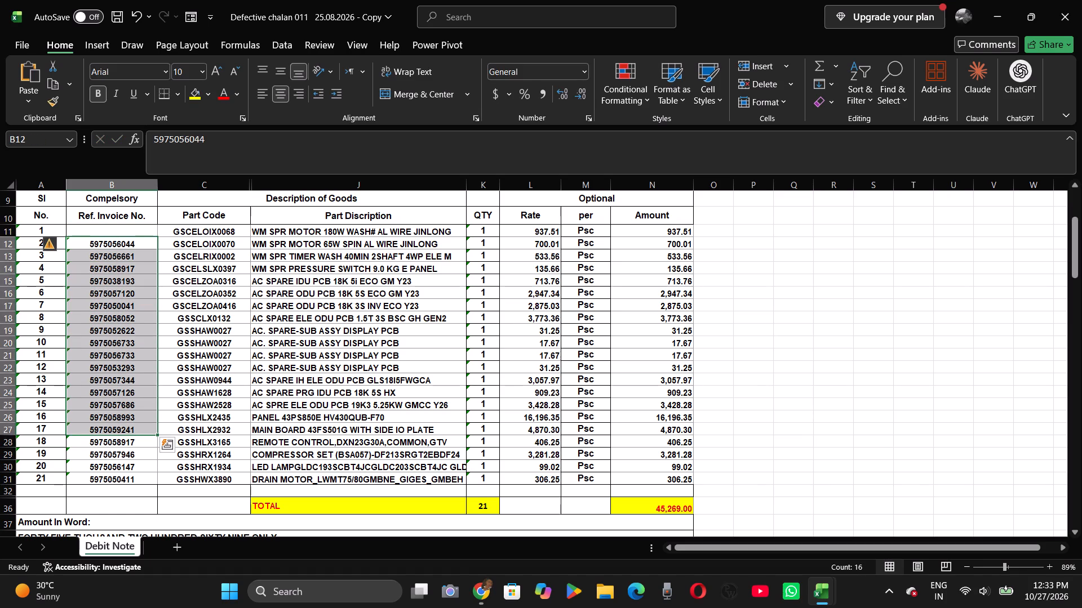
{"action": "key", "text": "shift+BackSpace"}
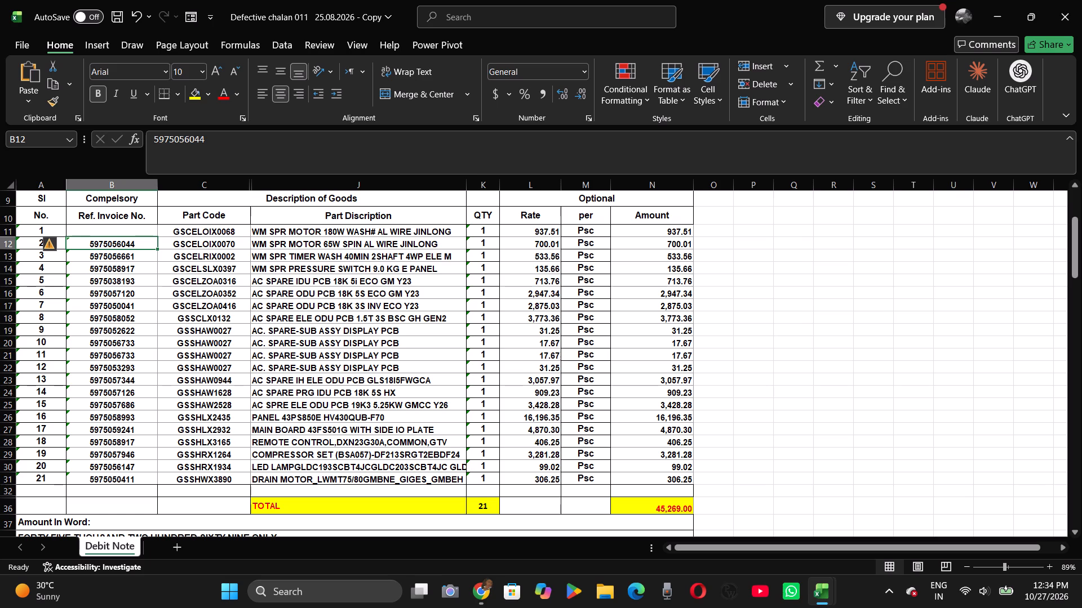
{"action": "left_click_drag", "start_coordinate": [103, 244], "coordinate": [109, 428]}
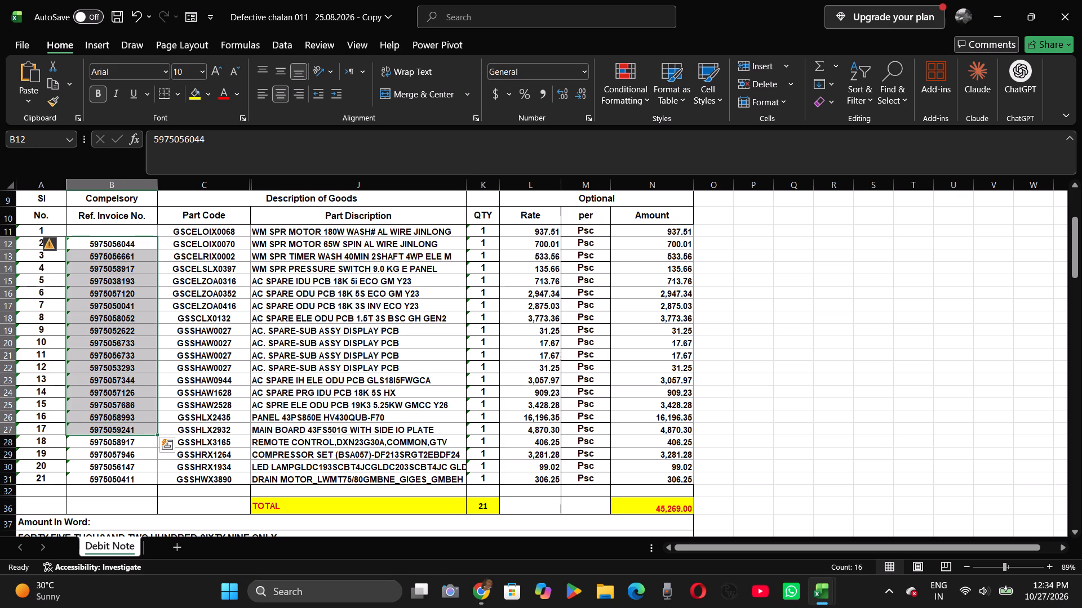
{"action": "key", "text": "ctrl+BackSpace"}
{"action": "key", "text": "shift+BackSpace"}
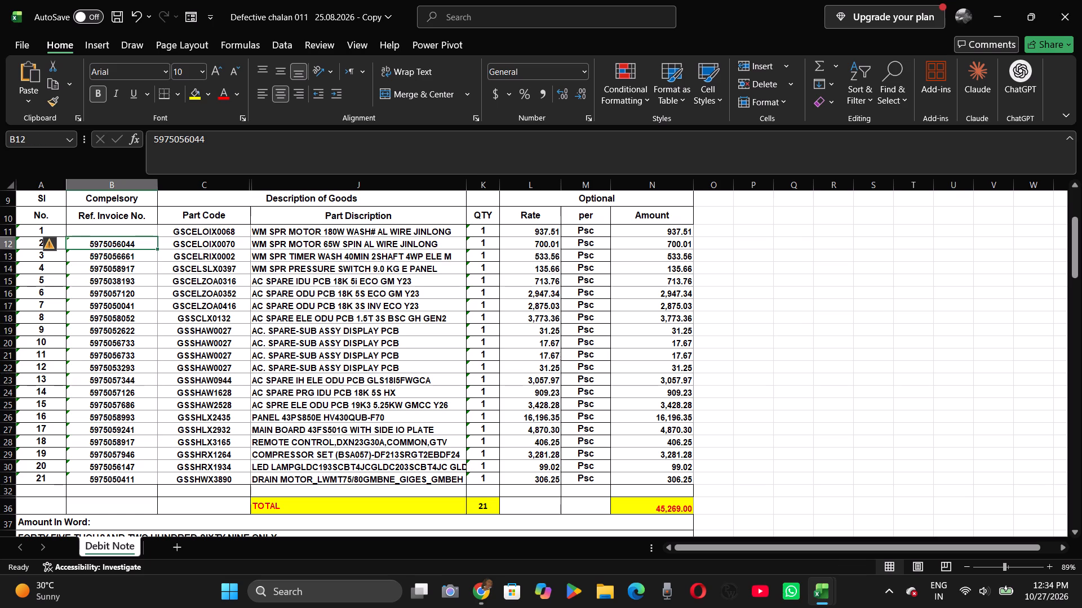
{"action": "key", "text": "BackSpace"}
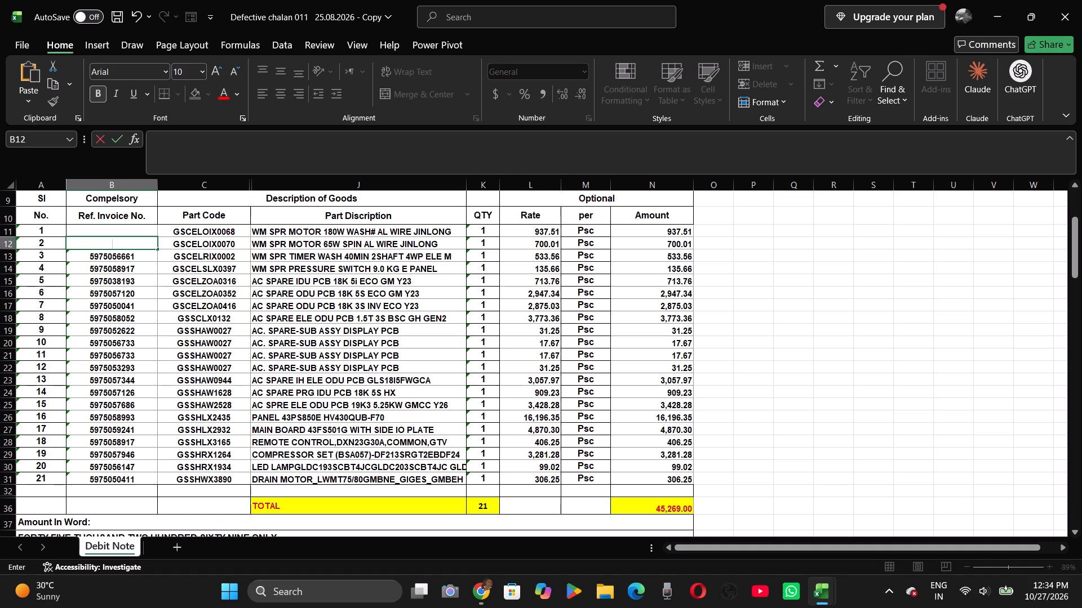
{"action": "left_click", "coordinate": [157, 248]}
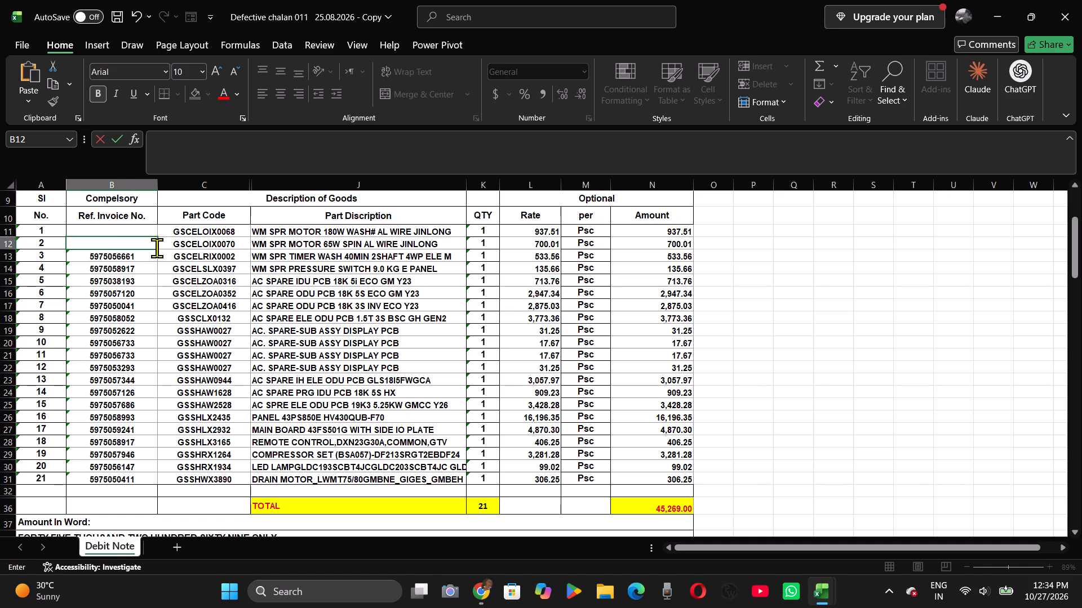
{"action": "left_click", "coordinate": [156, 245]}
Extend the empty Ref. Invoice No. cell of serial 2 down through serial 16, and clear the one for serial 17.
{"action": "left_click_drag", "start_coordinate": [158, 248], "coordinate": [151, 417]}
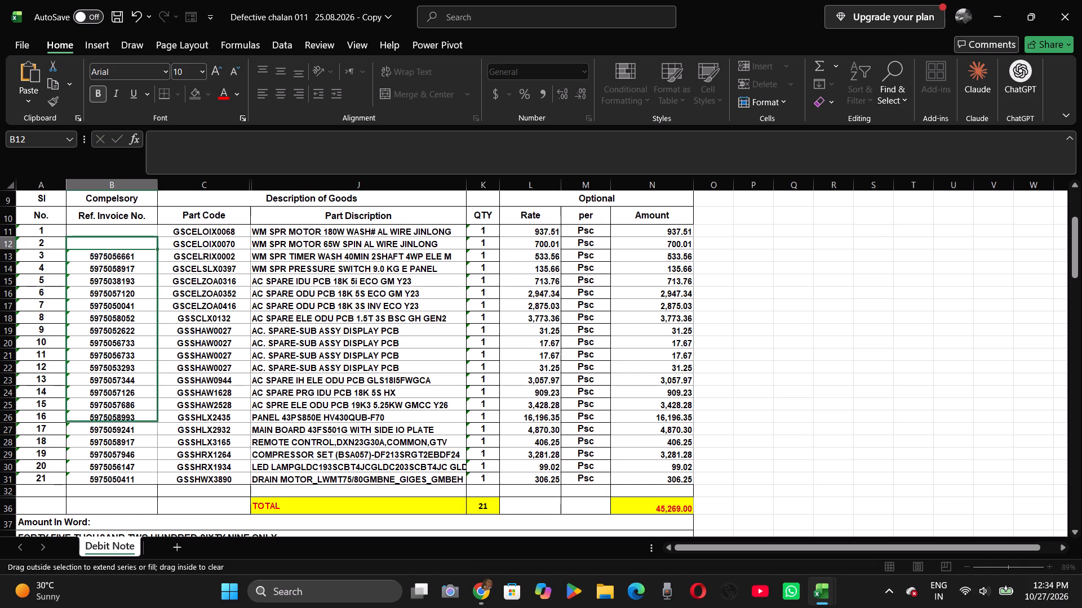
{"action": "left_click_drag", "start_coordinate": [151, 417], "coordinate": [150, 428]}
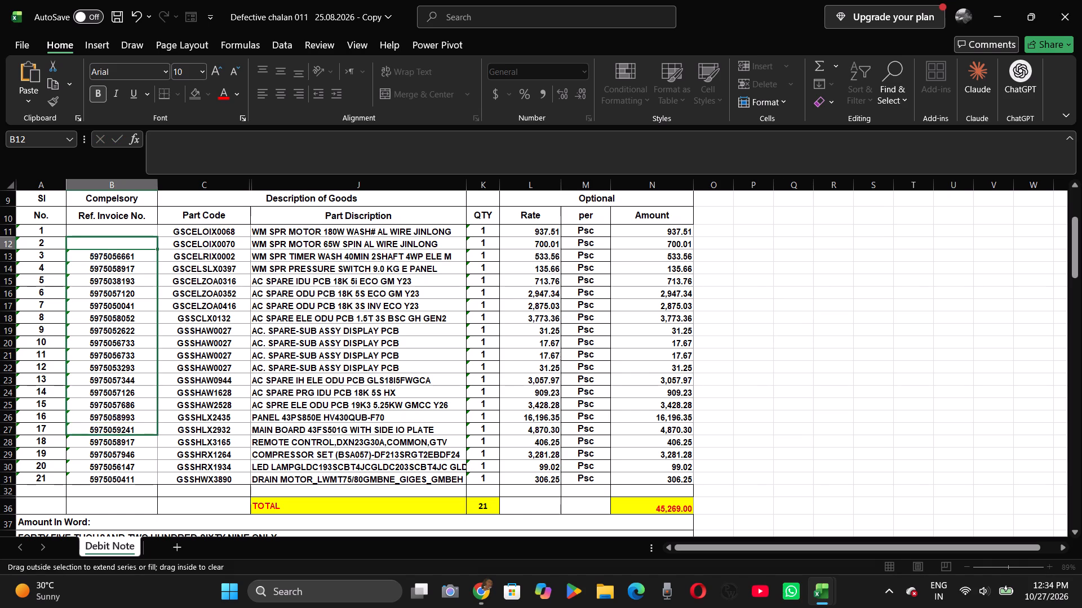
{"action": "left_click_drag", "start_coordinate": [150, 428], "coordinate": [150, 428]}
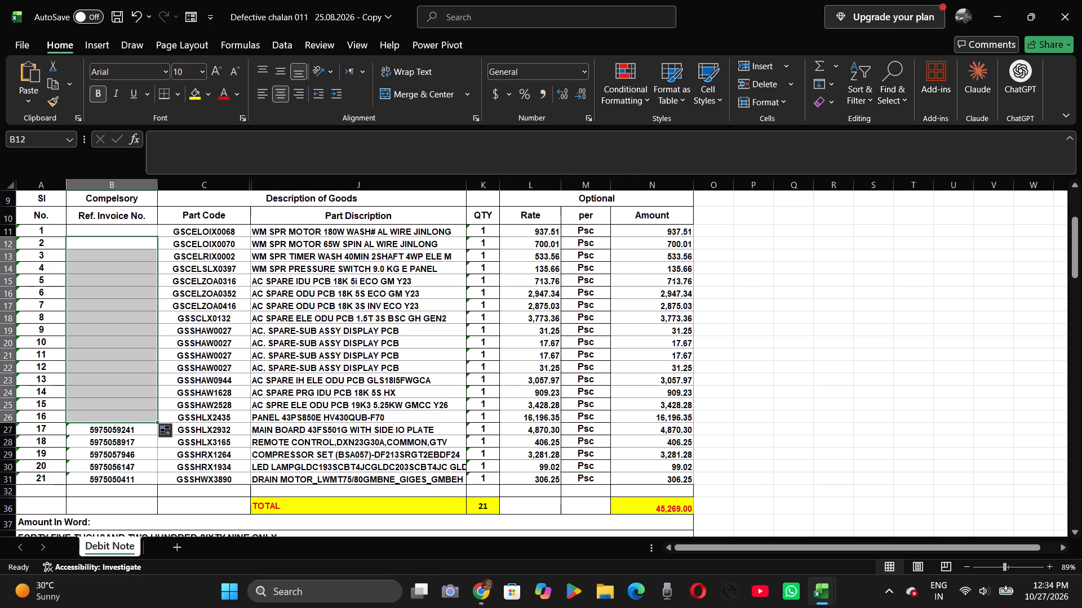
{"action": "left_click", "coordinate": [130, 428]}
{"action": "key", "text": "BackSpace"}
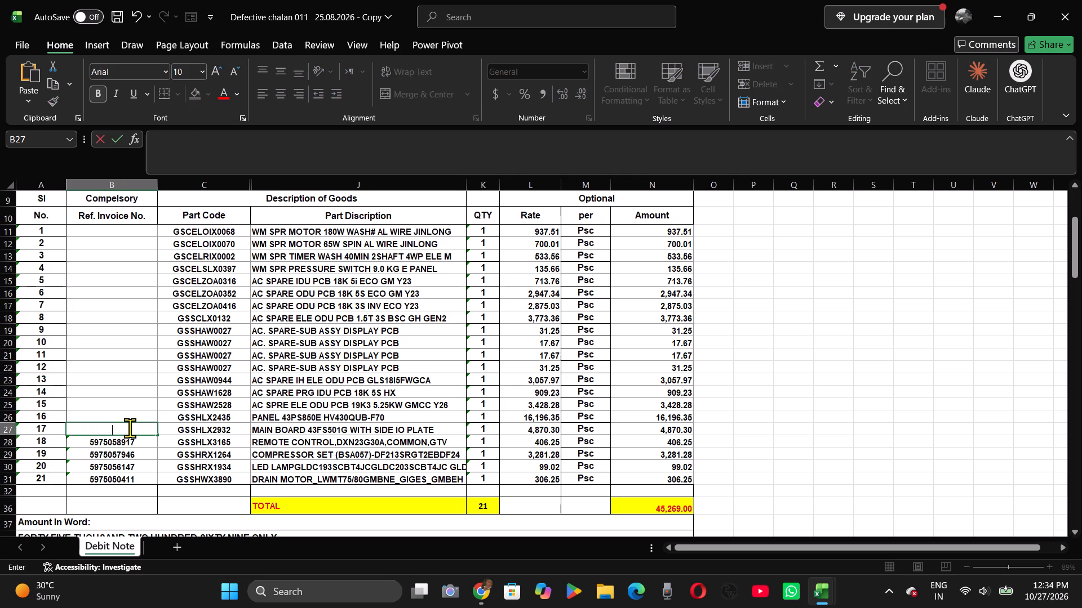
{"action": "left_click", "coordinate": [103, 238]}
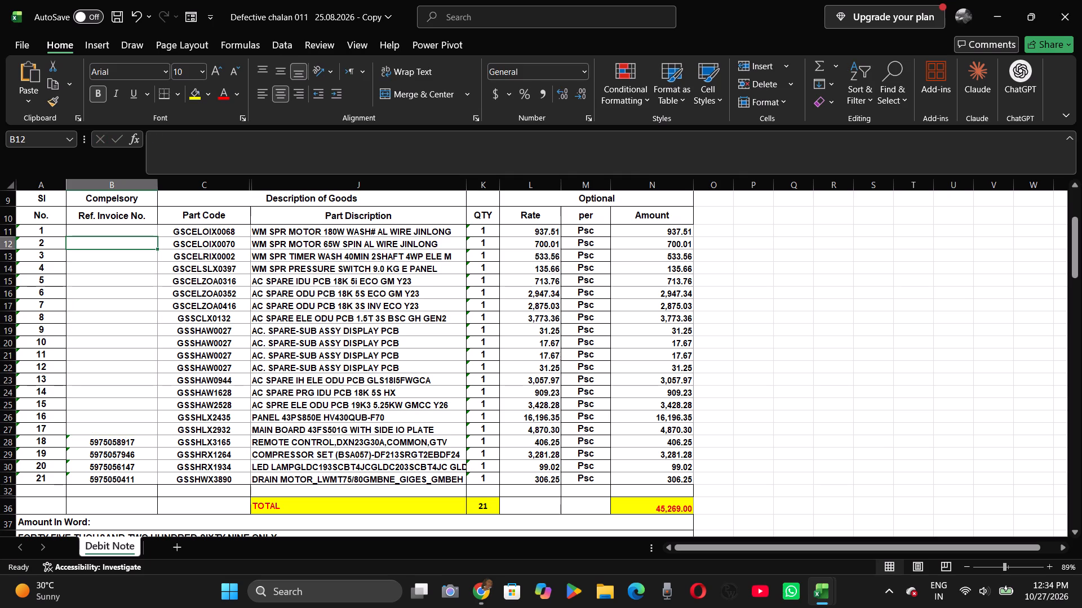
{"action": "left_click", "coordinate": [118, 227]}
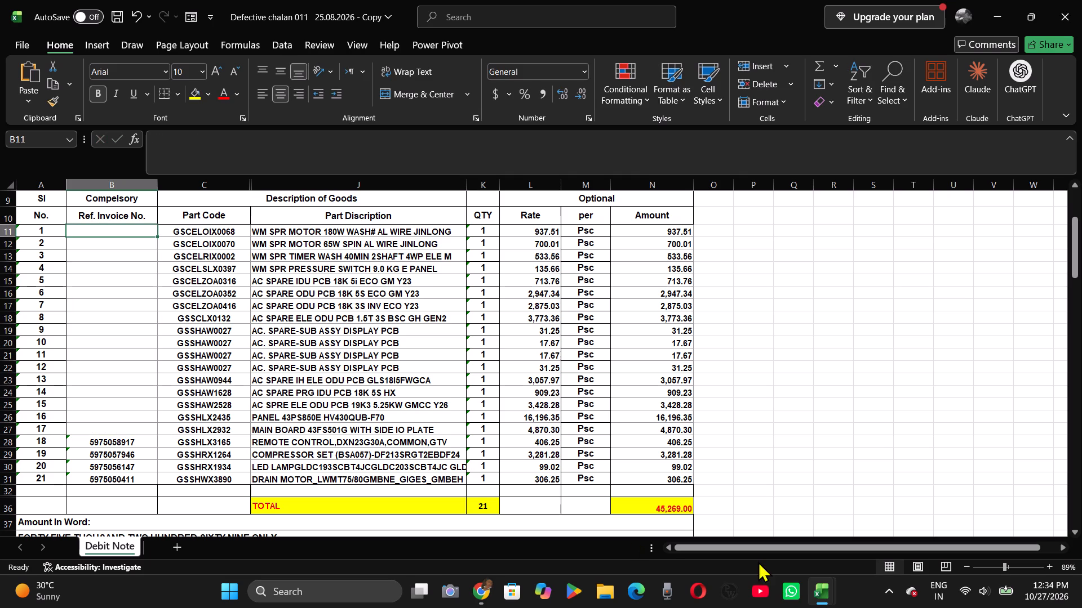
Switch to the inspection workbook and try to select the Item Code cells from GSCELOIX0068 down through the item rows.
{"action": "left_click", "coordinate": [837, 531]}
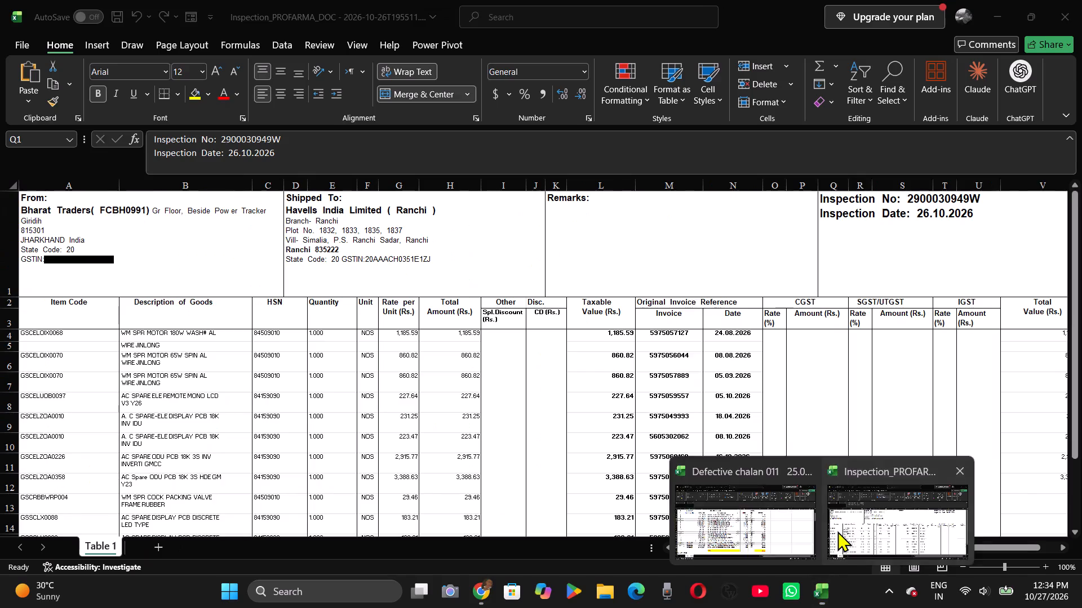
{"action": "scroll", "coordinate": [347, 442], "scroll_direction": "down", "scroll_amount": 2}
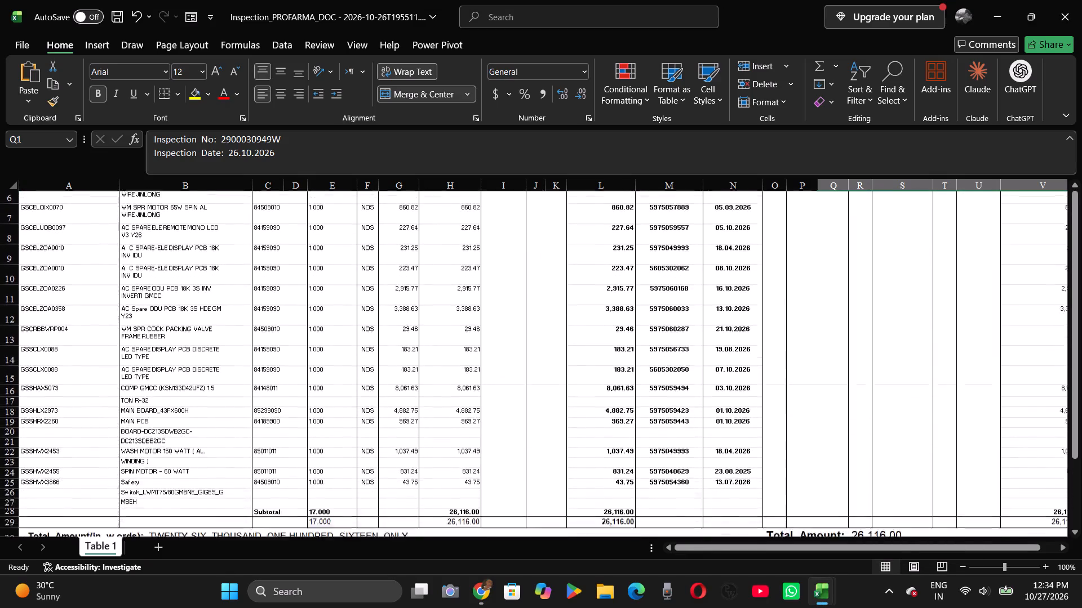
{"action": "scroll", "coordinate": [347, 442], "scroll_direction": "up", "scroll_amount": 1}
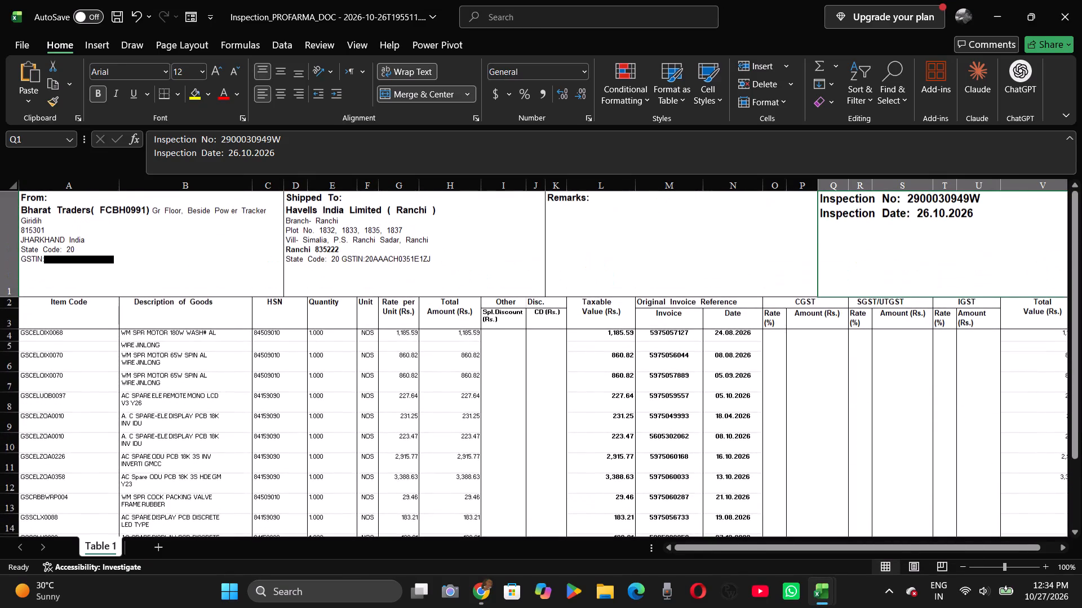
{"action": "scroll", "coordinate": [112, 433], "scroll_direction": "down", "scroll_amount": 1}
{"action": "left_click", "coordinate": [55, 331]}
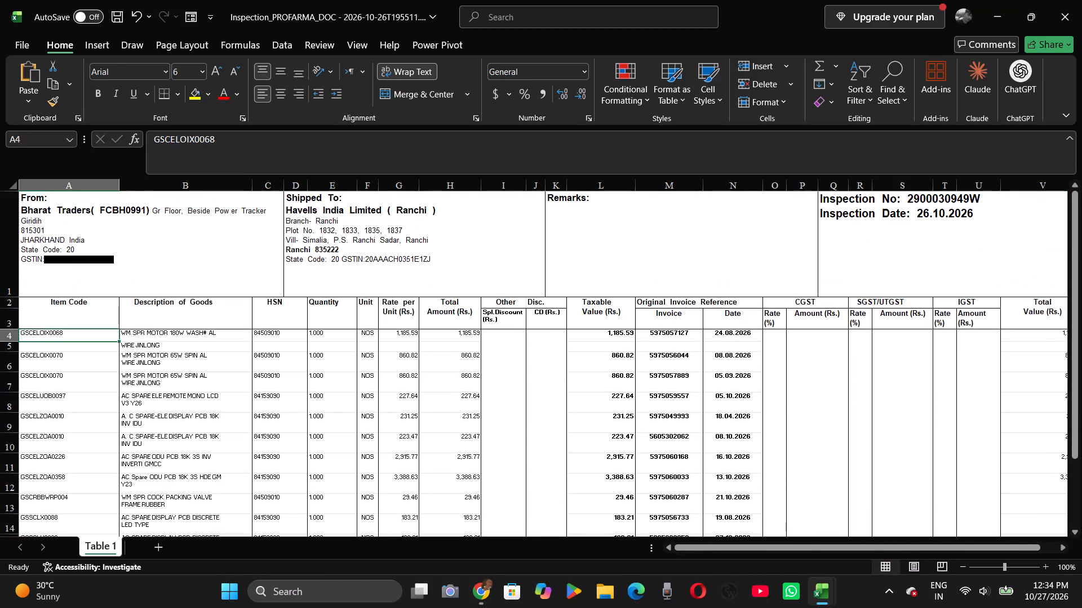
{"action": "left_click_drag", "start_coordinate": [116, 341], "coordinate": [117, 347]}
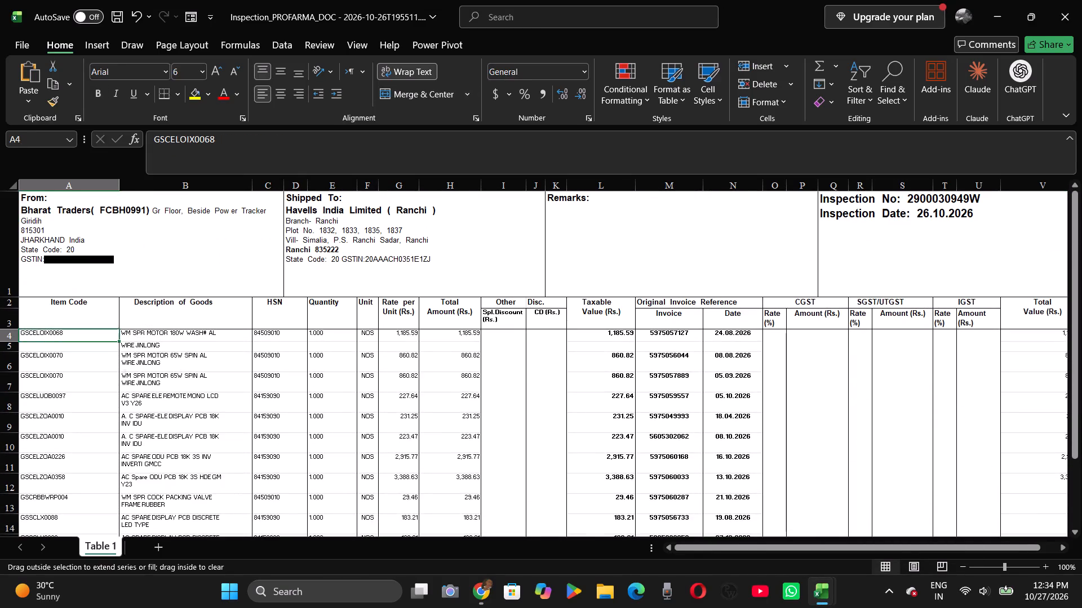
{"action": "left_click_drag", "start_coordinate": [117, 347], "coordinate": [124, 515]}
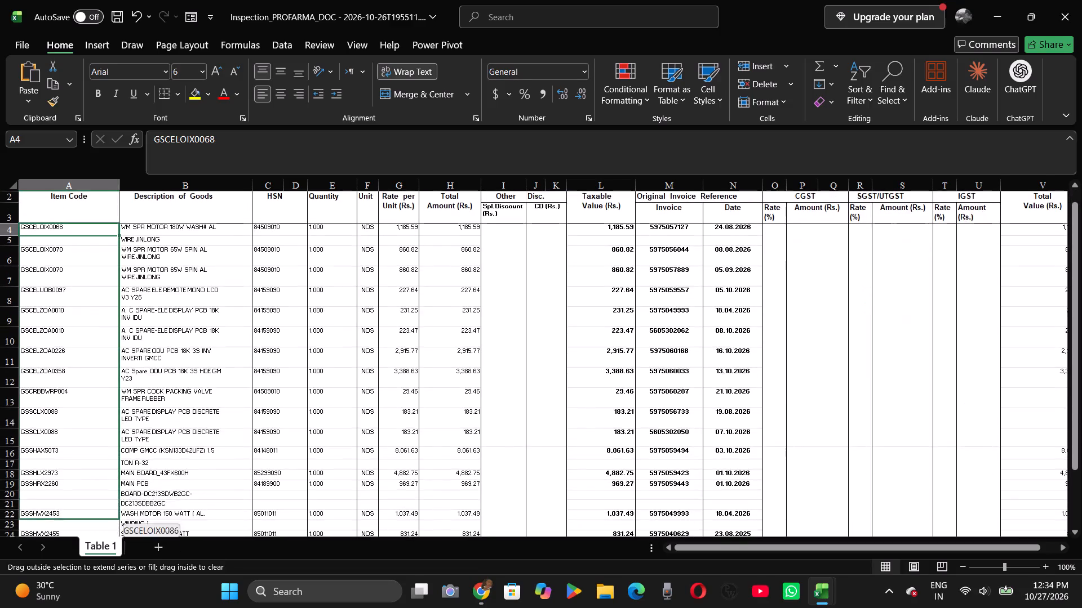
{"action": "left_click_drag", "start_coordinate": [124, 515], "coordinate": [129, 442]}
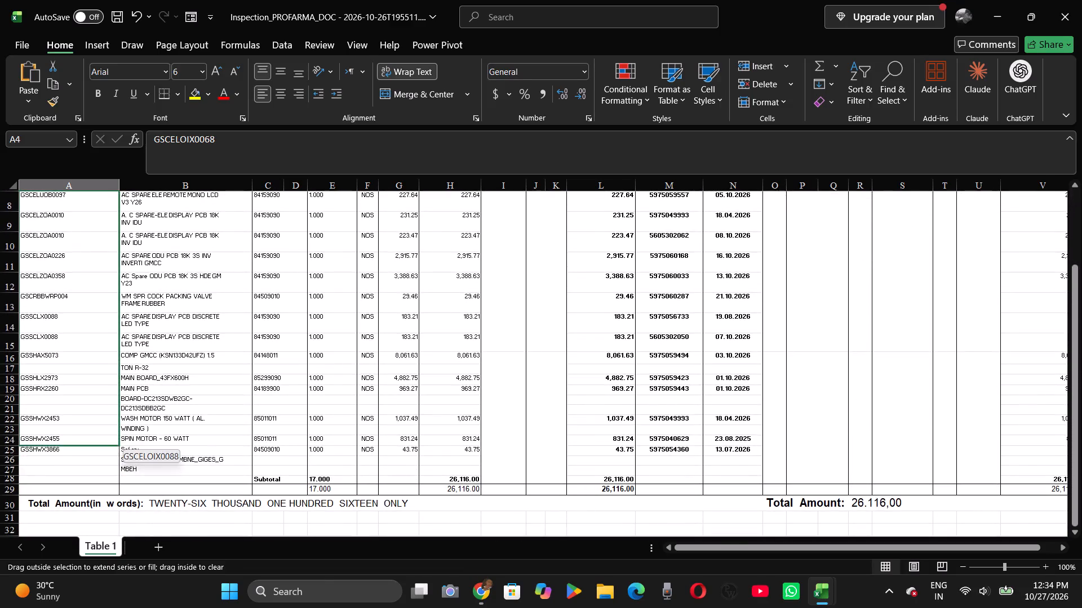
Fill the Item Code series down from GSCELOIX0068 to GSCELOIX0089 at the Safety Switch row, and look over the filled item rows.
{"action": "left_click_drag", "start_coordinate": [129, 442], "coordinate": [125, 455]}
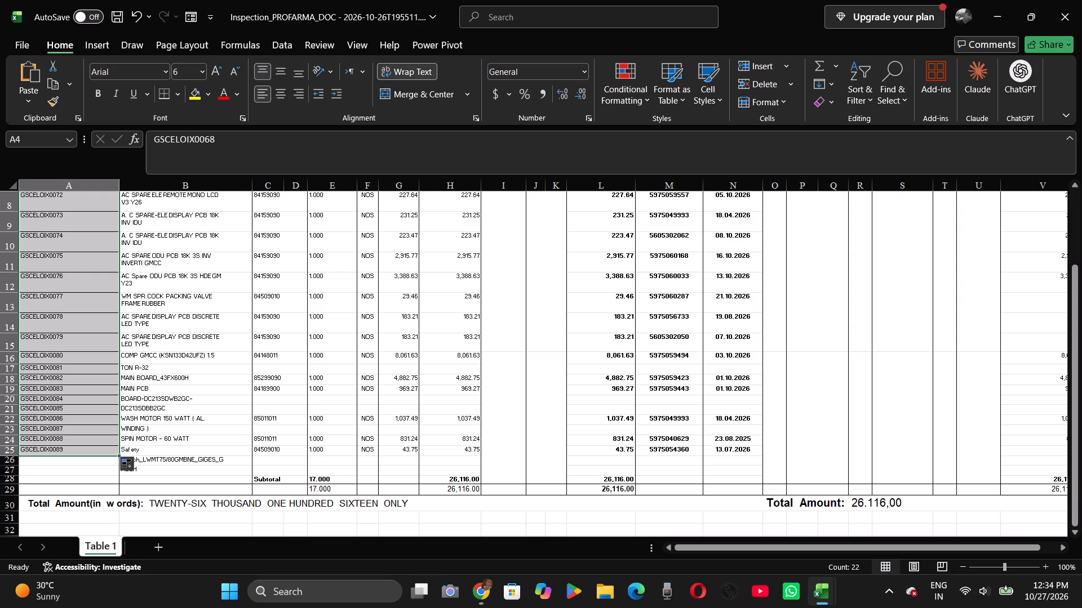
{"action": "scroll", "coordinate": [125, 455], "scroll_direction": "up", "scroll_amount": 1}
{"action": "left_click", "coordinate": [125, 455]}
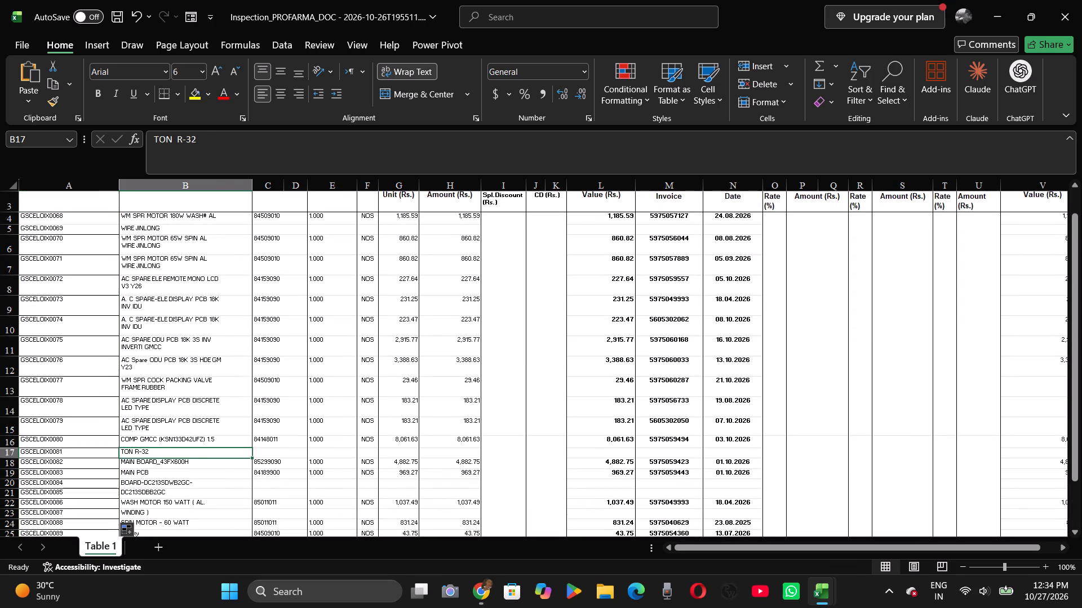
{"action": "scroll", "coordinate": [87, 323], "scroll_direction": "up", "scroll_amount": 1}
{"action": "left_click", "coordinate": [155, 260]}
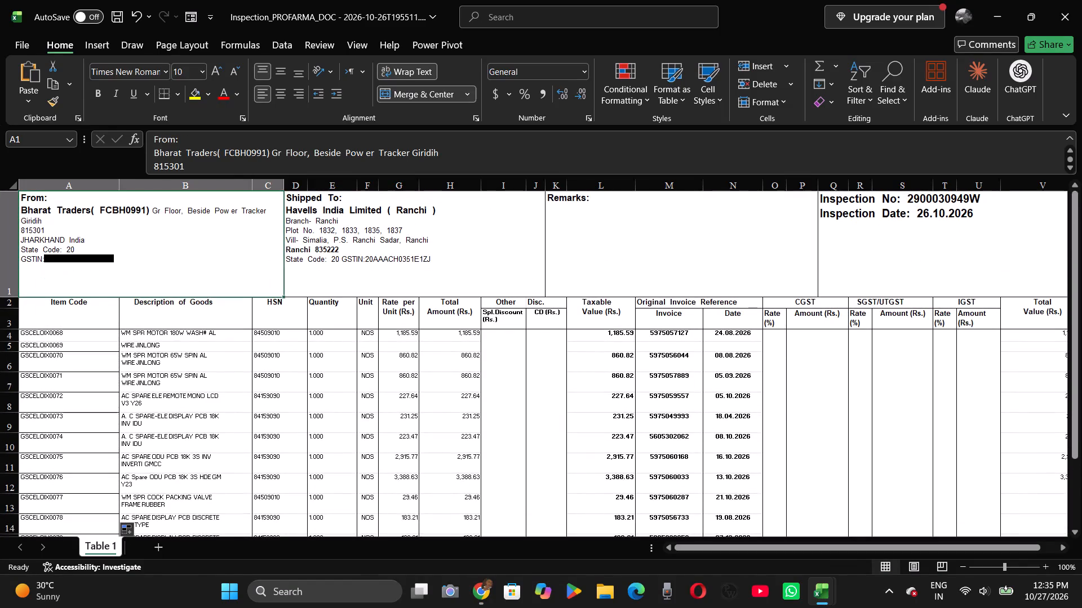
{"action": "scroll", "coordinate": [152, 341], "scroll_direction": "down", "scroll_amount": 2}
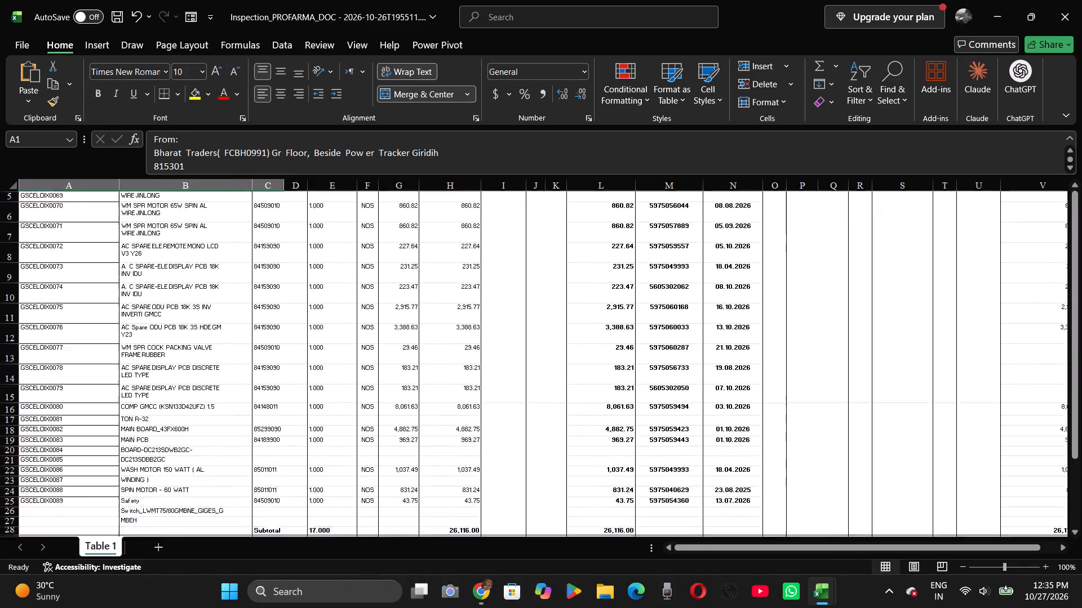
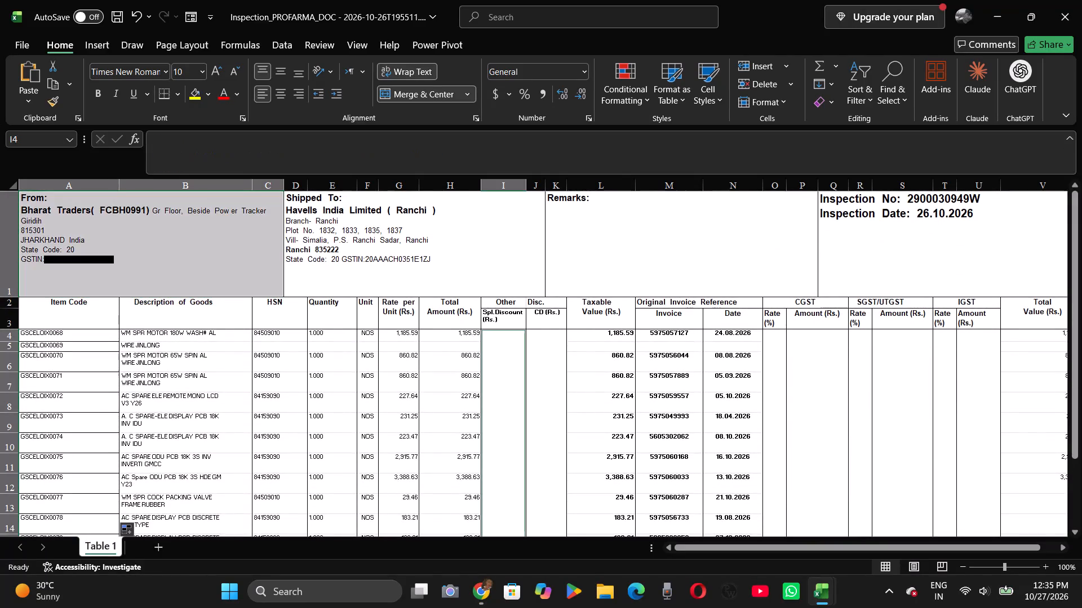
Undo the accidental series fill in the Item Code cells below GSCELOIX0068 and deselect the column.
{"action": "key", "text": "ctrl+z"}
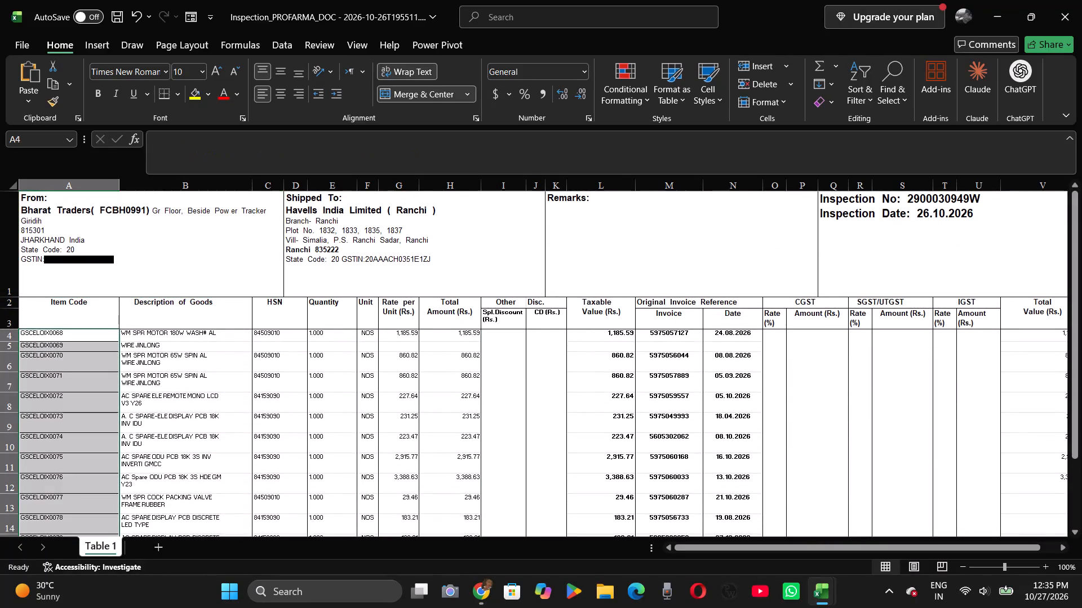
{"action": "left_click", "coordinate": [536, 205]}
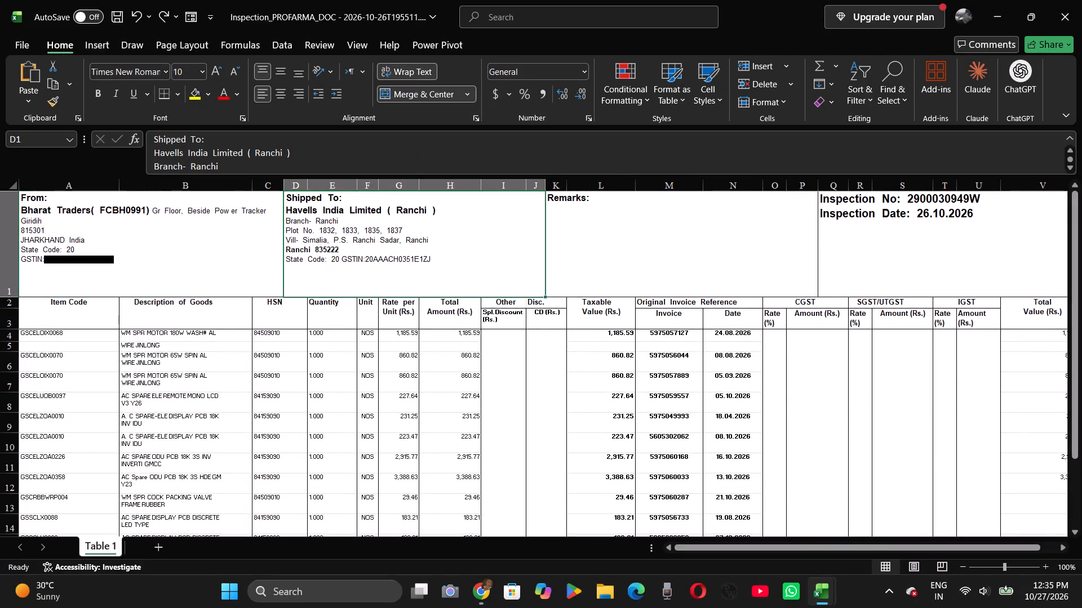
Examine the inspection table's item rows, from the first item code down to the subtotal and total amount.
{"action": "scroll", "coordinate": [525, 297], "scroll_direction": "down", "scroll_amount": 2}
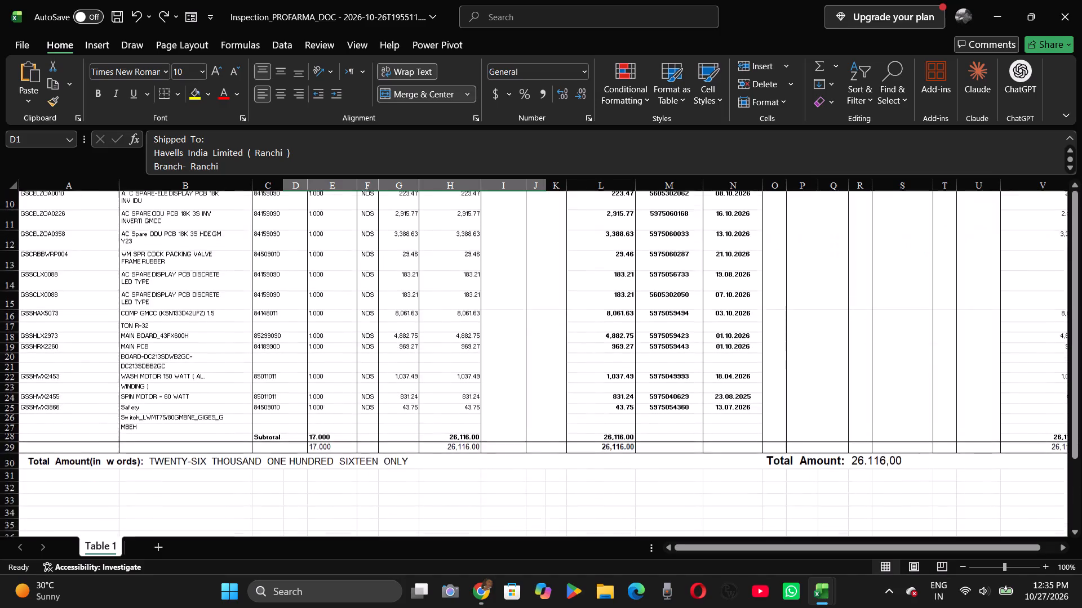
{"action": "scroll", "coordinate": [525, 297], "scroll_direction": "up", "scroll_amount": 2}
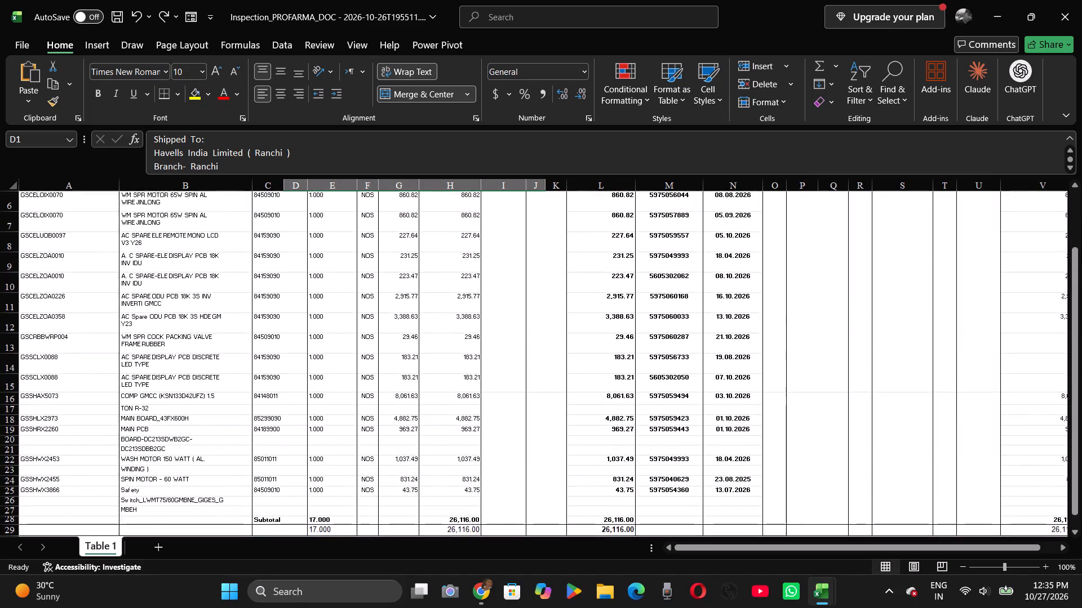
{"action": "scroll", "coordinate": [525, 297], "scroll_direction": "up", "scroll_amount": 1}
{"action": "scroll", "coordinate": [525, 297], "scroll_direction": "down", "scroll_amount": 1}
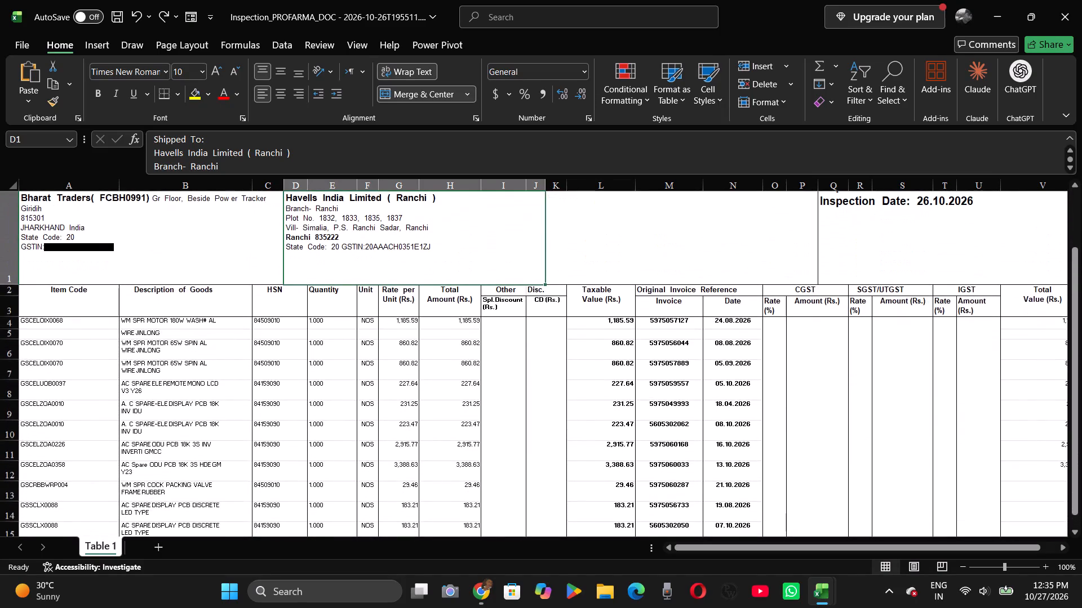
{"action": "scroll", "coordinate": [525, 297], "scroll_direction": "down", "scroll_amount": 1}
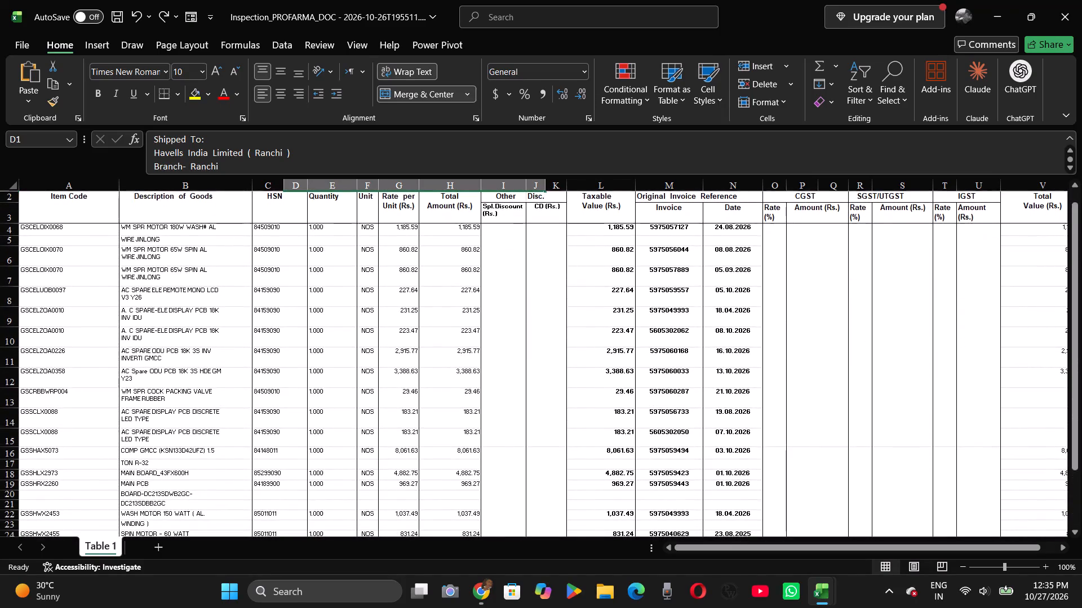
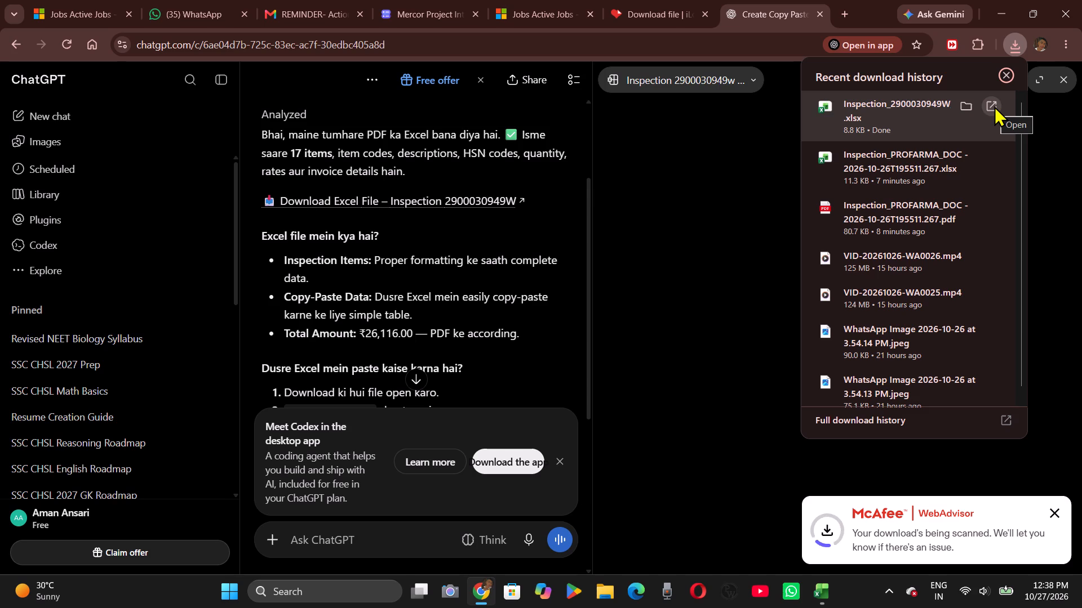
{"action": "left_click", "coordinate": [994, 106]}
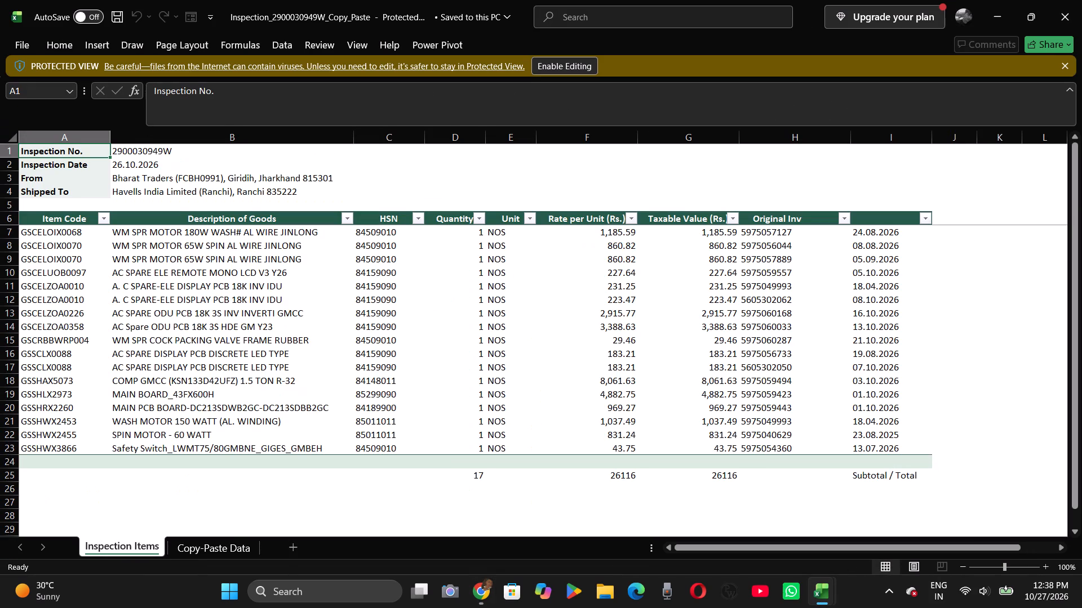
{"action": "left_click", "coordinate": [576, 69]}
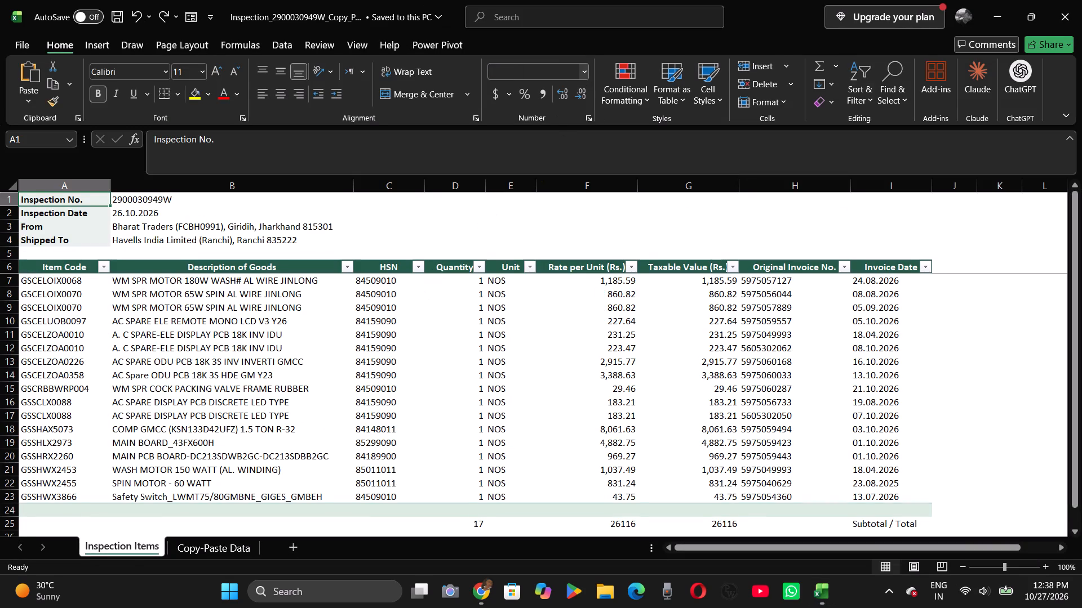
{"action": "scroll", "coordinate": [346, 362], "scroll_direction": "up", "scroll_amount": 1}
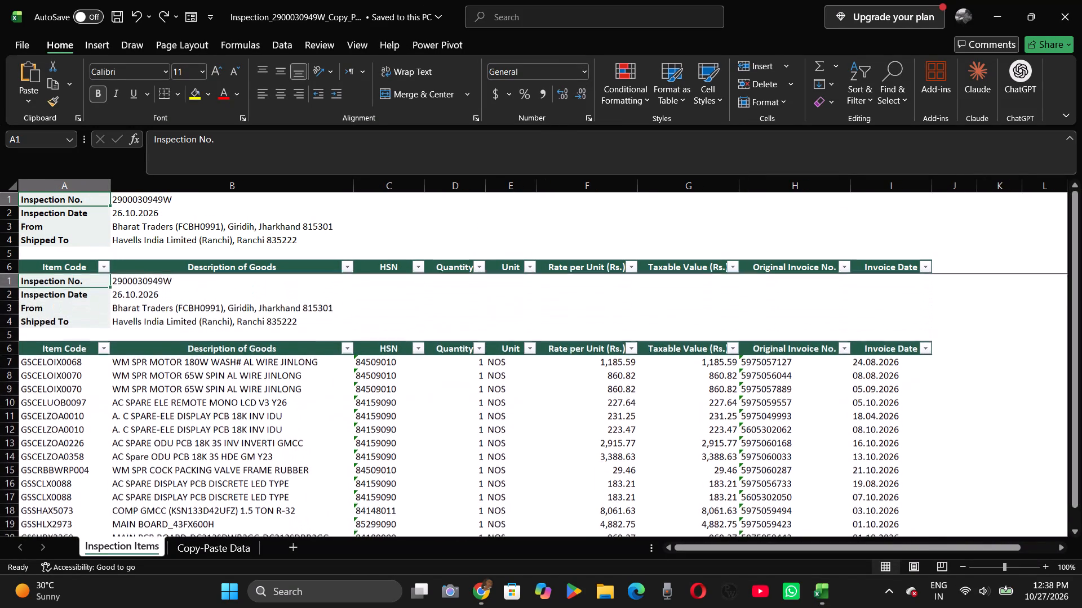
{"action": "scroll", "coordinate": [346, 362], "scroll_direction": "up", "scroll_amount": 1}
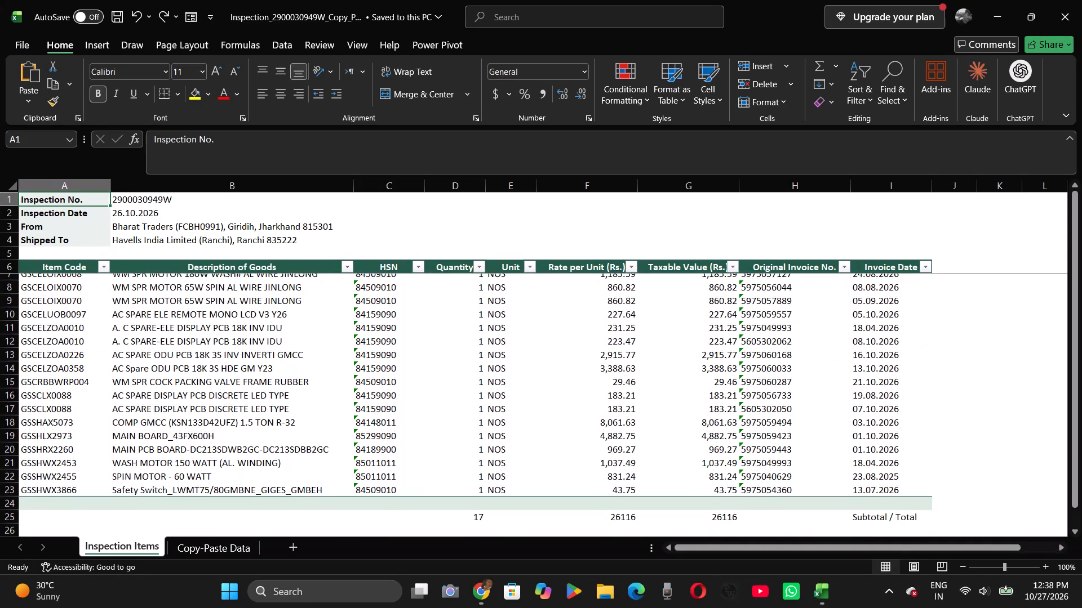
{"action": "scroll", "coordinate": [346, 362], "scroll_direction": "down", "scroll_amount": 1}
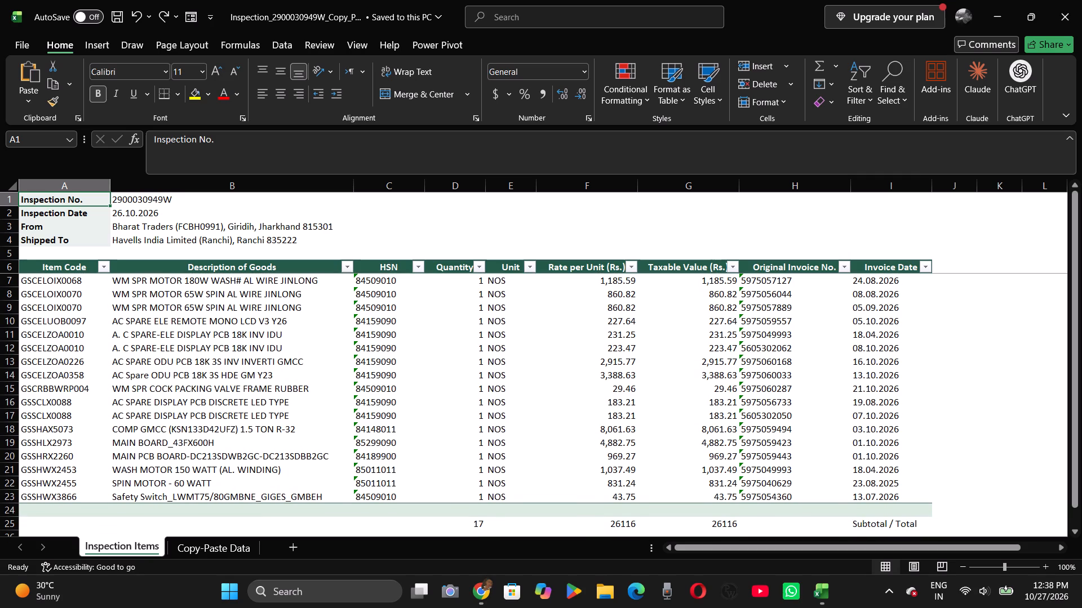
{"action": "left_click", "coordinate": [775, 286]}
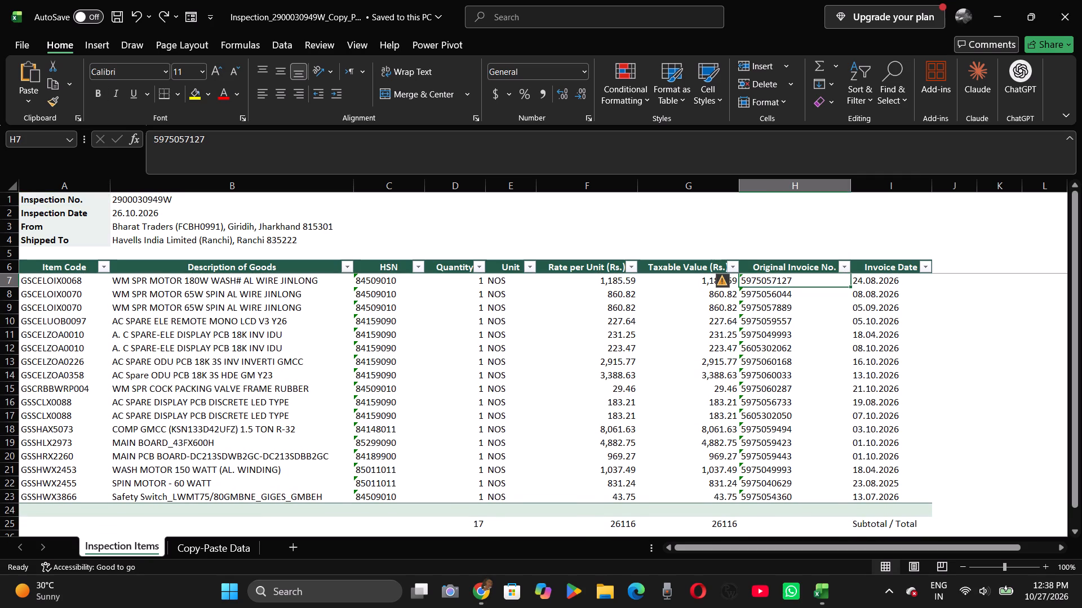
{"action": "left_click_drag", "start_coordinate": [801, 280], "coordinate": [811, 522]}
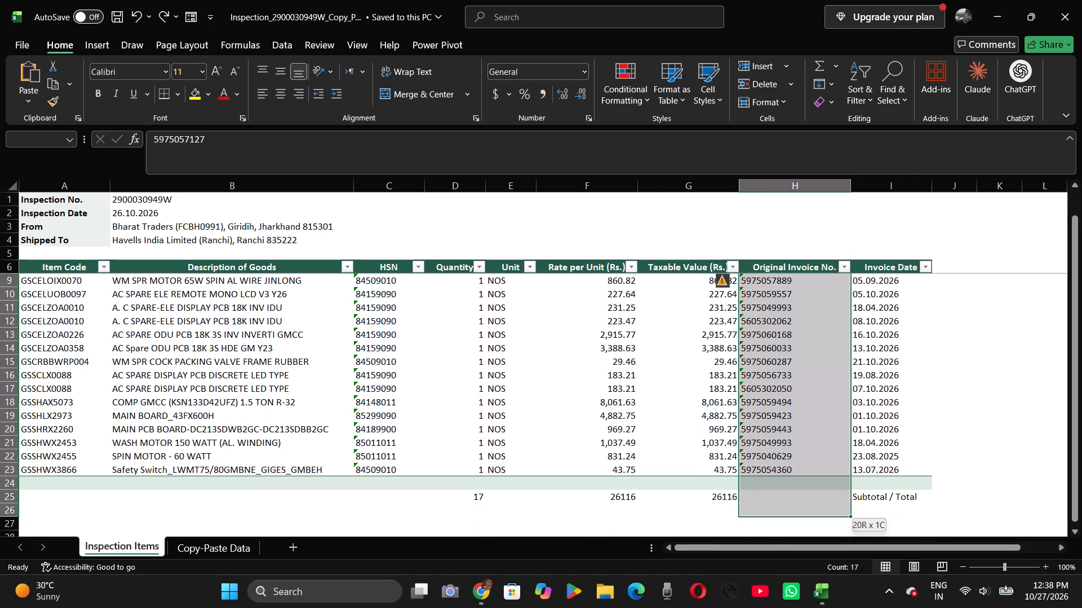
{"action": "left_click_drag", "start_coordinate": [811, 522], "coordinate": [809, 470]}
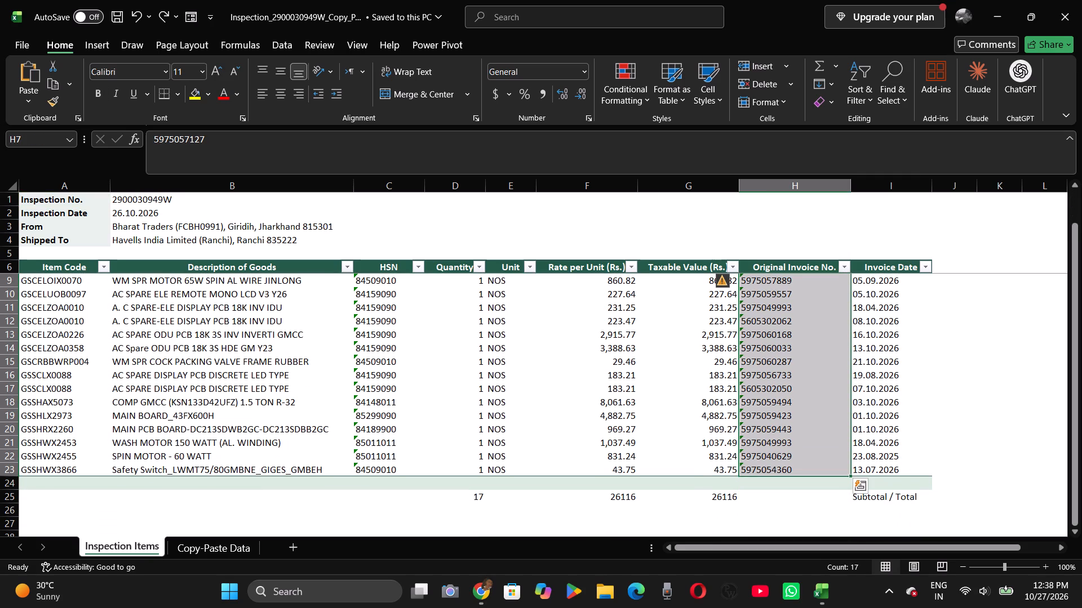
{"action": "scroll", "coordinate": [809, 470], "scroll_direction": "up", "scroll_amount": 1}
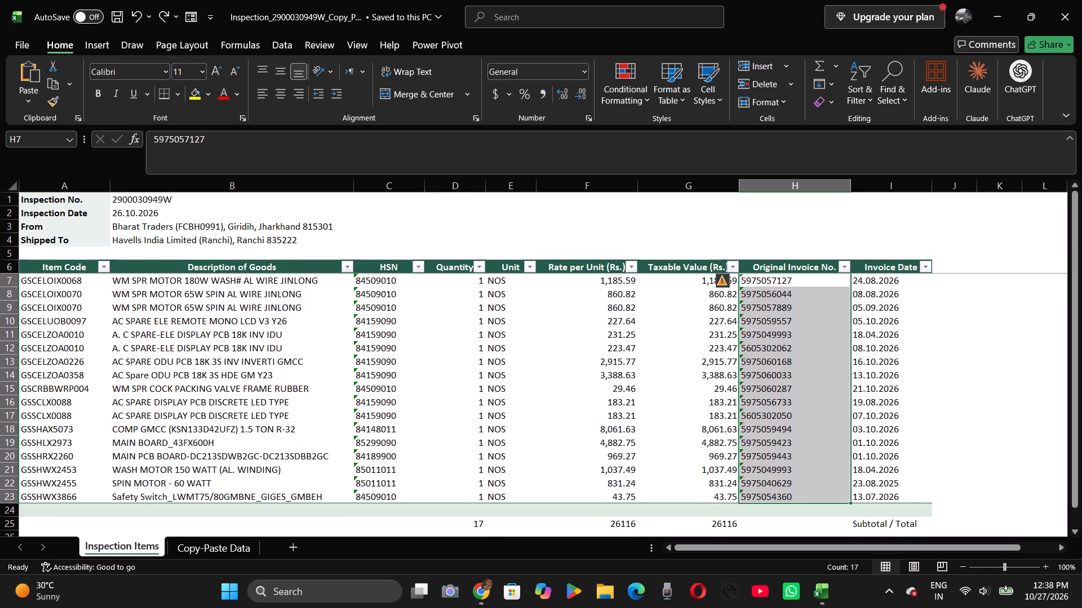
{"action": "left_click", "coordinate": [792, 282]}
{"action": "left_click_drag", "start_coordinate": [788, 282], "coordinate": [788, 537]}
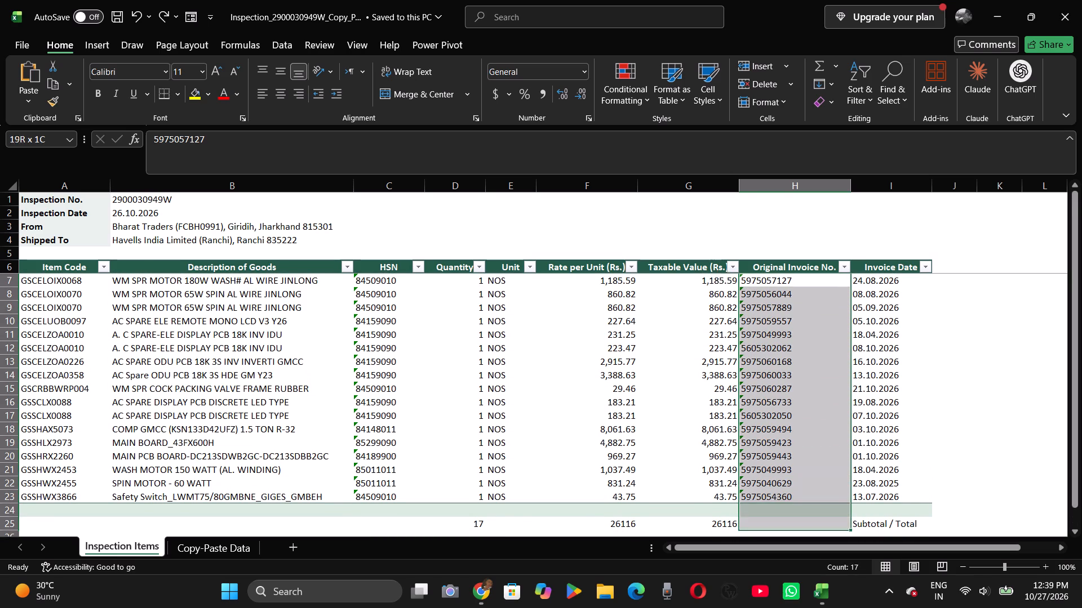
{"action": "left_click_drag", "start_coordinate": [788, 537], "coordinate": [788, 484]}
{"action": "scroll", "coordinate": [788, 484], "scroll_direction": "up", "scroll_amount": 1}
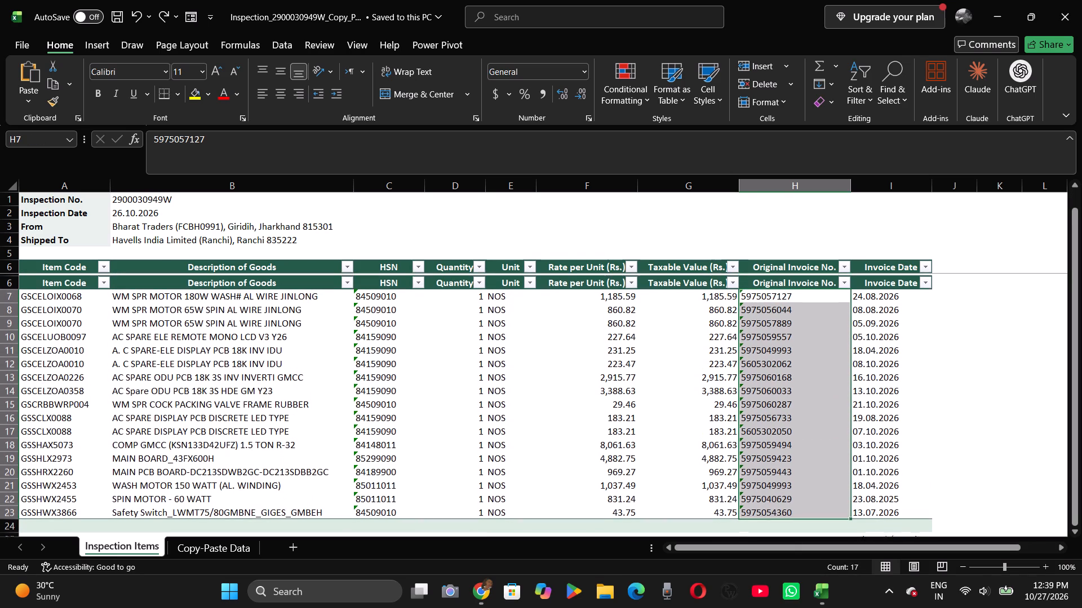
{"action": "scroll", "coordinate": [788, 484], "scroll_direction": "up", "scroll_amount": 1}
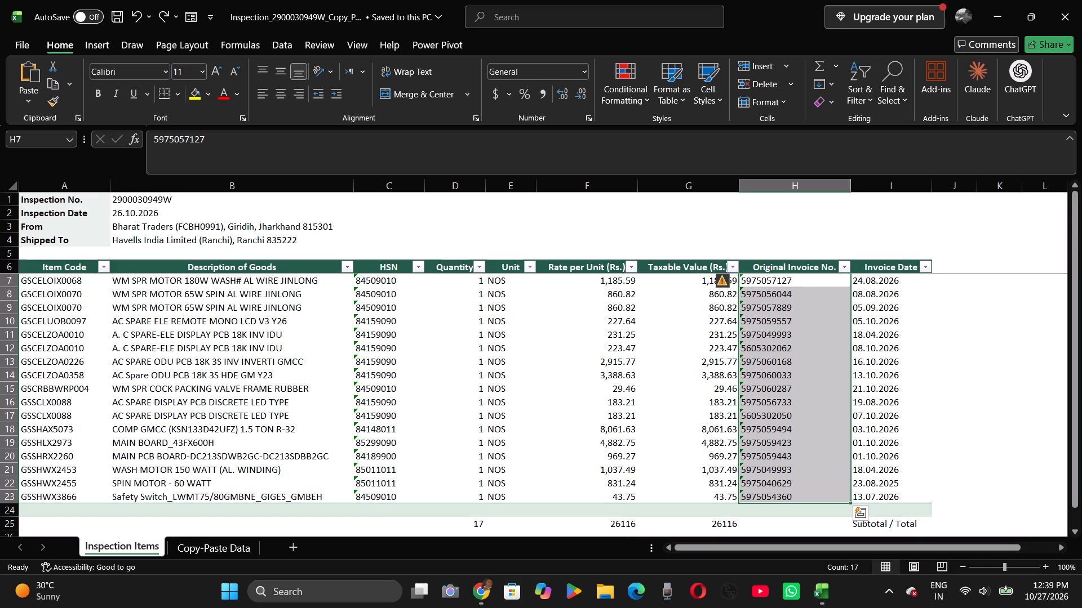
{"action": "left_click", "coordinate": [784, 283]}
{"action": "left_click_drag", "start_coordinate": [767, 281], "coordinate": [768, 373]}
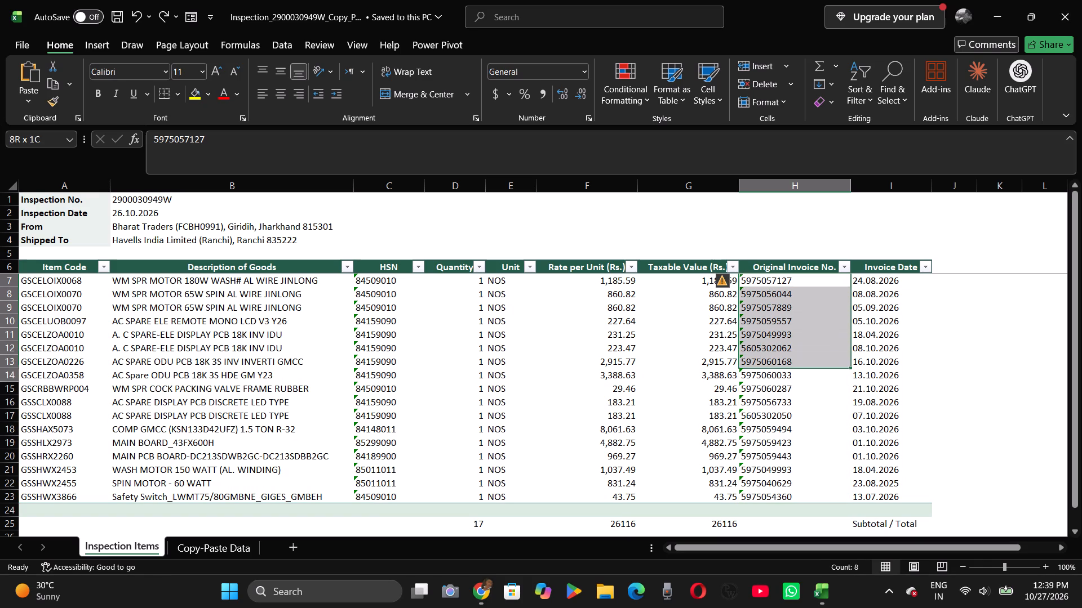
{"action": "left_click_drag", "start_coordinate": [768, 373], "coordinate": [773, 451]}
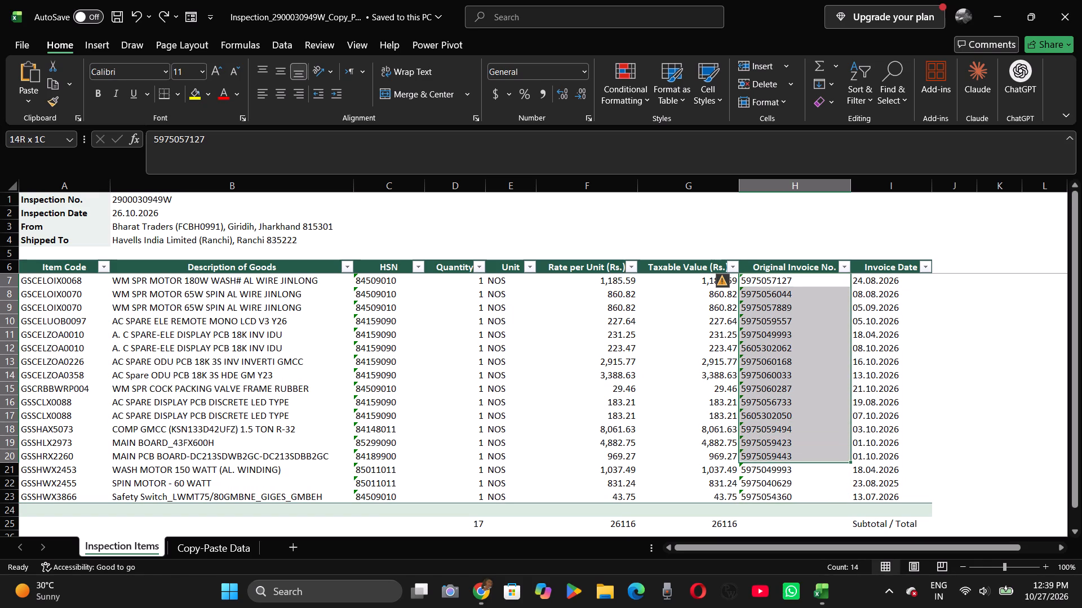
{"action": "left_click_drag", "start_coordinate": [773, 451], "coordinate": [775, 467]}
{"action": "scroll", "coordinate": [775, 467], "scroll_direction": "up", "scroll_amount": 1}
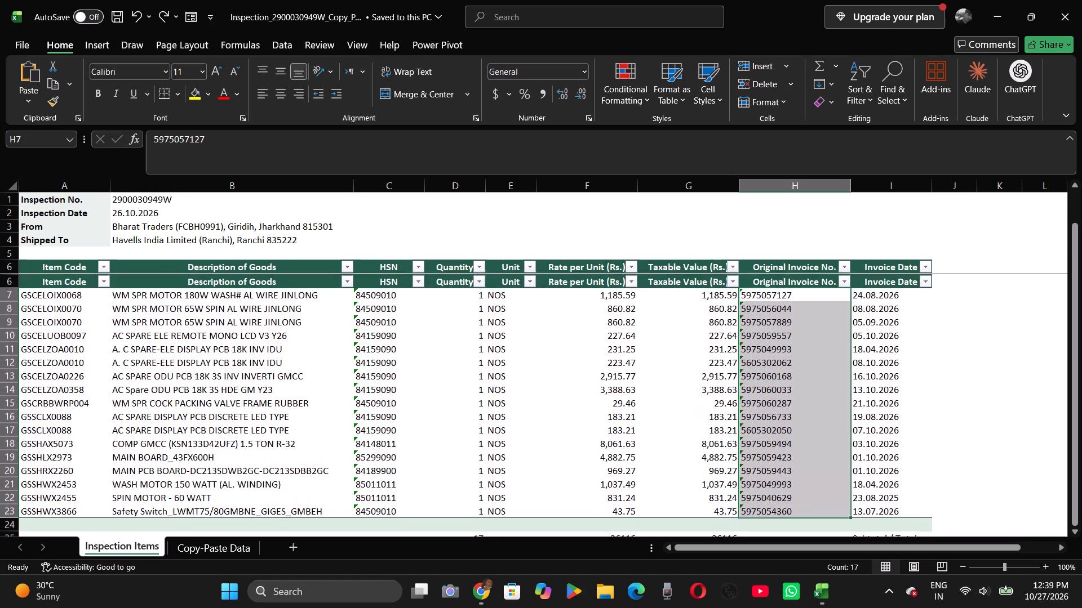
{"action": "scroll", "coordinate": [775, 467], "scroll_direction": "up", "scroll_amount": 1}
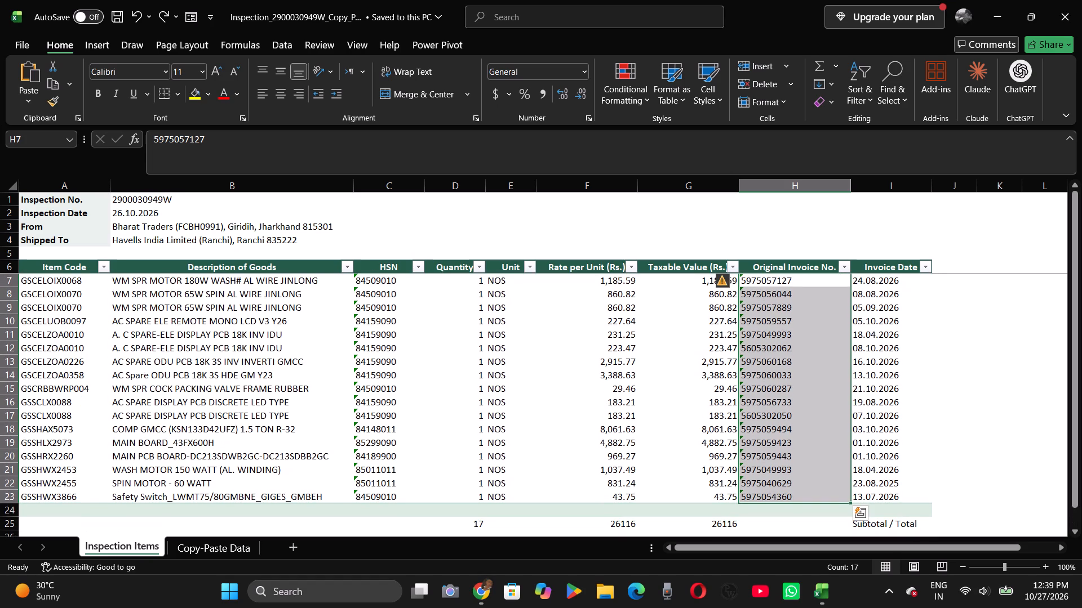
{"action": "left_click", "coordinate": [778, 261]}
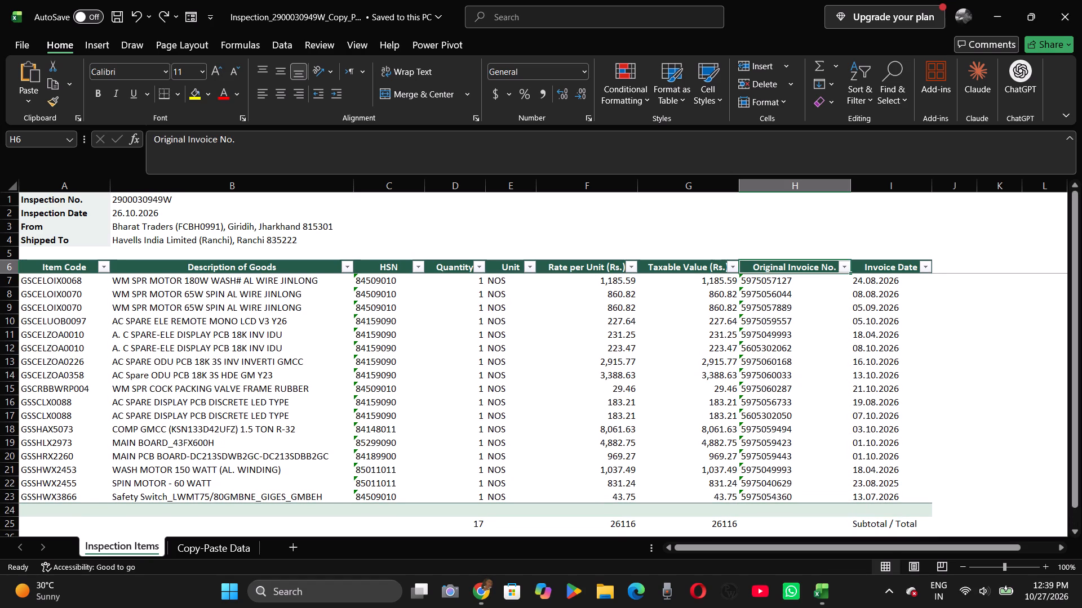
{"action": "left_click", "coordinate": [802, 181]}
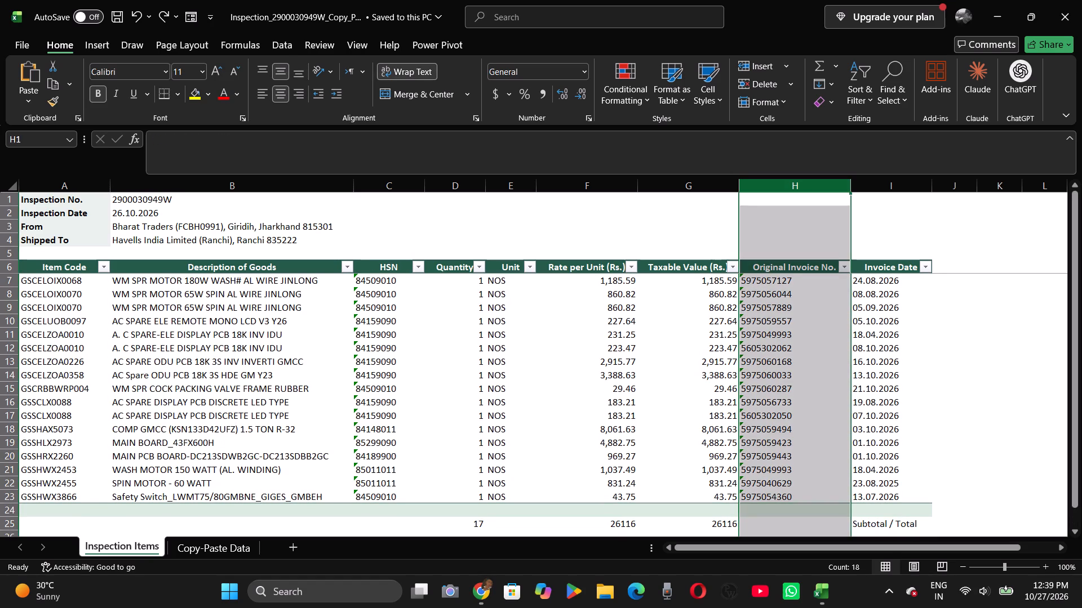
{"action": "left_click", "coordinate": [797, 283]}
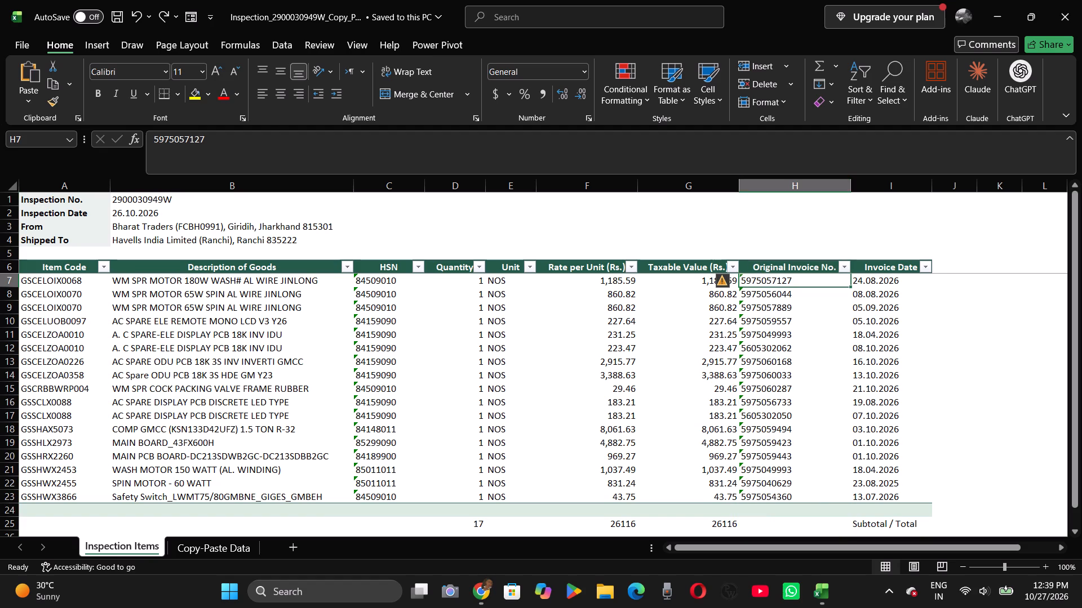
{"action": "left_click_drag", "start_coordinate": [782, 282], "coordinate": [785, 407]}
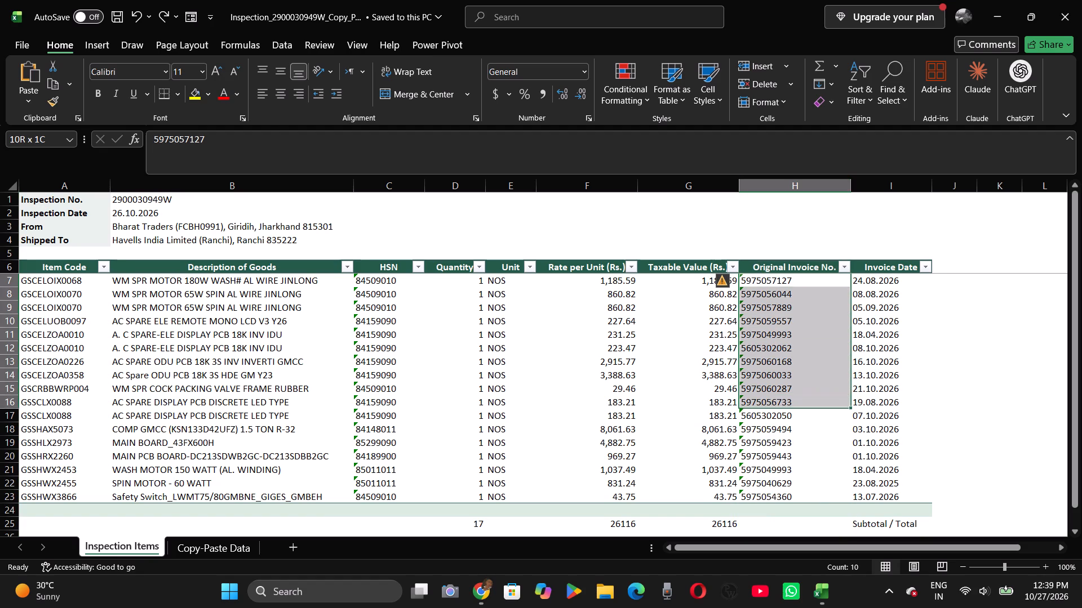
{"action": "left_click_drag", "start_coordinate": [785, 407], "coordinate": [789, 443]}
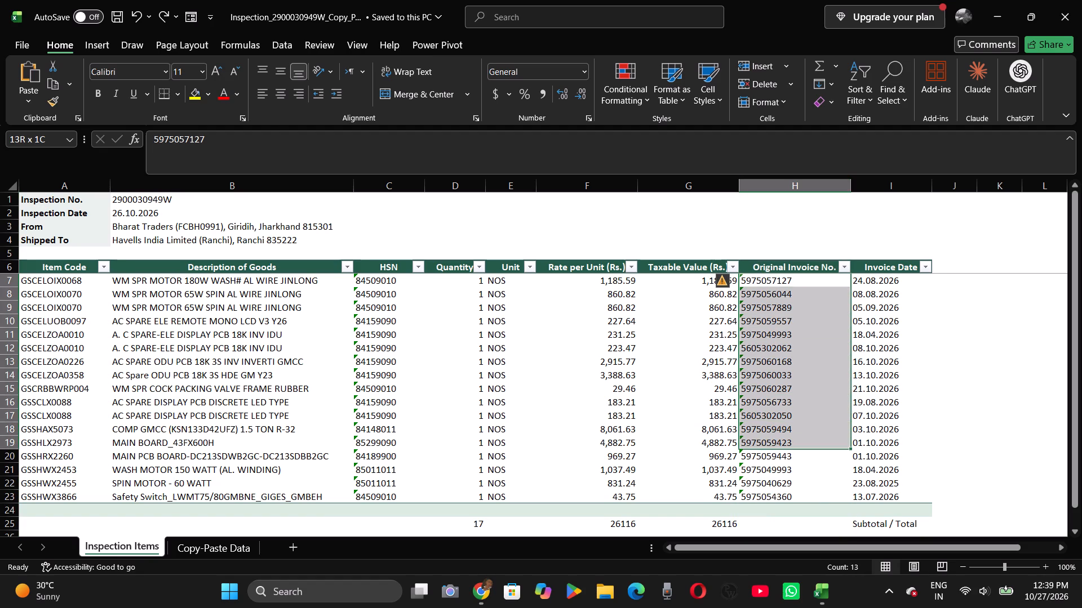
{"action": "left_click_drag", "start_coordinate": [789, 443], "coordinate": [785, 469]}
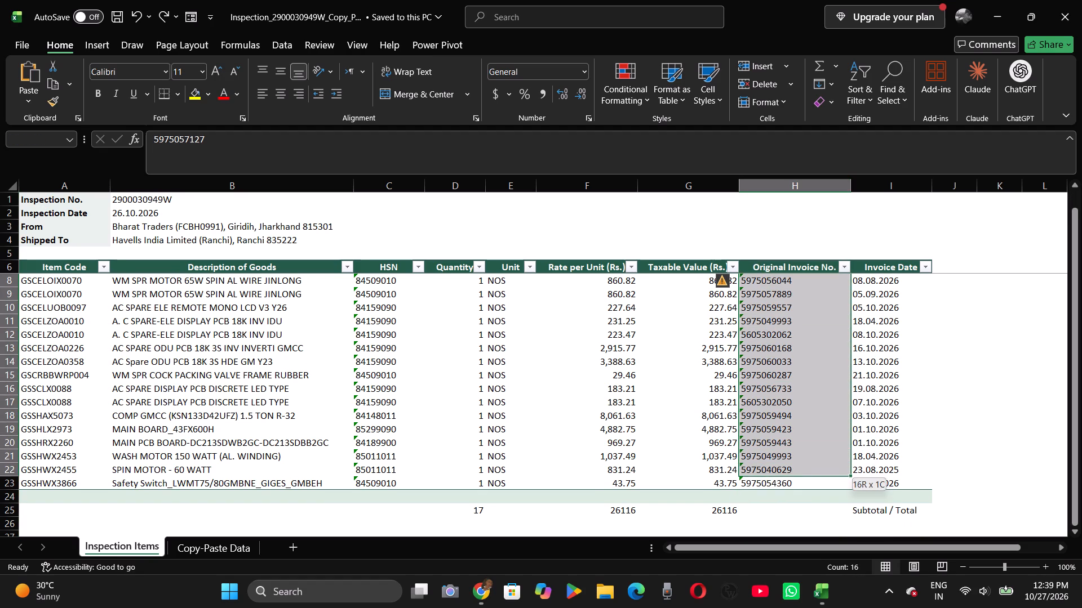
{"action": "left_click_drag", "start_coordinate": [785, 469], "coordinate": [786, 477]}
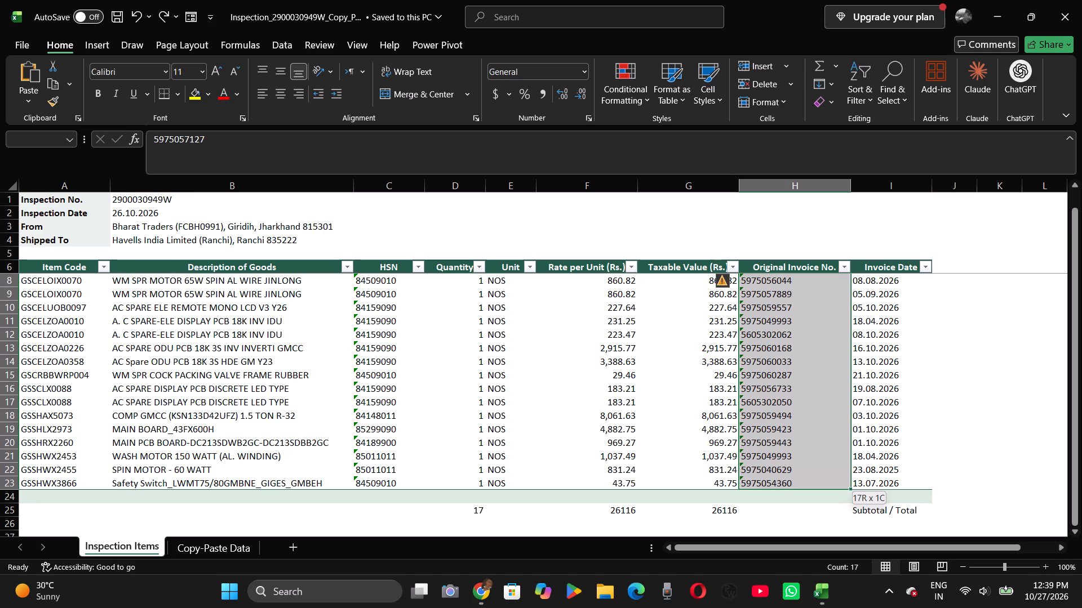
{"action": "left_click_drag", "start_coordinate": [786, 477], "coordinate": [786, 477]}
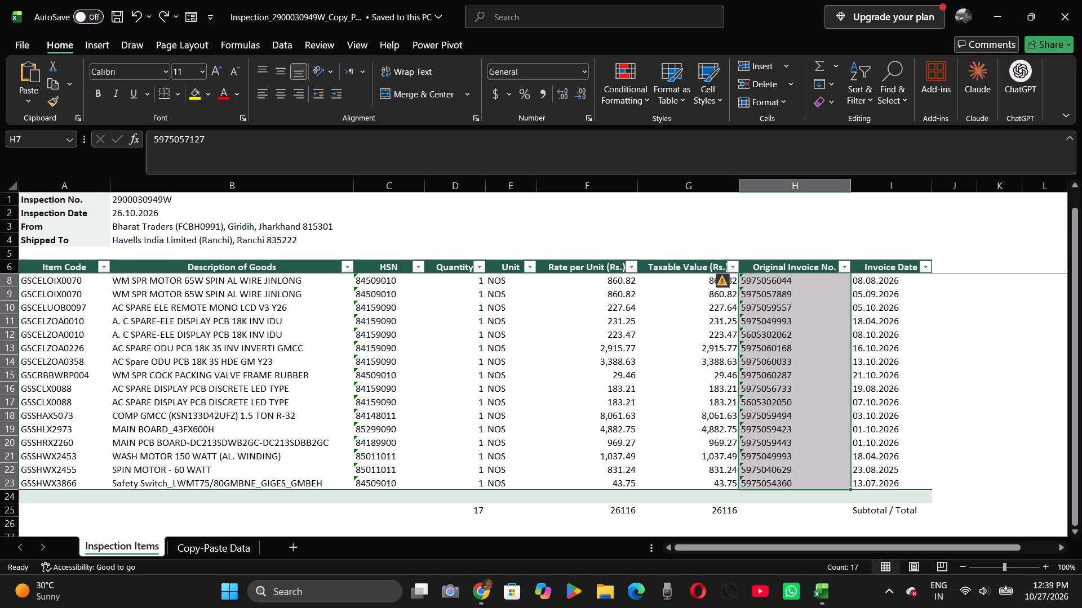
{"action": "key", "text": "ctrl+c"}
{"action": "scroll", "coordinate": [786, 477], "scroll_direction": "up", "scroll_amount": 1}
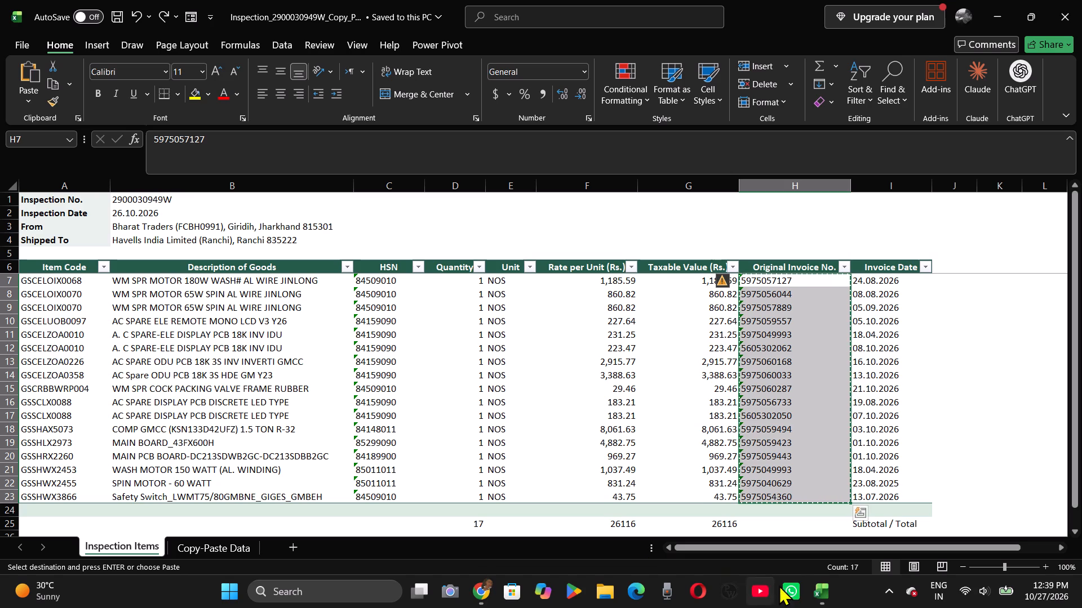
{"action": "left_click", "coordinate": [714, 540]}
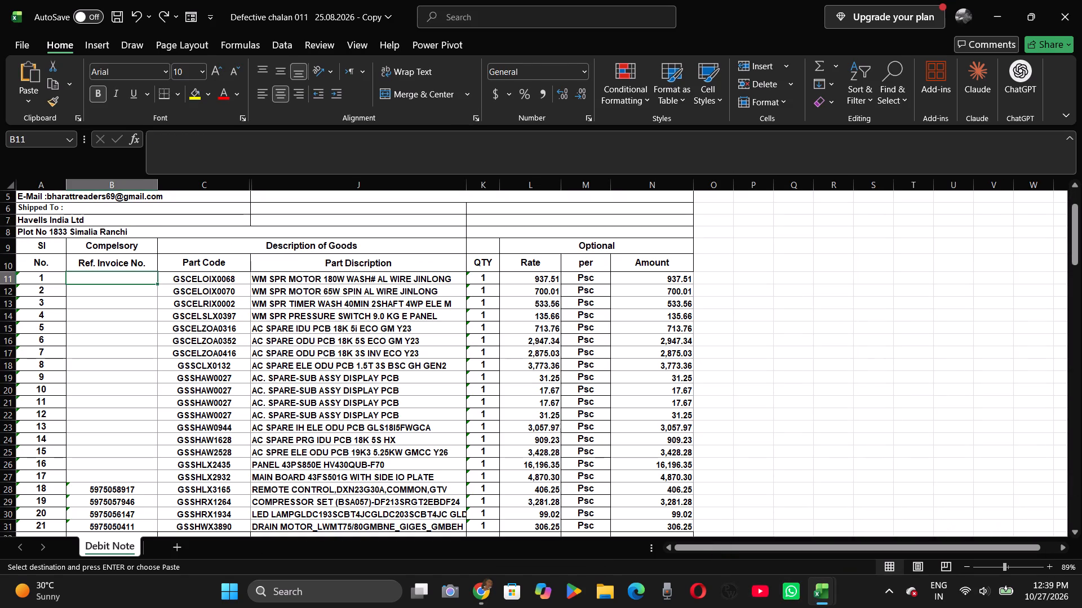
{"action": "key", "text": "ctrl+v"}
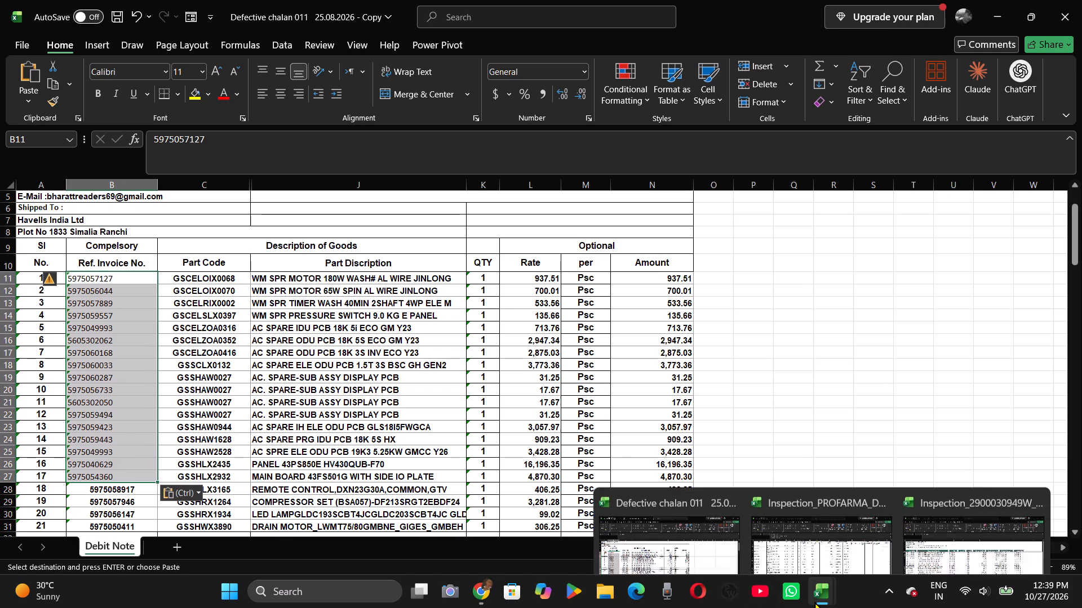
{"action": "left_click", "coordinate": [956, 497]}
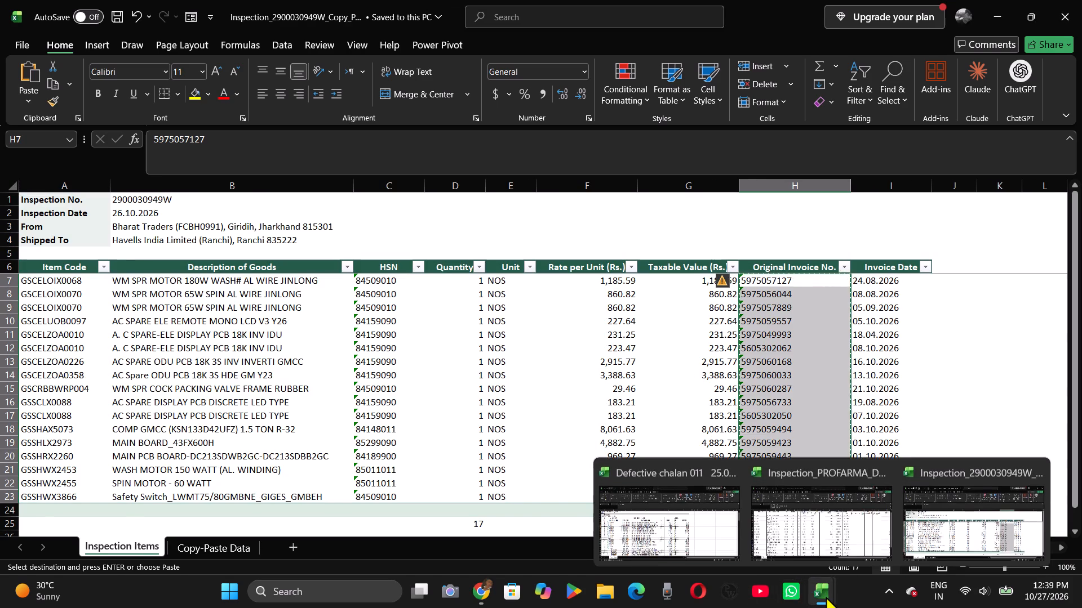
{"action": "left_click", "coordinate": [667, 512]}
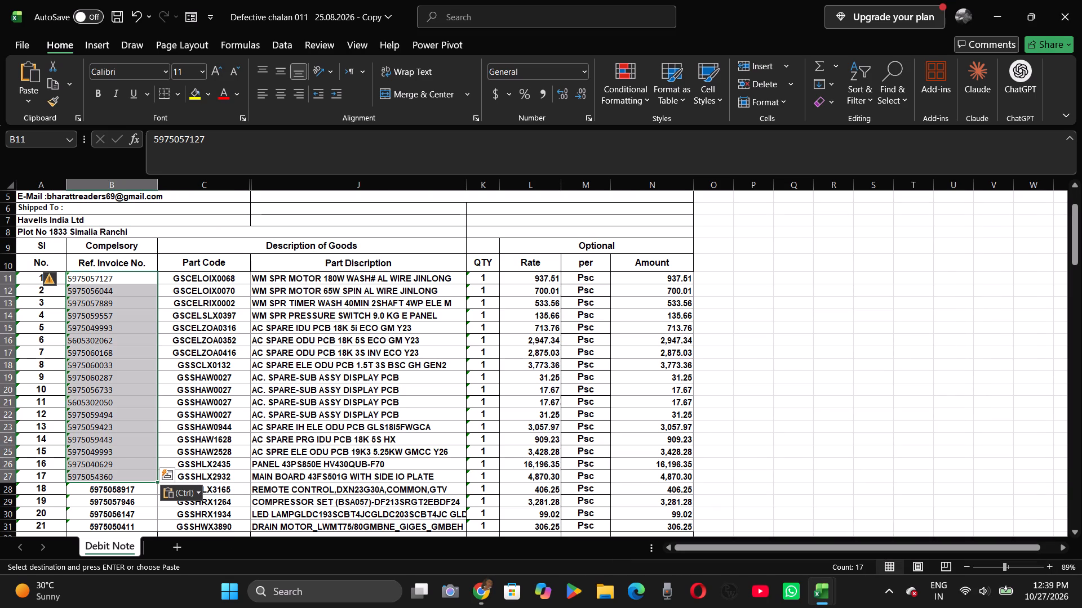
{"action": "left_click", "coordinate": [782, 355]}
Clear all contents of row 28, the leftover item 18 REMOTE CONTROL entry, on the Debit Note sheet.
{"action": "scroll", "coordinate": [198, 369], "scroll_direction": "down", "scroll_amount": 1}
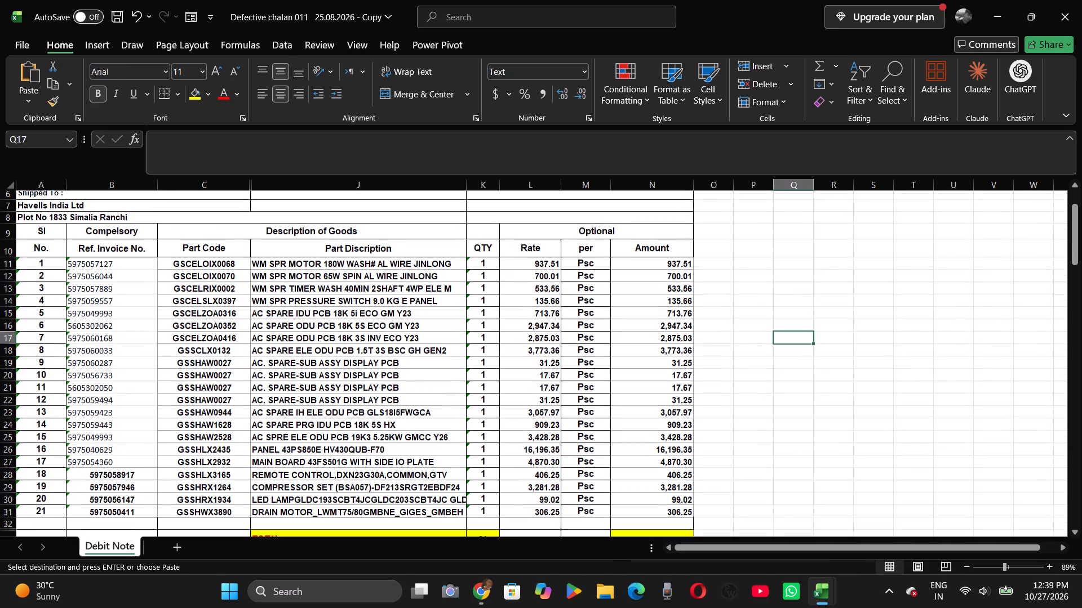
{"action": "scroll", "coordinate": [198, 369], "scroll_direction": "down", "scroll_amount": 1}
{"action": "left_click", "coordinate": [5, 451]}
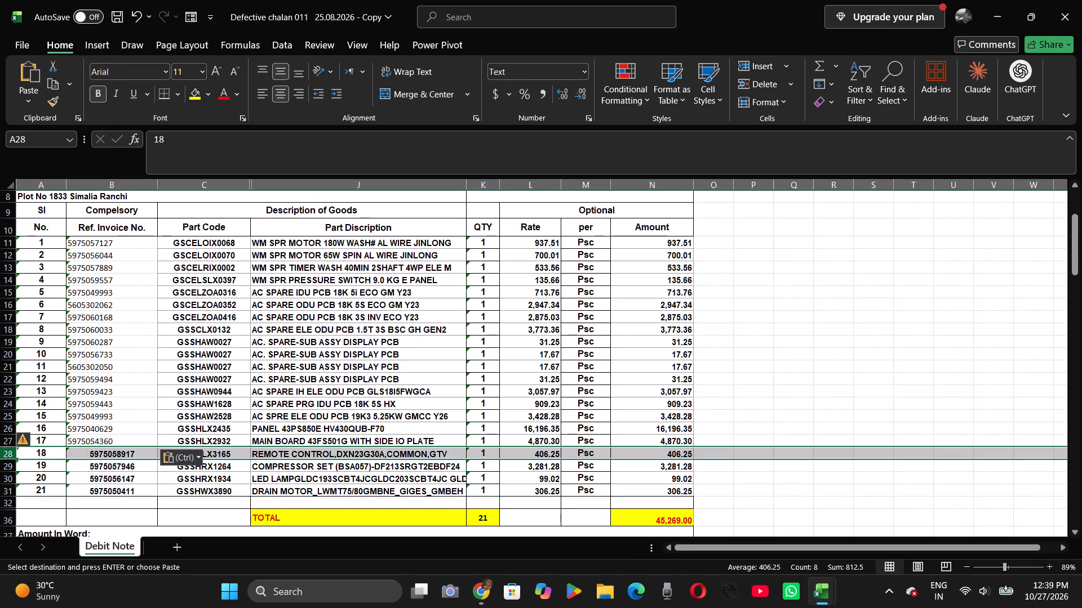
{"action": "left_click", "coordinate": [2, 453]}
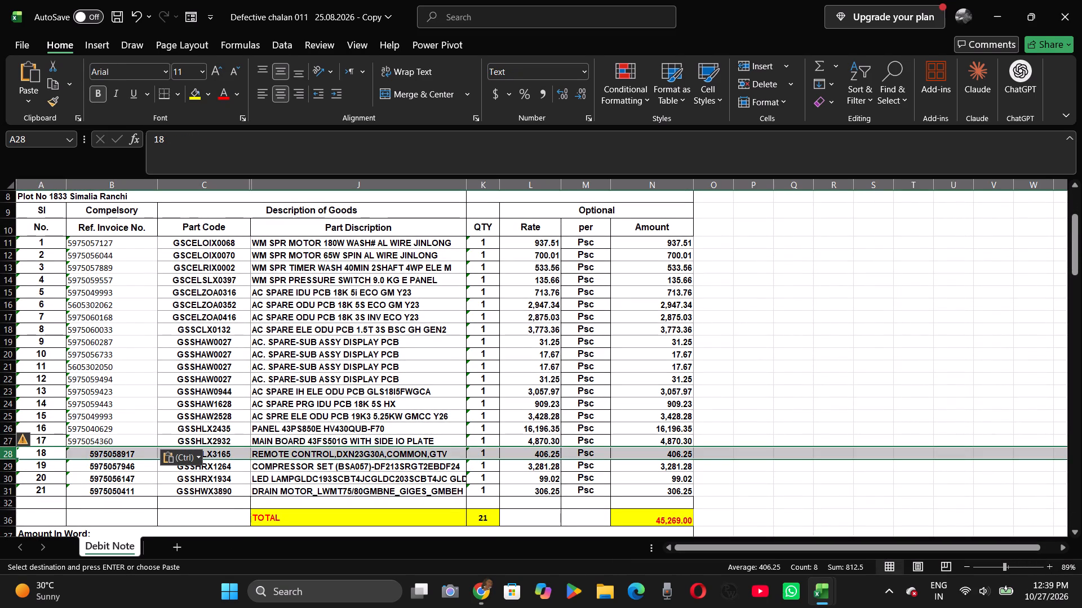
{"action": "left_click", "coordinate": [12, 459]}
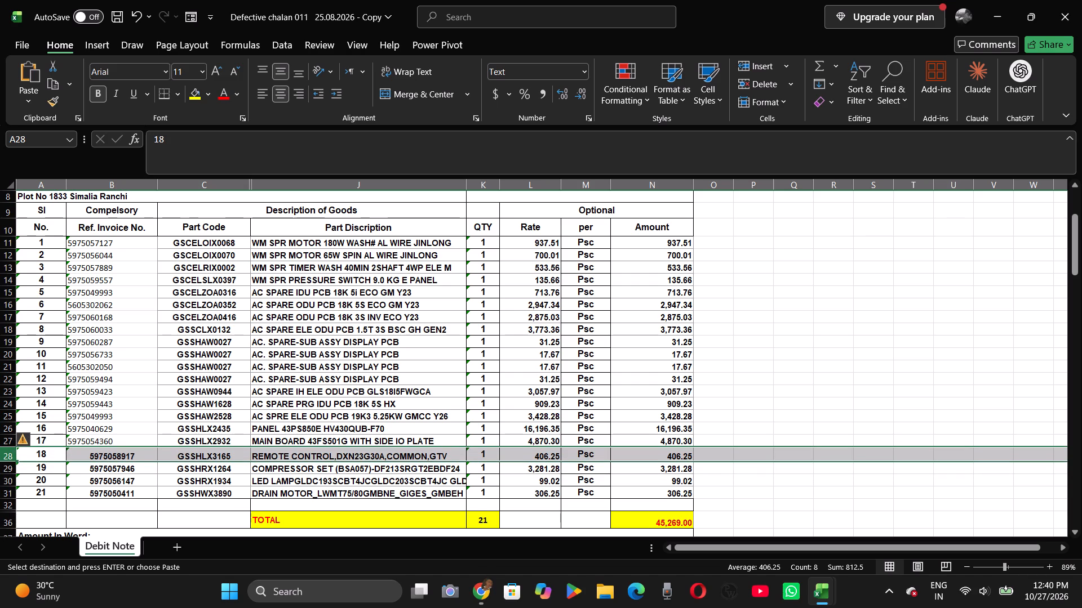
{"action": "left_click", "coordinate": [43, 455]}
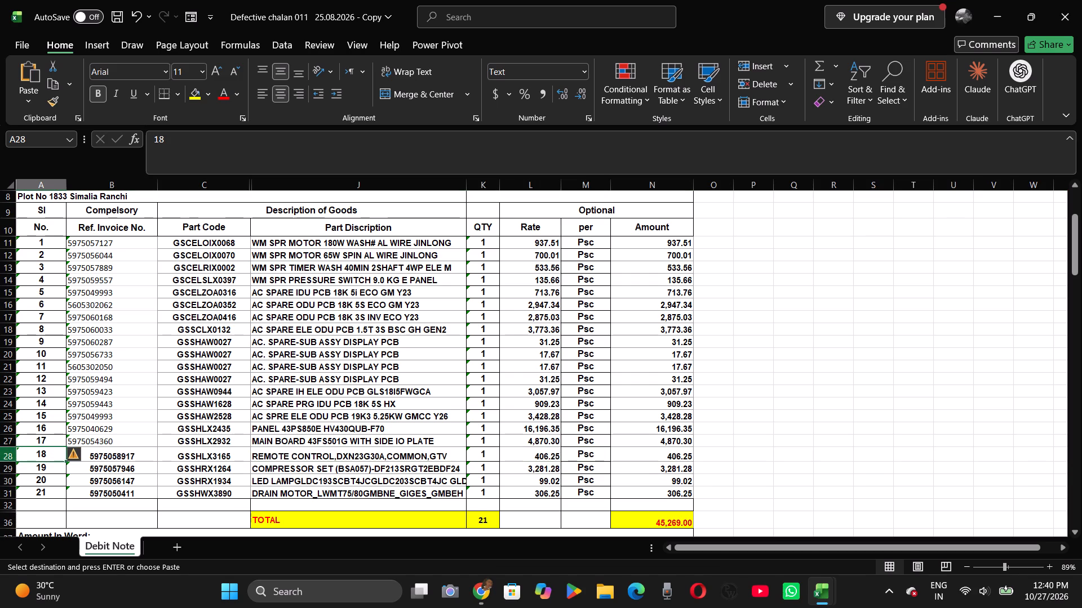
{"action": "left_click", "coordinate": [3, 457]}
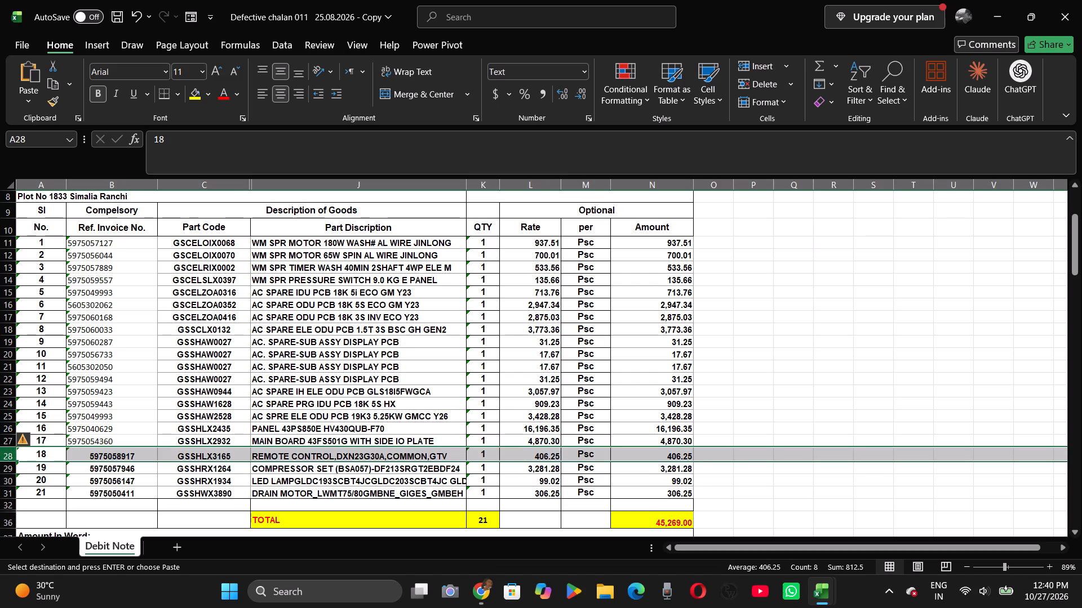
{"action": "key", "text": "BackSpace"}
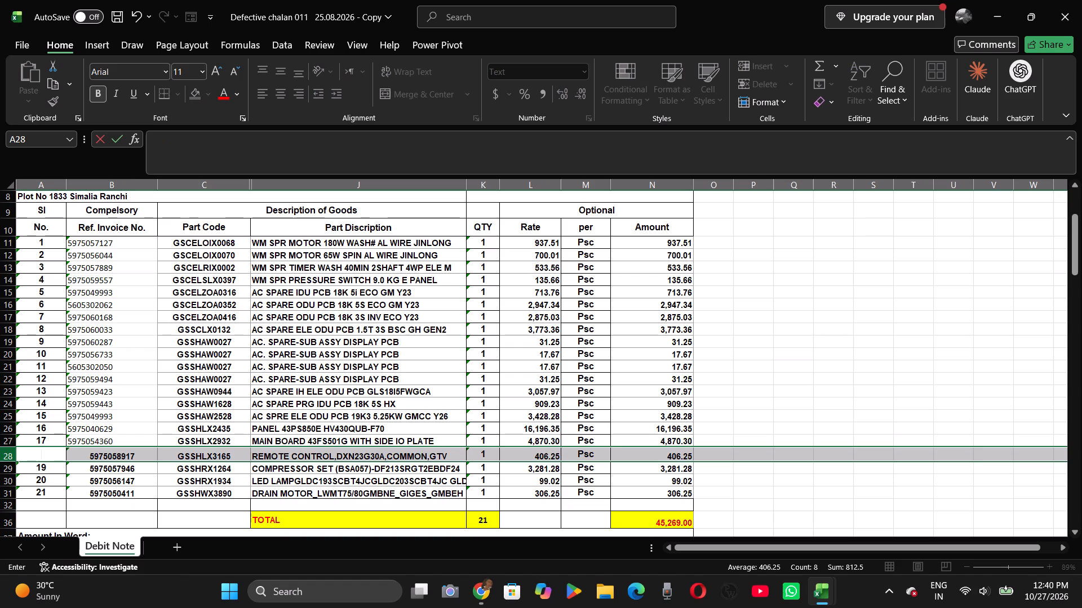
{"action": "key", "text": "shift+BackSpace"}
{"action": "left_click", "coordinate": [3, 457]}
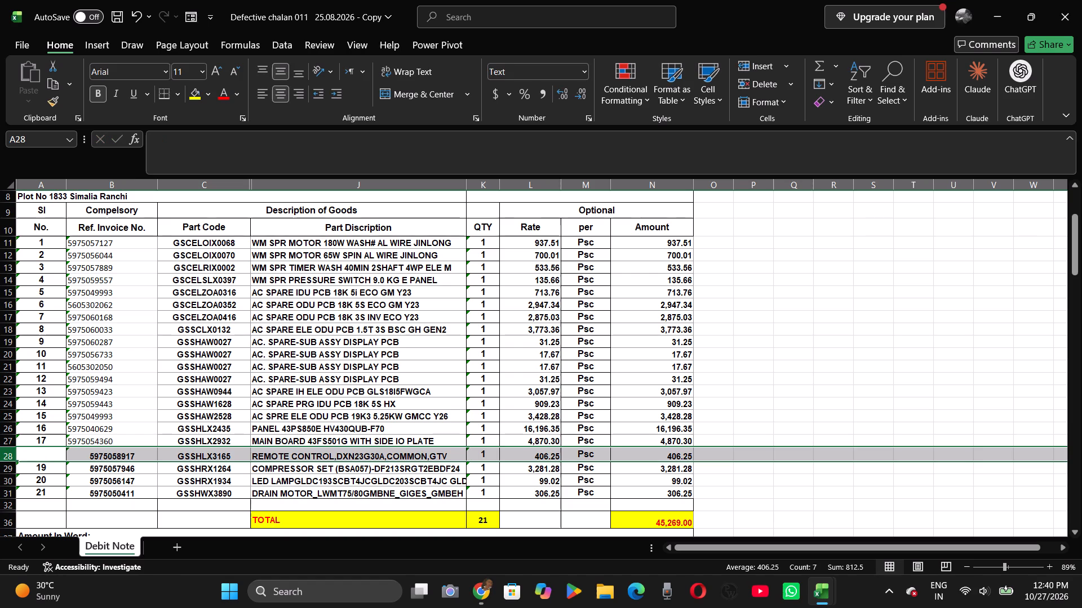
{"action": "left_click", "coordinate": [12, 456]}
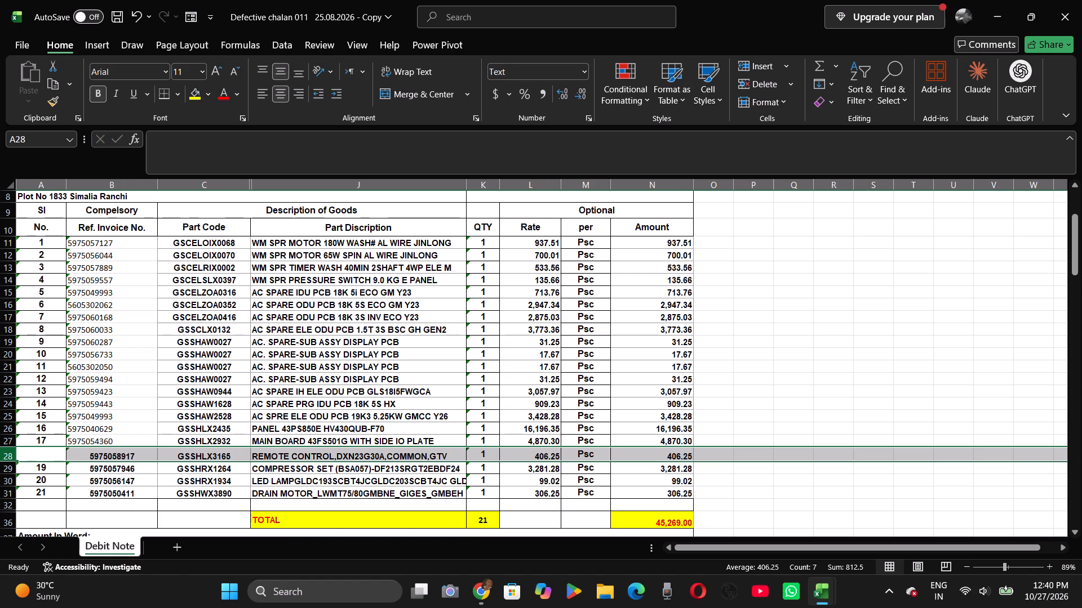
{"action": "key", "text": "shift+Delete"}
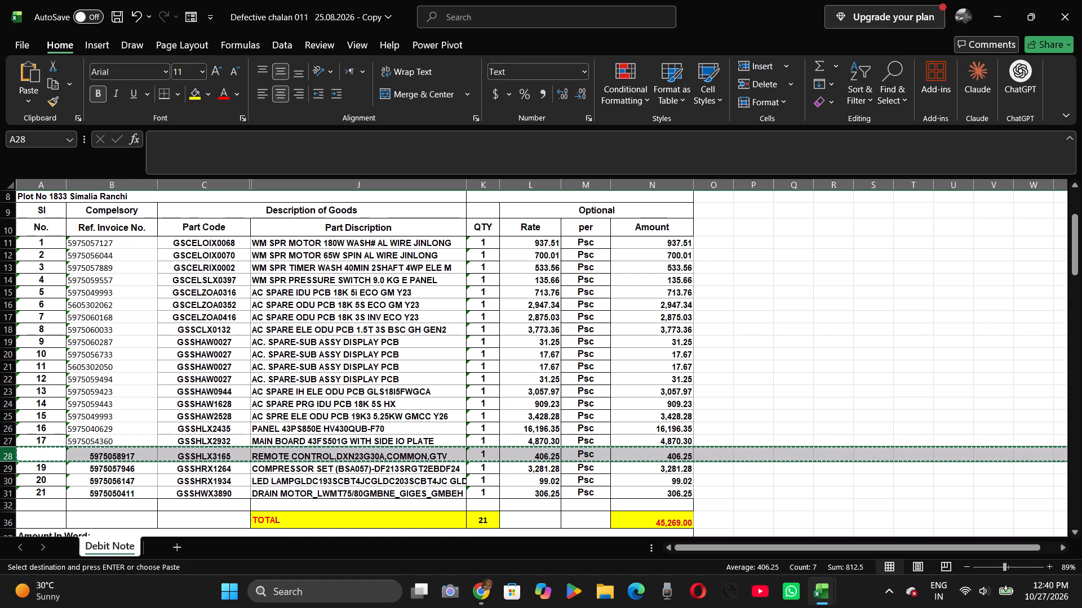
{"action": "key", "text": "Delete"}
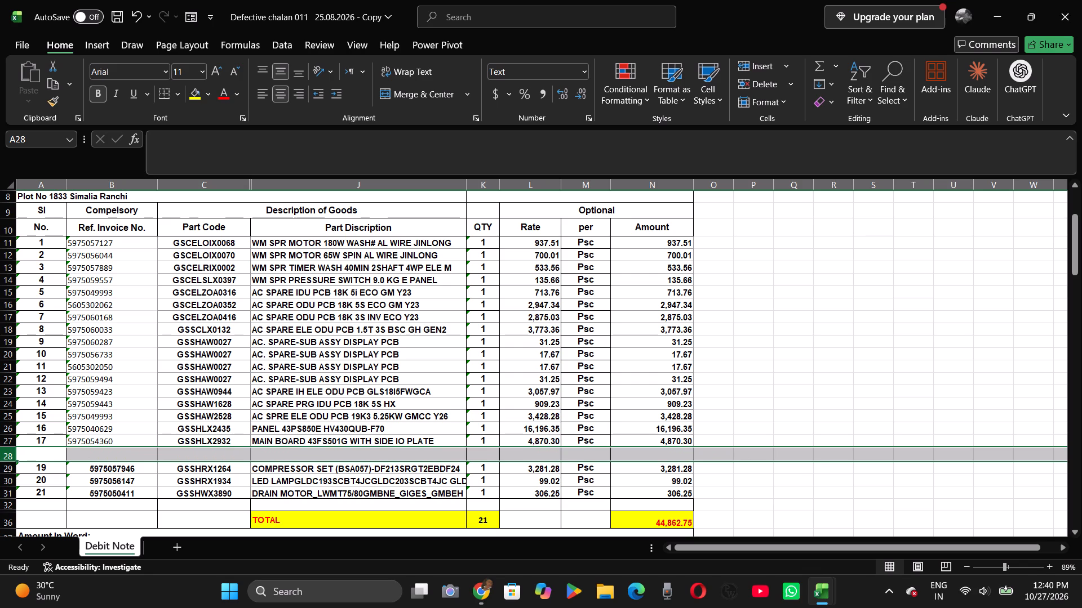
Clear all contents of row 29, the leftover item 19 COMPRESSOR SET entry.
{"action": "left_click", "coordinate": [9, 471]}
{"action": "left_click", "coordinate": [9, 471]}
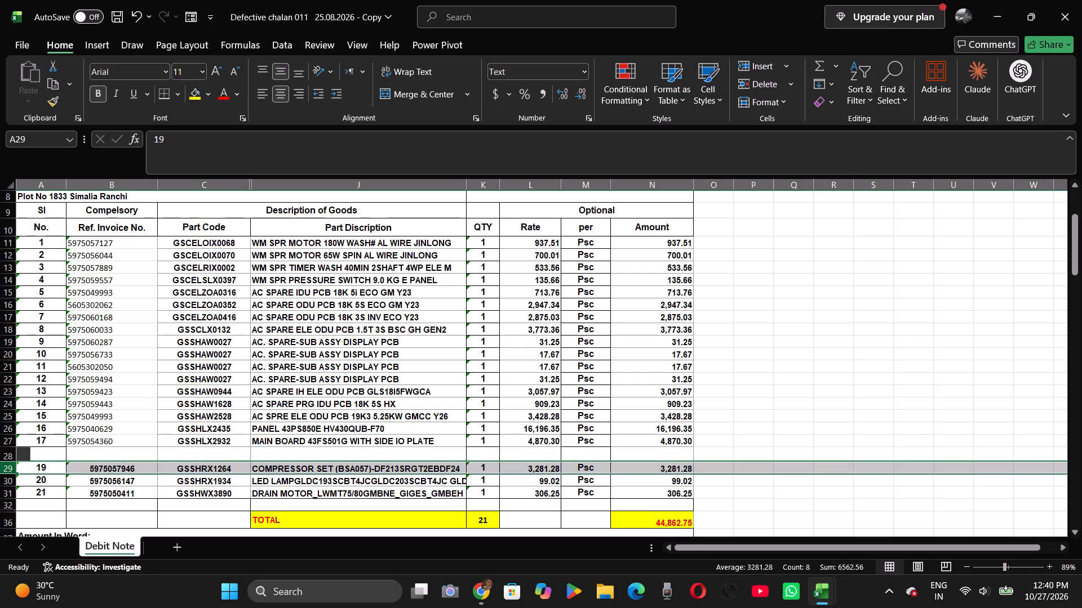
{"action": "key", "text": "shift+Delete"}
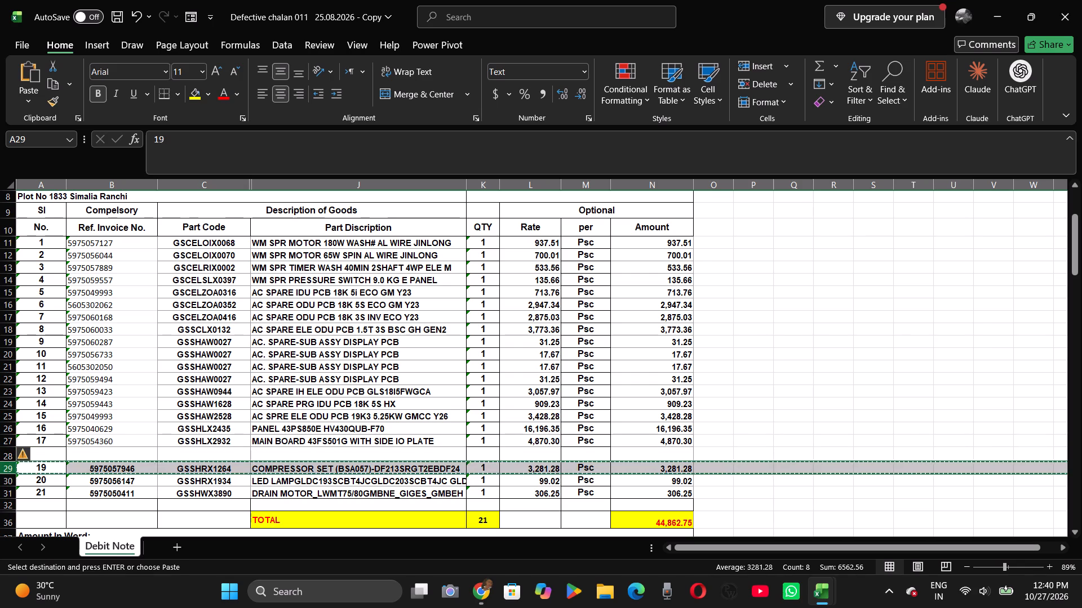
{"action": "key", "text": "BackSpace"}
{"action": "key", "text": "shift+Delete"}
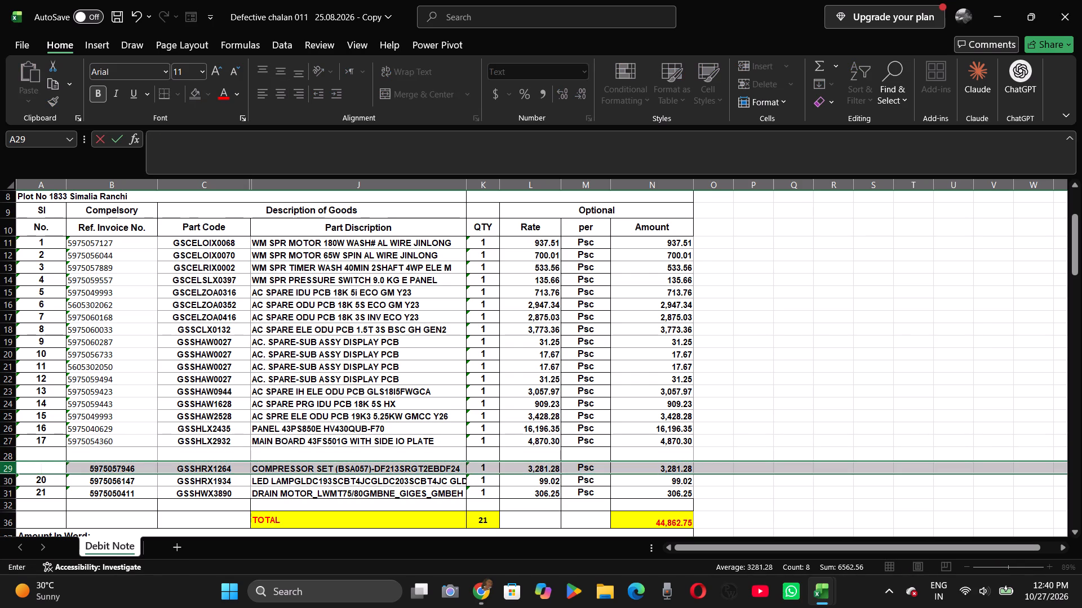
{"action": "left_click", "coordinate": [9, 471]}
{"action": "key", "text": "shift+Delete"}
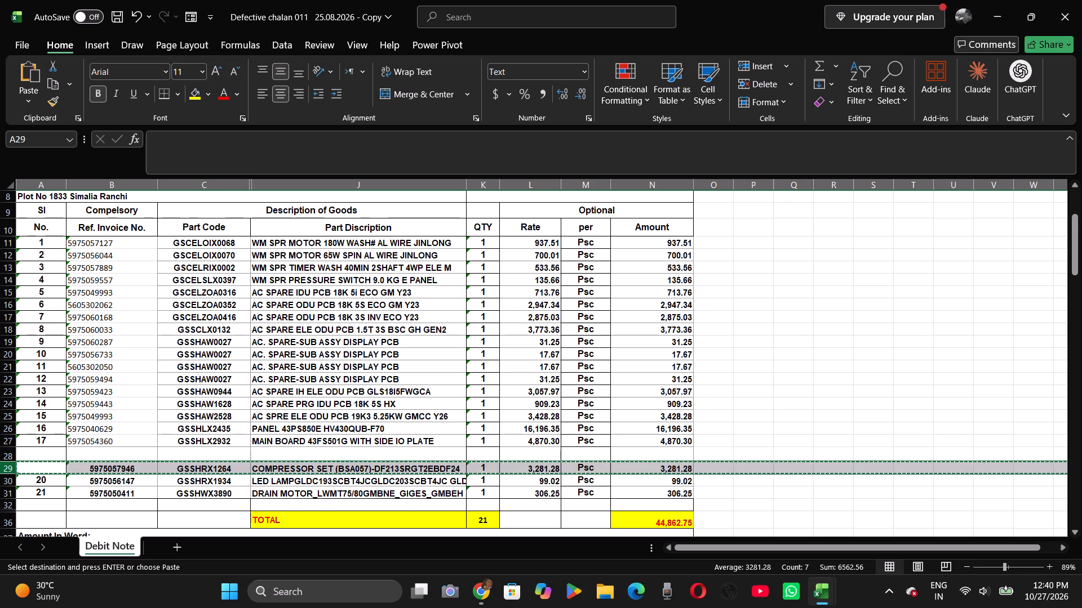
{"action": "key", "text": "Delete"}
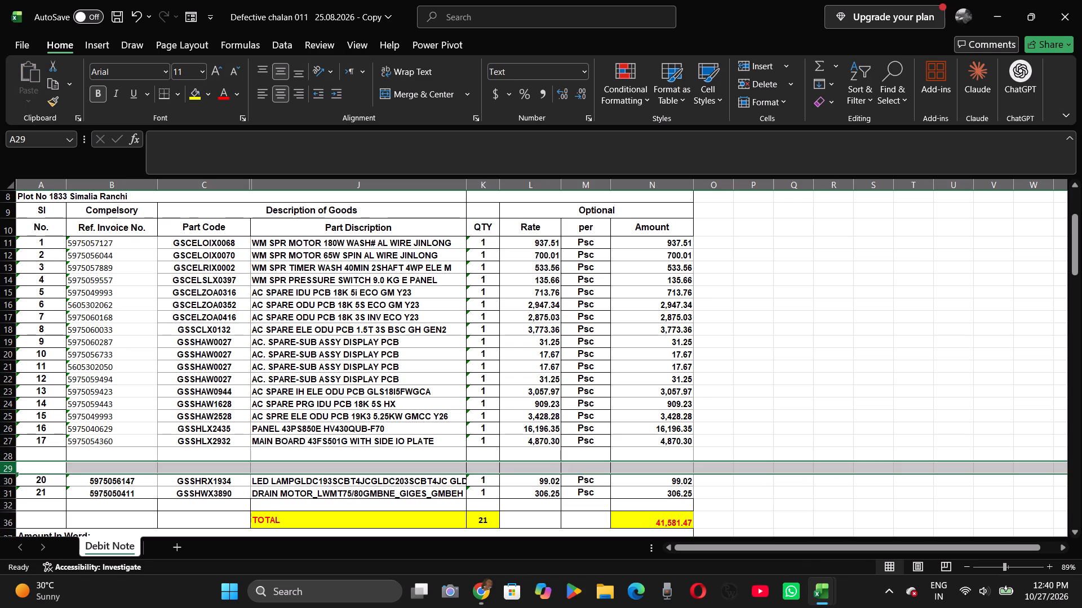
Clear all contents of rows 30 and 31, the leftover item 20 LED LAMP and item 21 DRAIN MOTOR entries.
{"action": "left_click", "coordinate": [12, 482]}
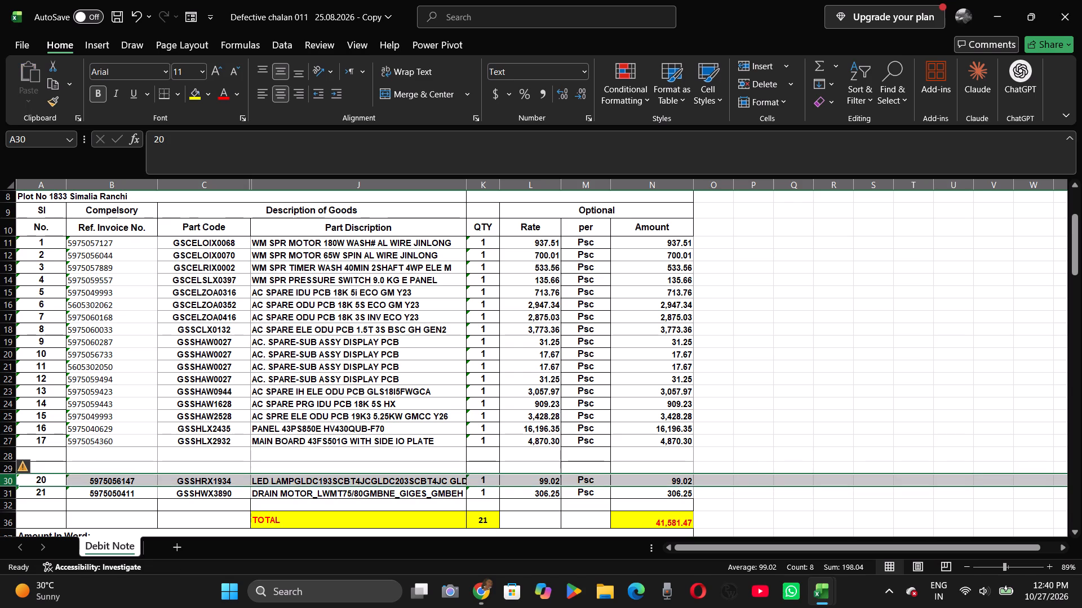
{"action": "key", "text": "shift+Delete"}
{"action": "key", "text": "Delete"}
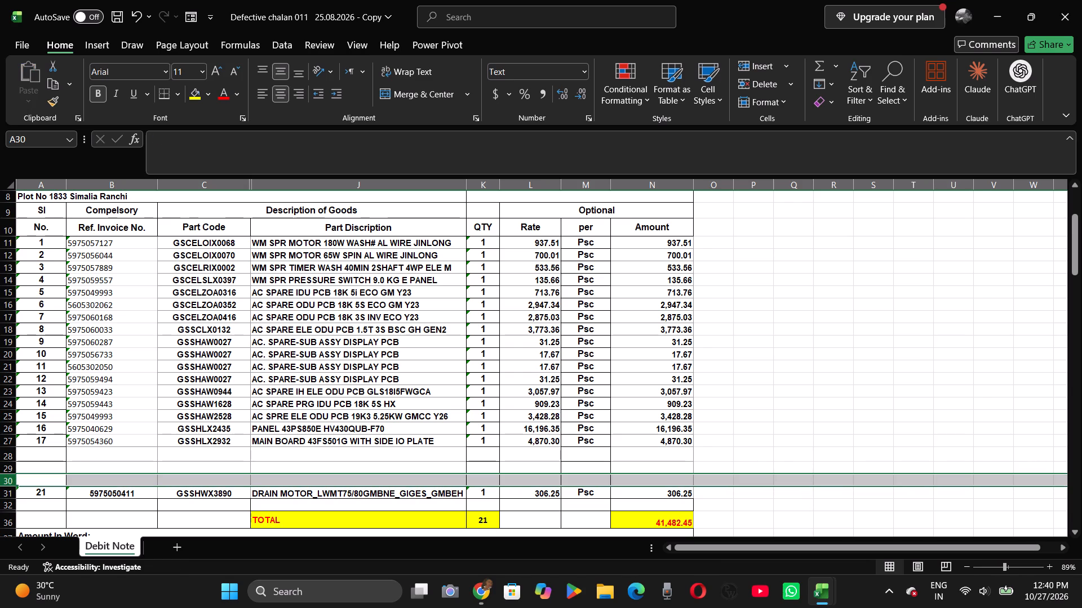
{"action": "left_click", "coordinate": [12, 491]}
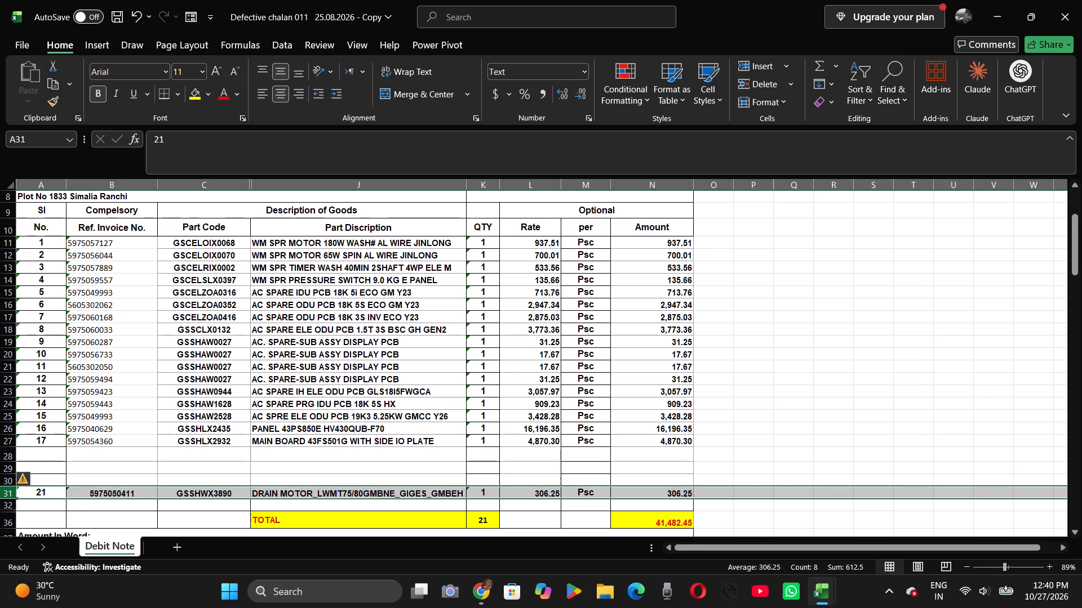
{"action": "key", "text": "shift+Delete"}
{"action": "key", "text": "Delete"}
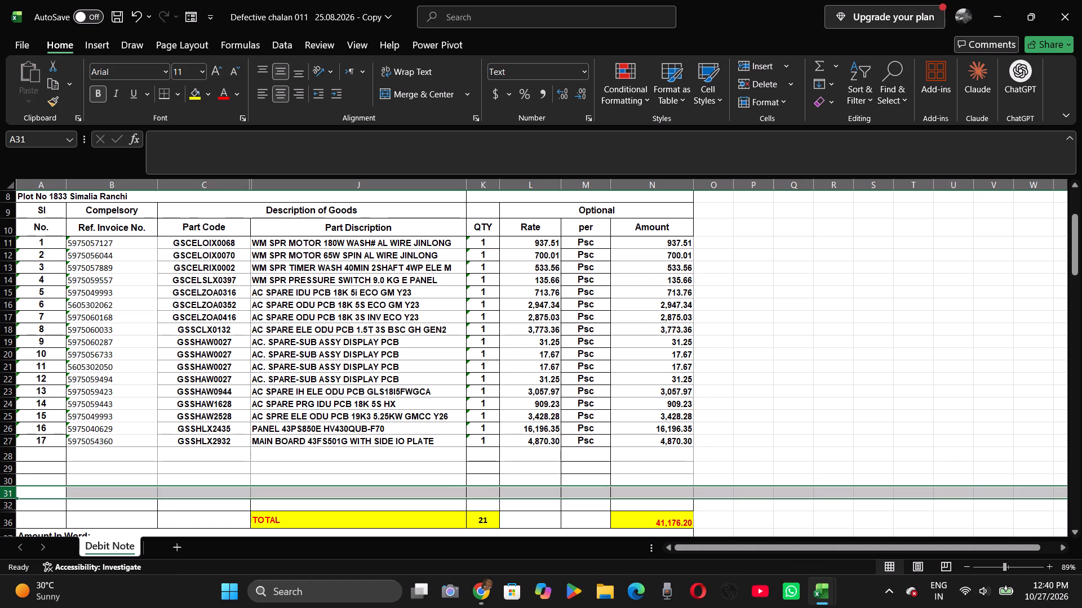
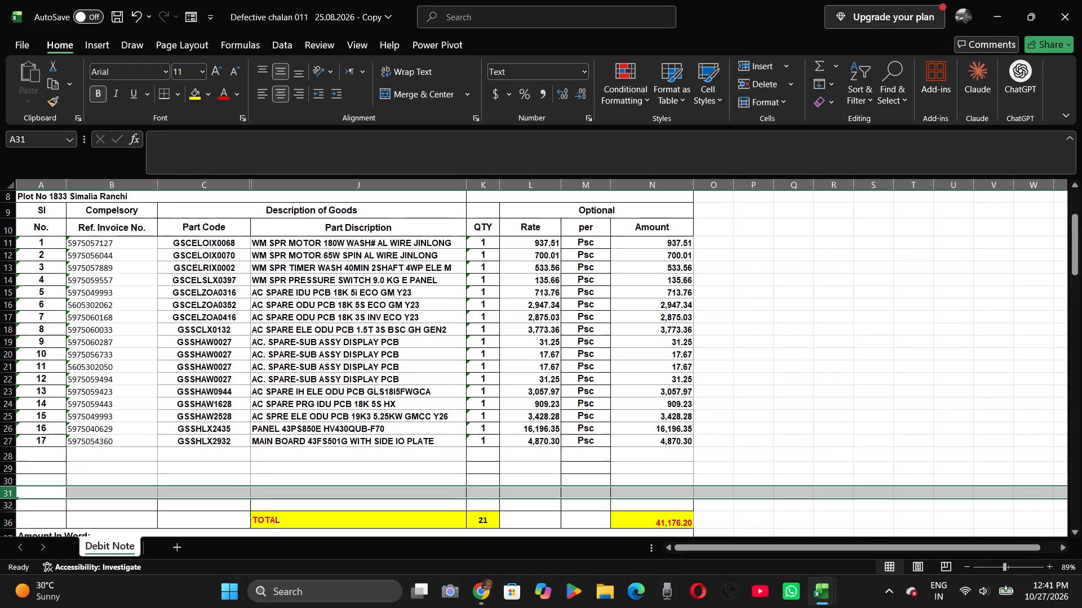
Clear the old Part Code values for items 1 to 17 on the Debit Note sheet.
{"action": "left_click", "coordinate": [208, 243]}
{"action": "left_click_drag", "start_coordinate": [208, 243], "coordinate": [209, 407]}
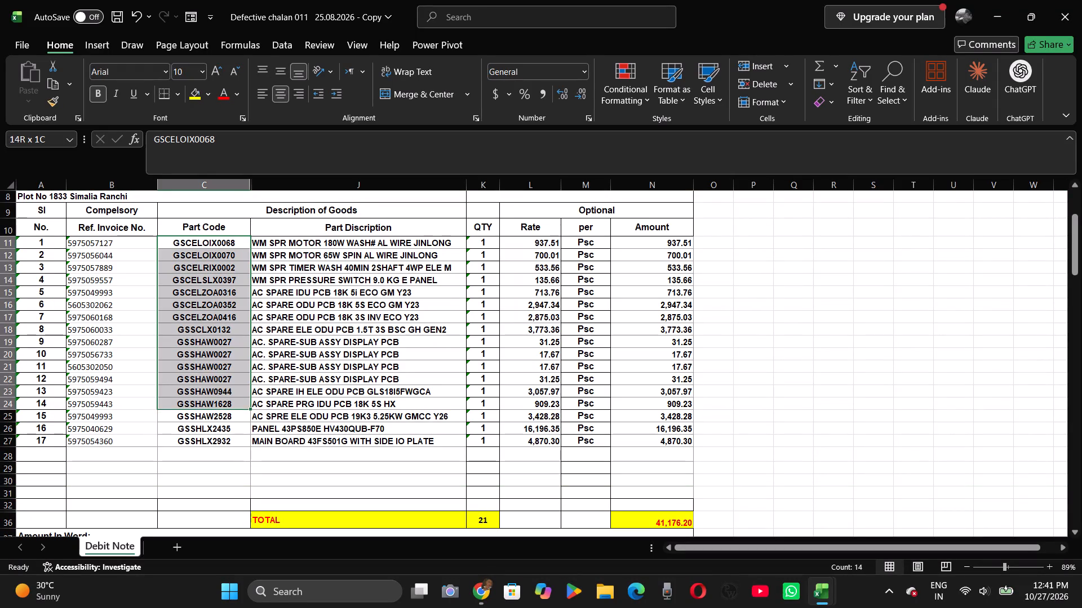
{"action": "left_click_drag", "start_coordinate": [209, 407], "coordinate": [206, 433]}
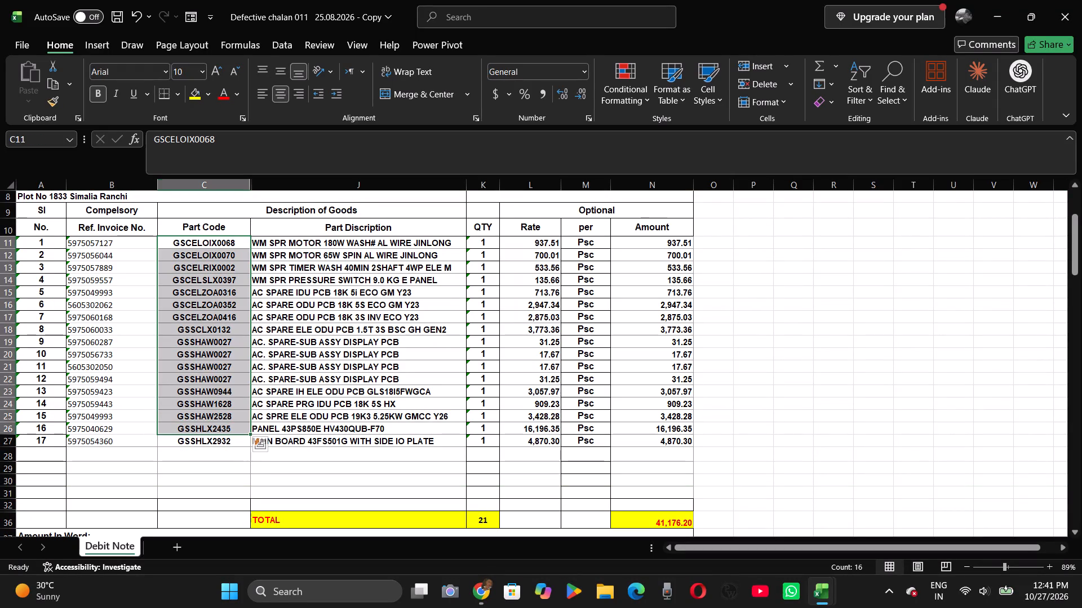
{"action": "left_click", "coordinate": [207, 244]}
{"action": "left_click_drag", "start_coordinate": [207, 244], "coordinate": [209, 439]}
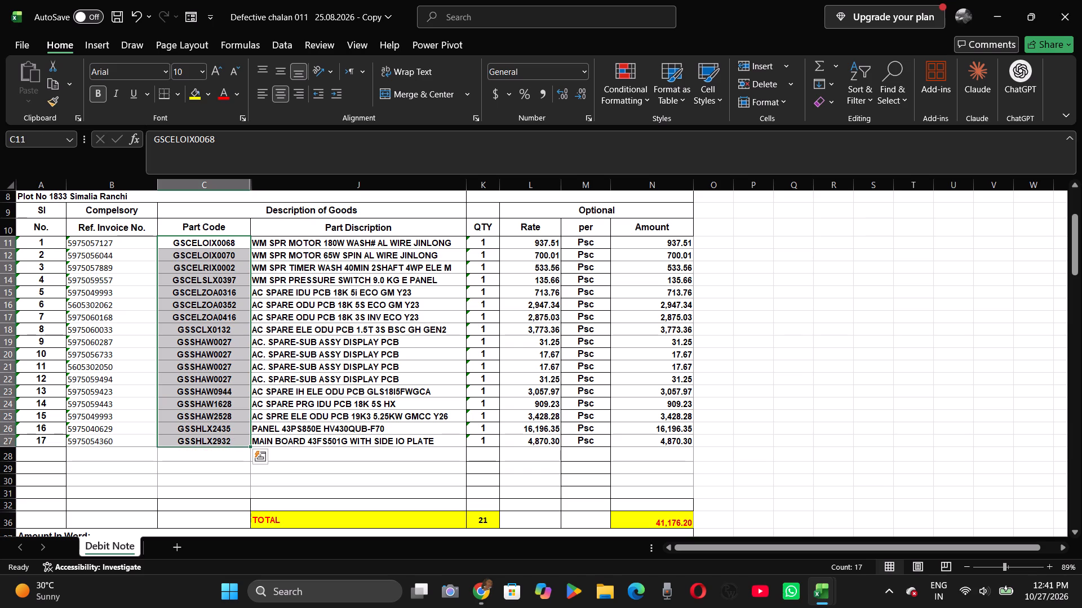
{"action": "key", "text": "shift+Delete"}
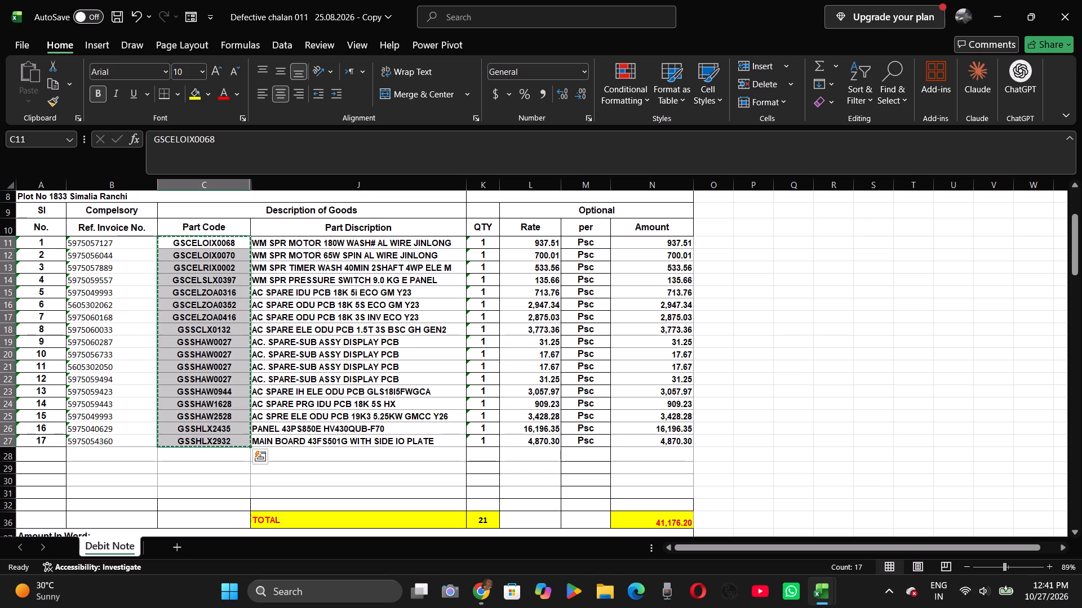
{"action": "key", "text": "Delete"}
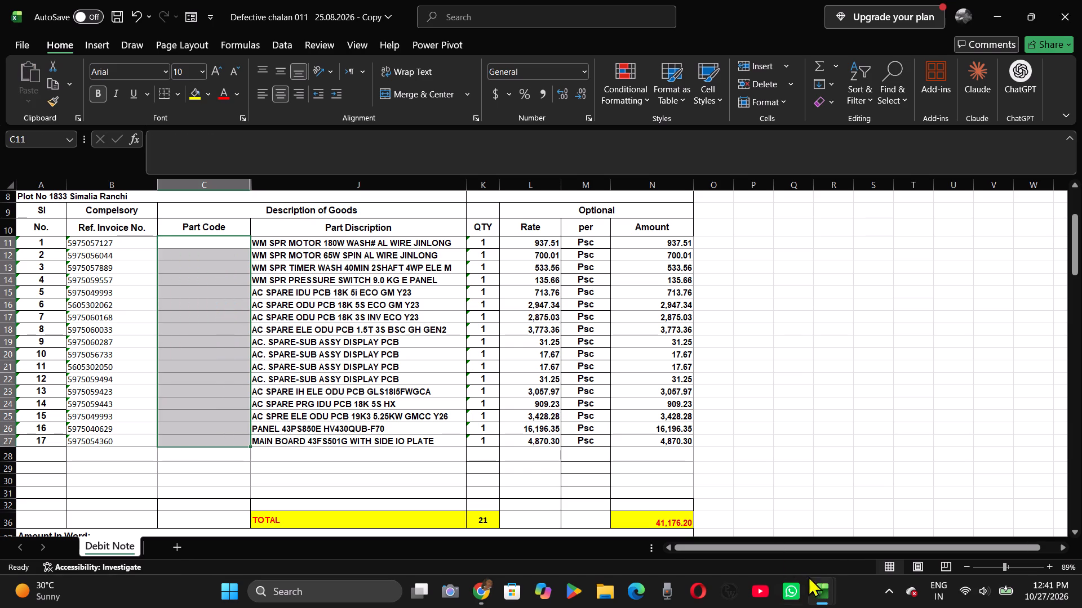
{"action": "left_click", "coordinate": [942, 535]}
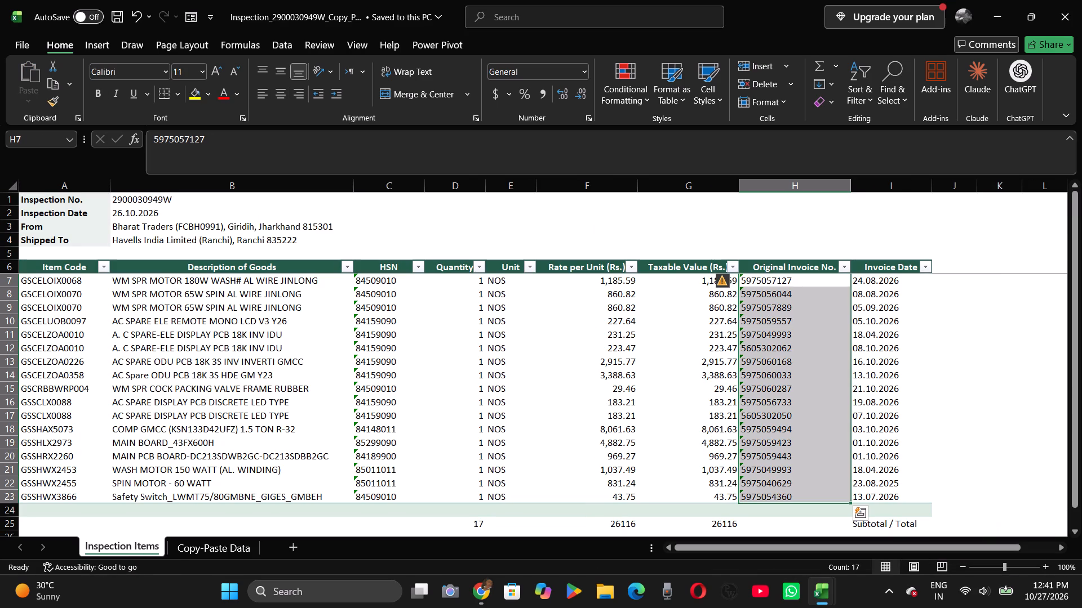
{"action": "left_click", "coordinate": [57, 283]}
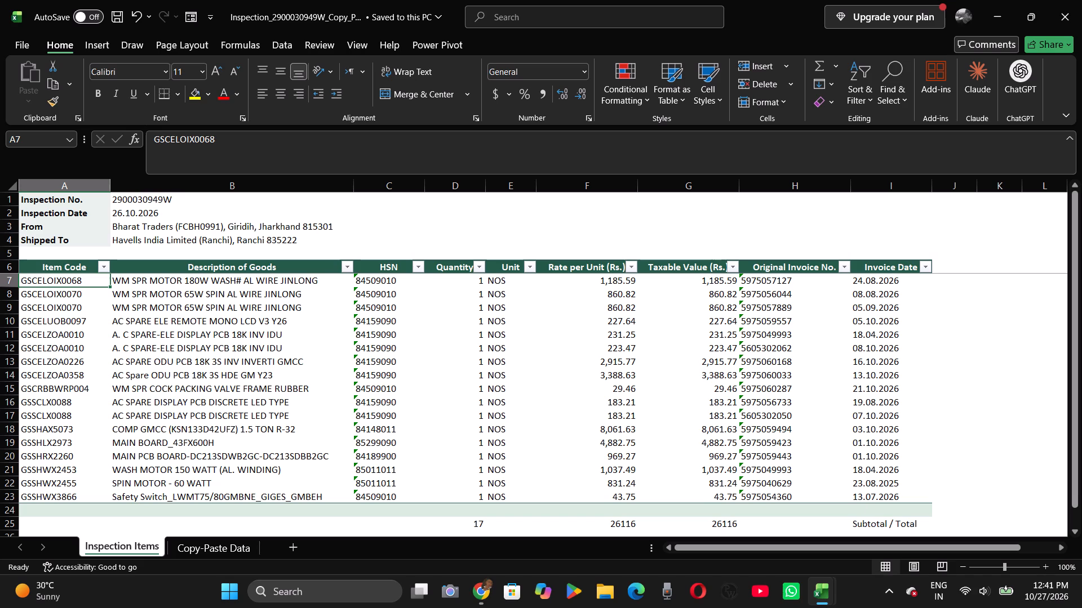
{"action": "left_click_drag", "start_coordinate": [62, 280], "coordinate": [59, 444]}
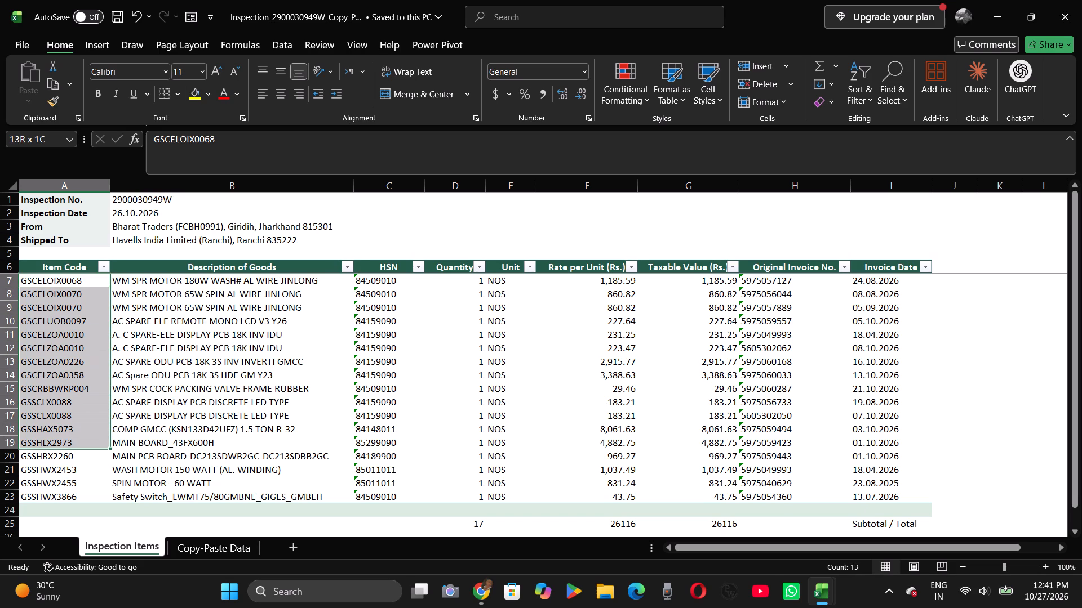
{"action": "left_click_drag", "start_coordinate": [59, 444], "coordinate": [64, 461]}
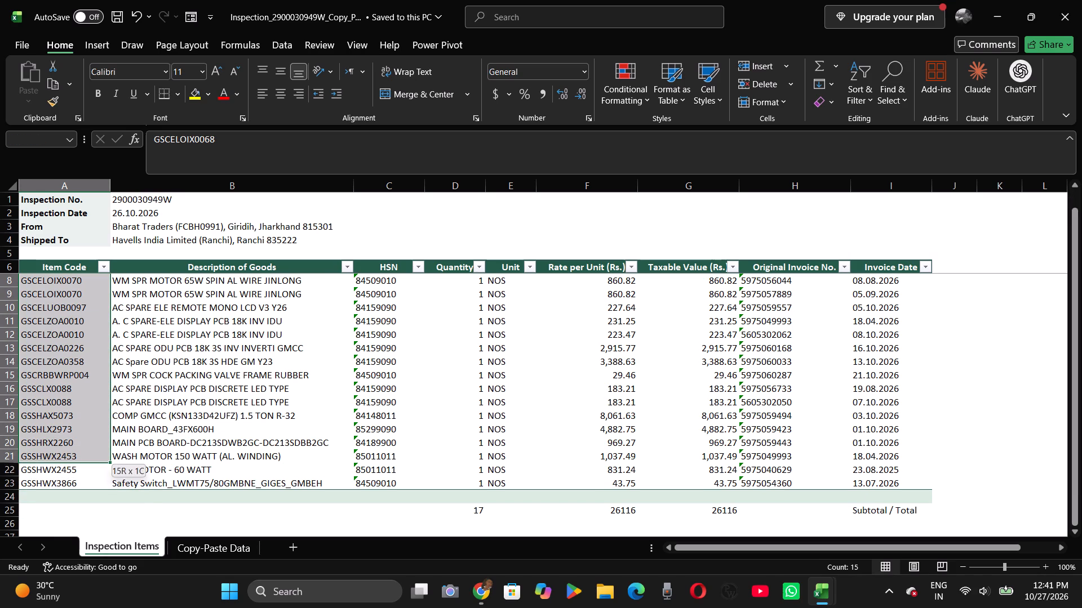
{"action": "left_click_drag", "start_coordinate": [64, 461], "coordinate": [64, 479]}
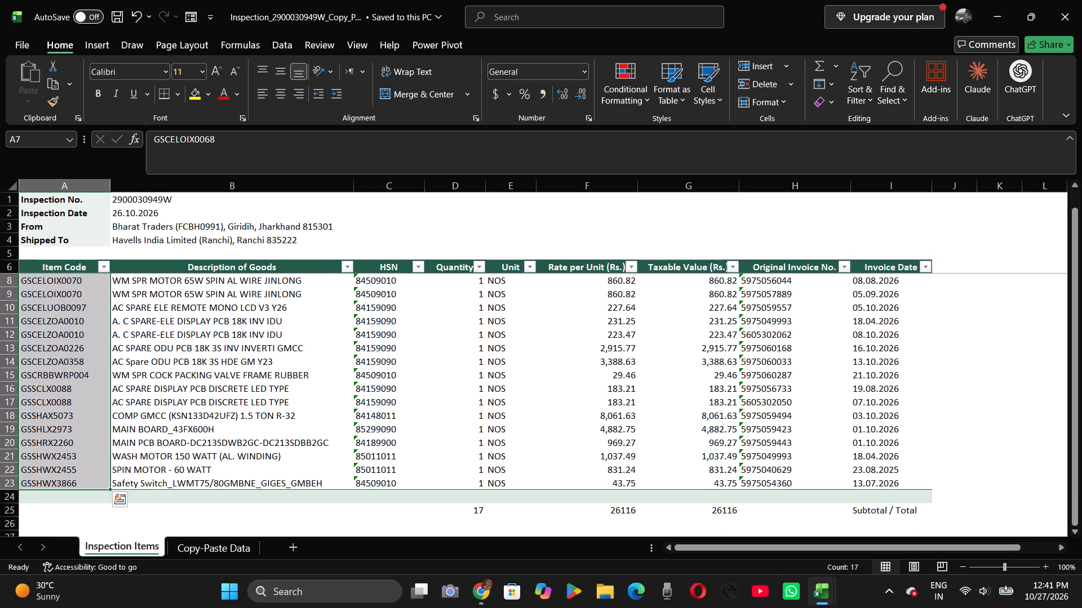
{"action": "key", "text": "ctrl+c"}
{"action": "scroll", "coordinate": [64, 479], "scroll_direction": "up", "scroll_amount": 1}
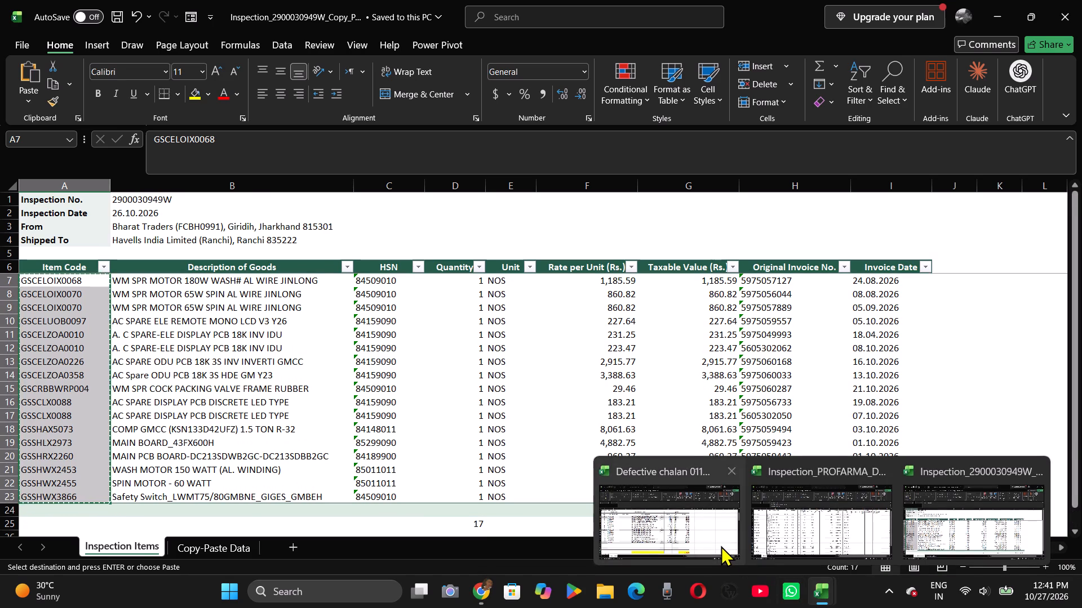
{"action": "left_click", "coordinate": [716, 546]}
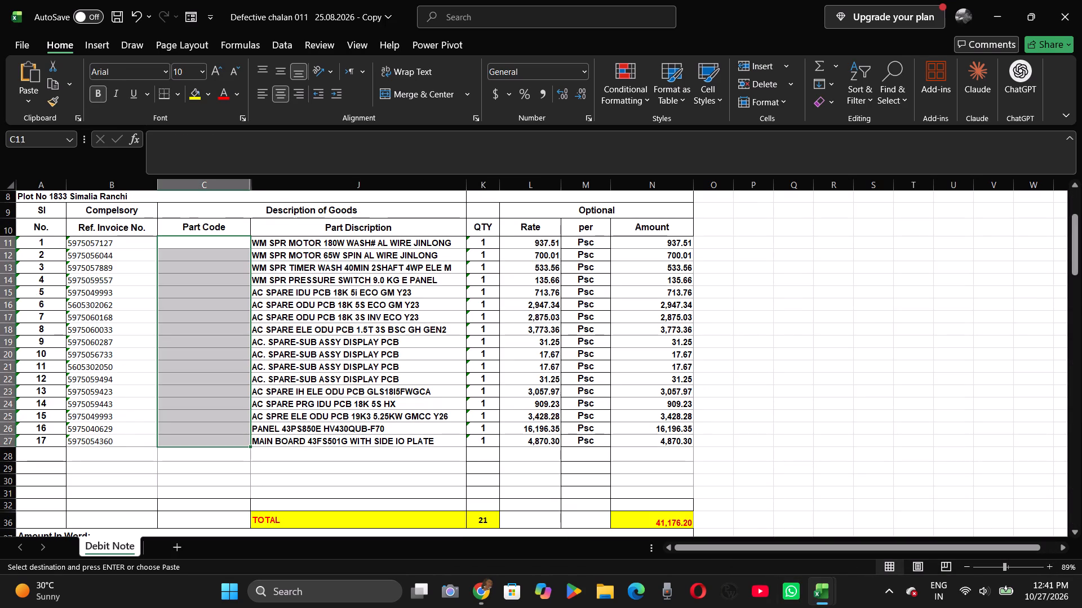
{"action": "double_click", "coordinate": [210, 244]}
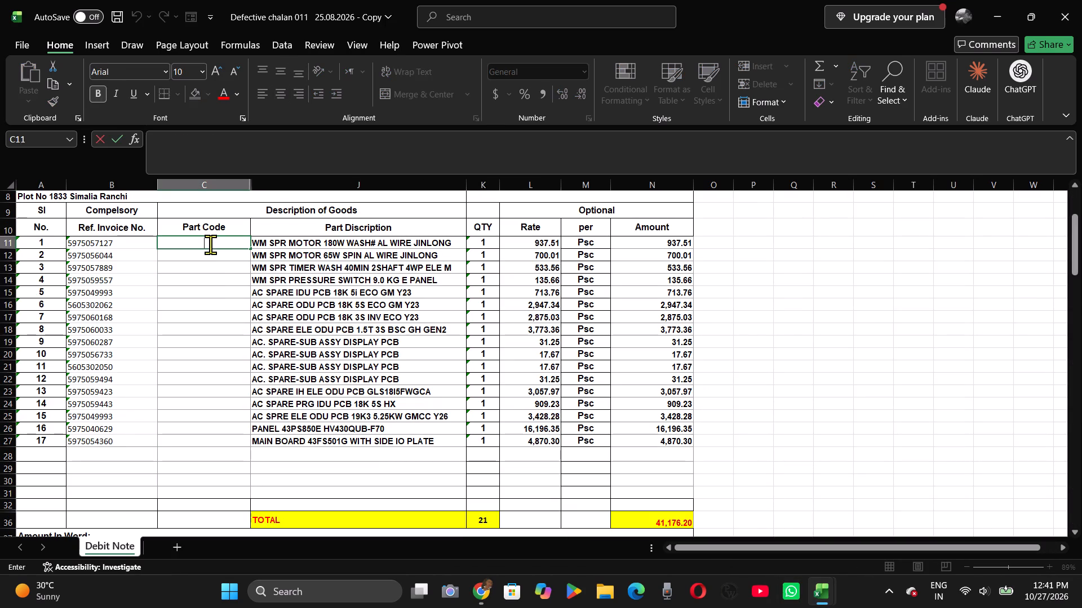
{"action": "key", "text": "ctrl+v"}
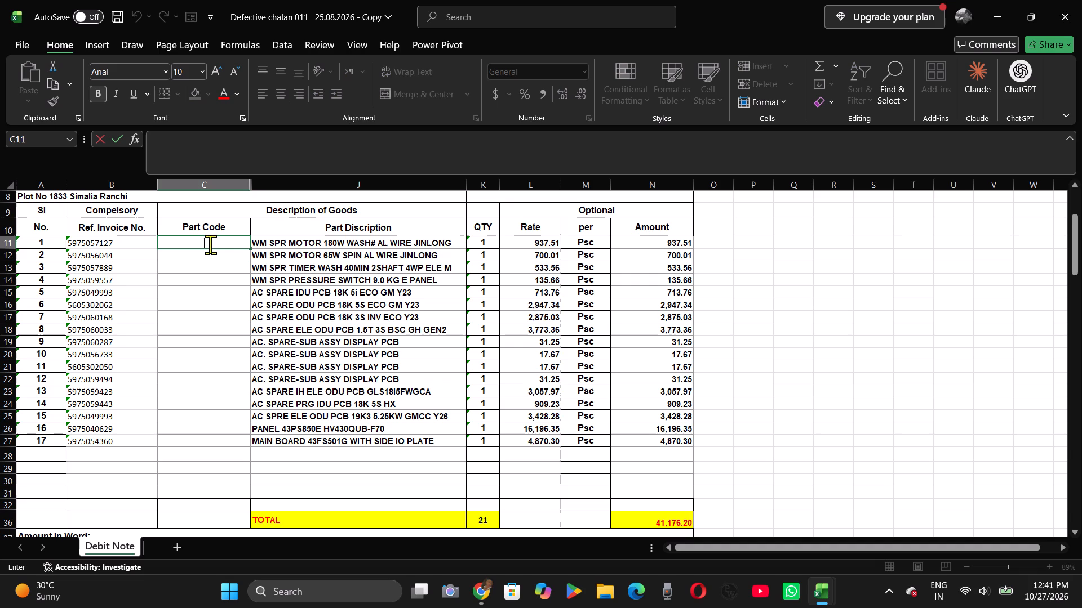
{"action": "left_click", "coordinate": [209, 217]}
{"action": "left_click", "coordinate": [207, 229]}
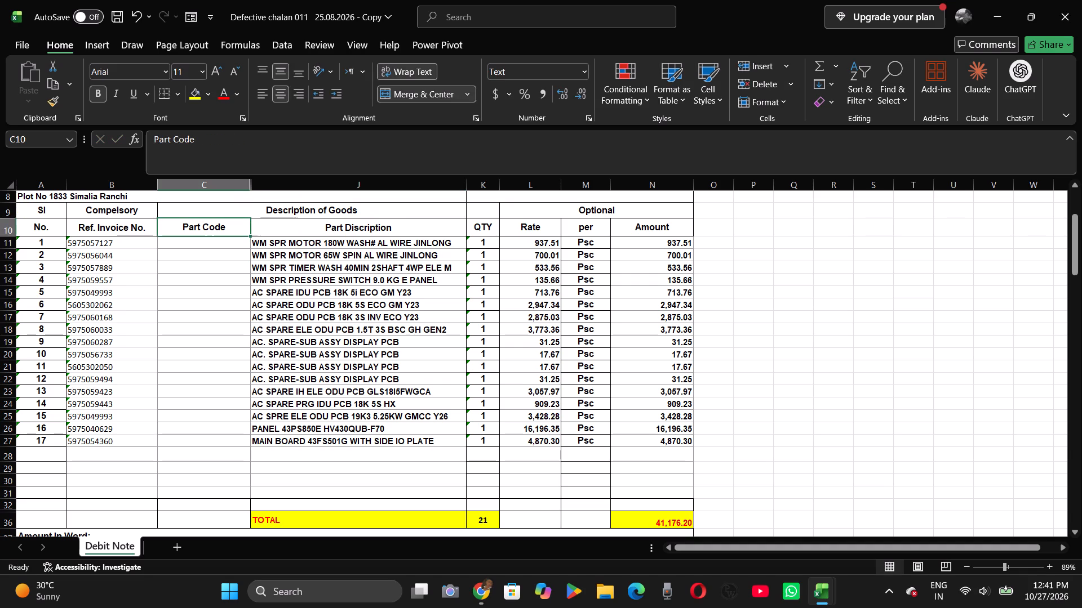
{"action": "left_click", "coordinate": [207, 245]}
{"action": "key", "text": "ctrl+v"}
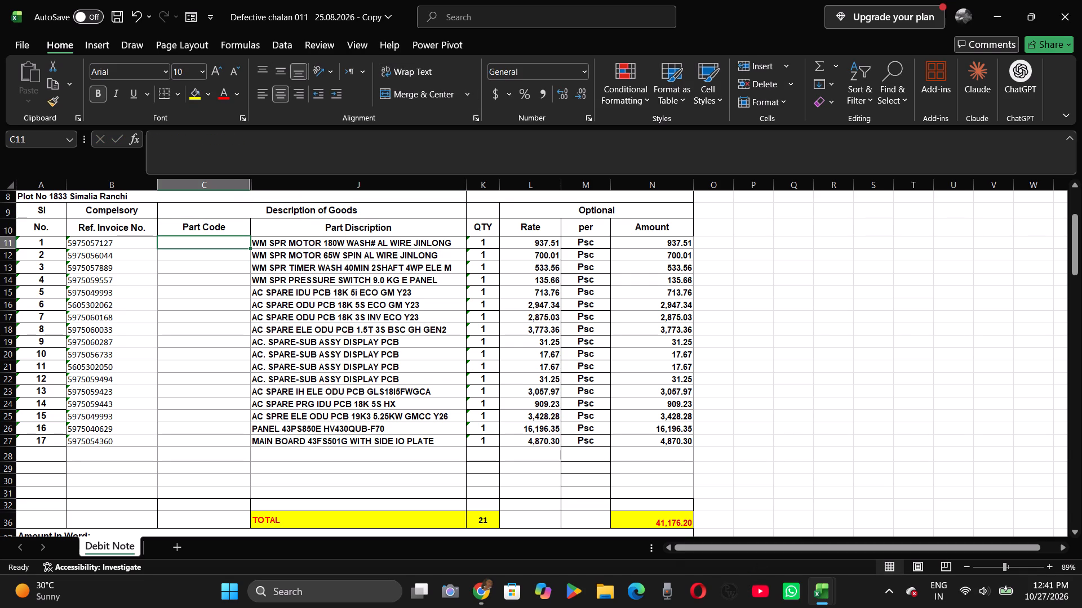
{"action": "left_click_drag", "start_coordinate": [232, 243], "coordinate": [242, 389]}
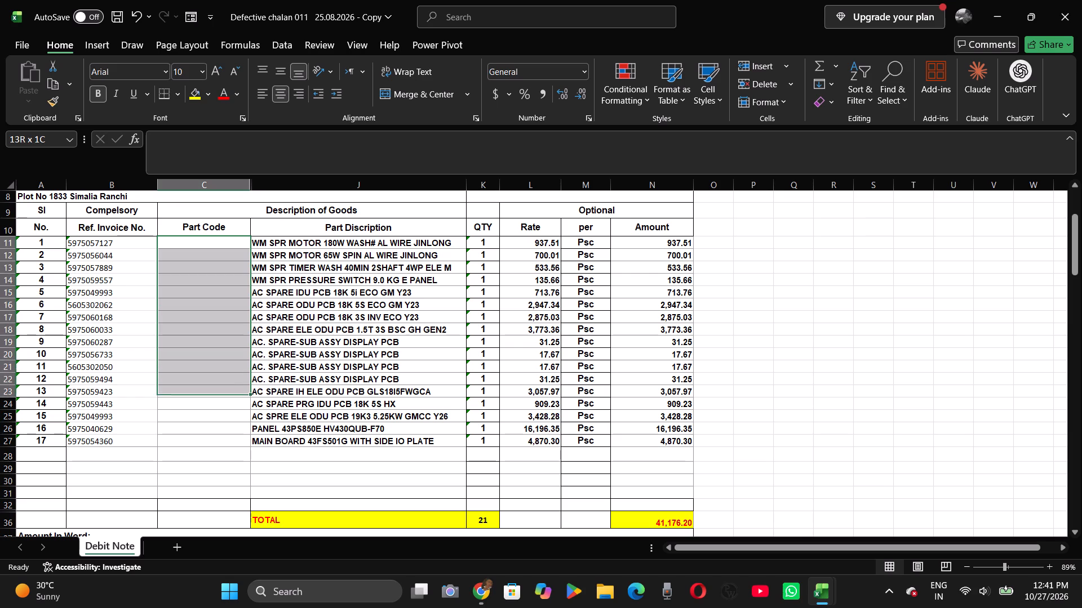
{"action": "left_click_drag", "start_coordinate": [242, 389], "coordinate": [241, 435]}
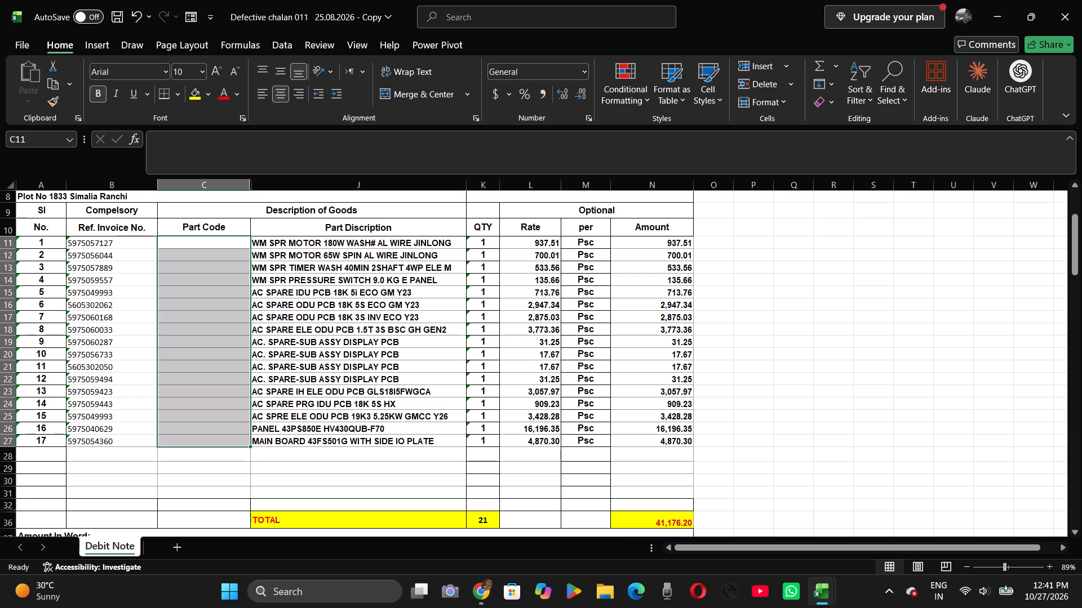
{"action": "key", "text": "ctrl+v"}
Copy Item Codes GSCELOIX0068 through GSSHWX3866 from the Inspection Items sheet into the Debit Note's Part Code column, starting at item 1.
{"action": "left_click", "coordinate": [944, 517]}
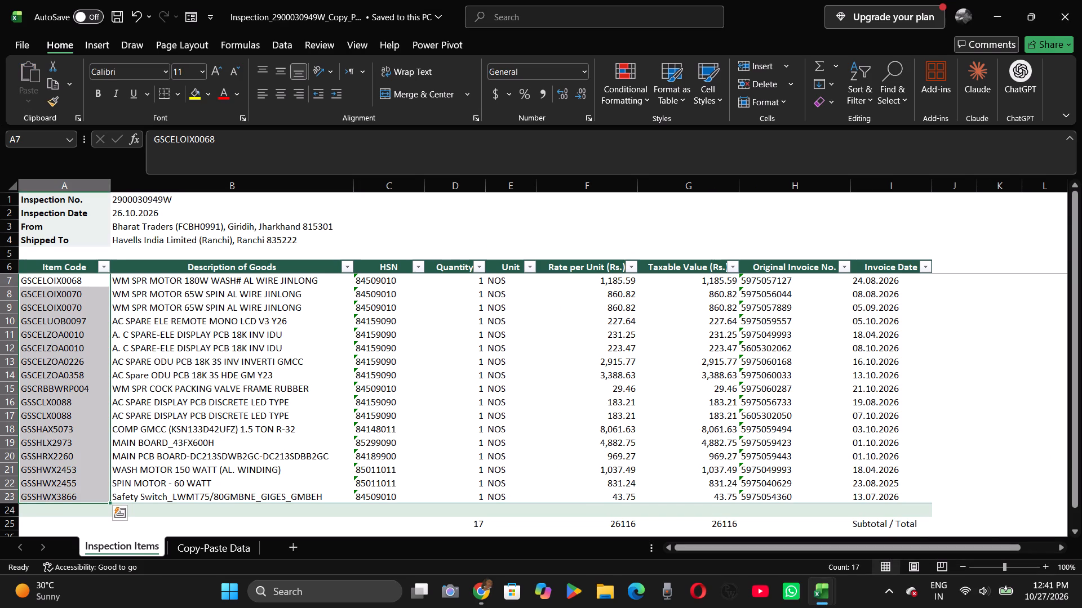
{"action": "left_click", "coordinate": [70, 284]}
{"action": "left_click_drag", "start_coordinate": [76, 283], "coordinate": [76, 332]}
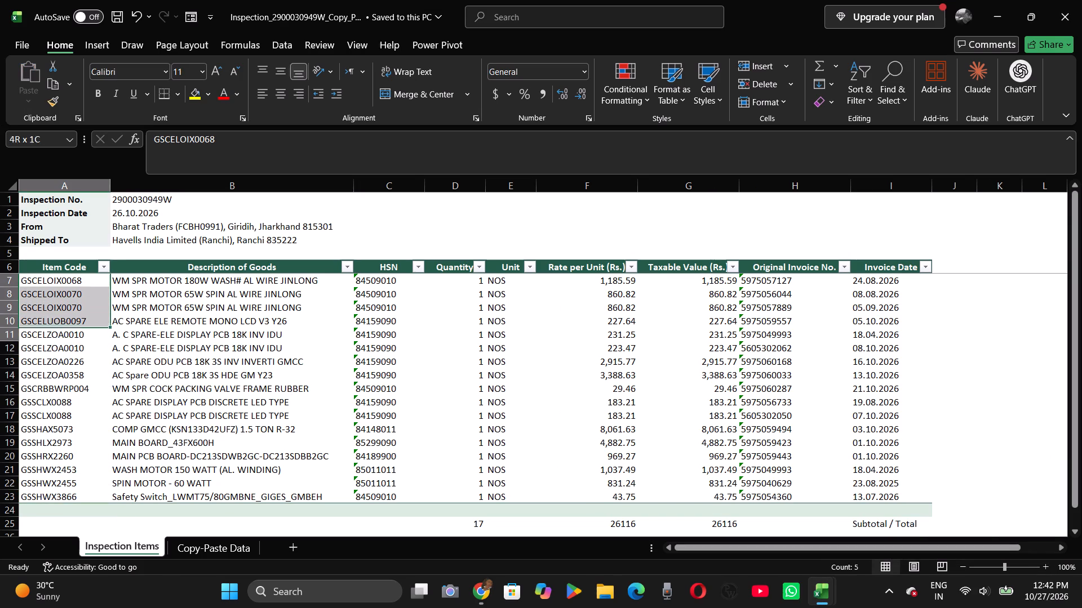
{"action": "left_click_drag", "start_coordinate": [76, 332], "coordinate": [83, 481]}
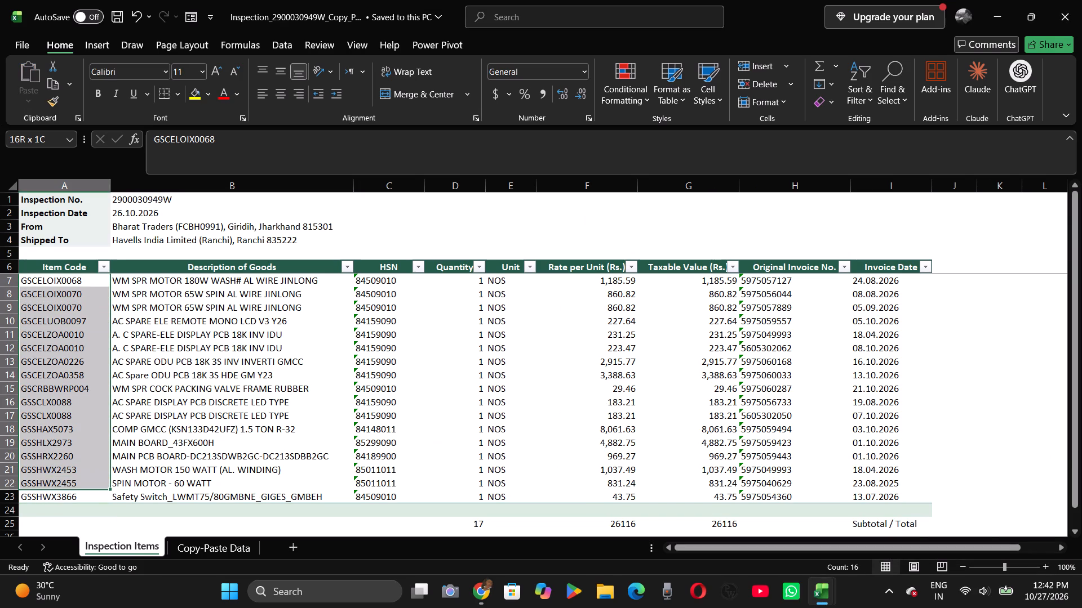
{"action": "left_click_drag", "start_coordinate": [83, 481], "coordinate": [87, 488]}
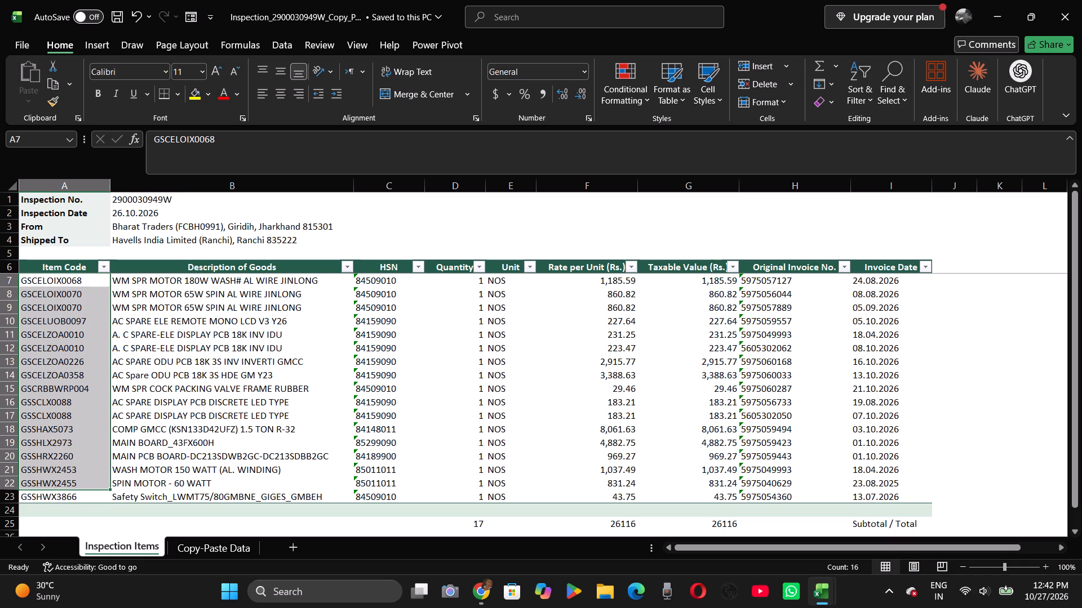
{"action": "left_click", "coordinate": [74, 281]}
{"action": "left_click_drag", "start_coordinate": [74, 281], "coordinate": [84, 475]}
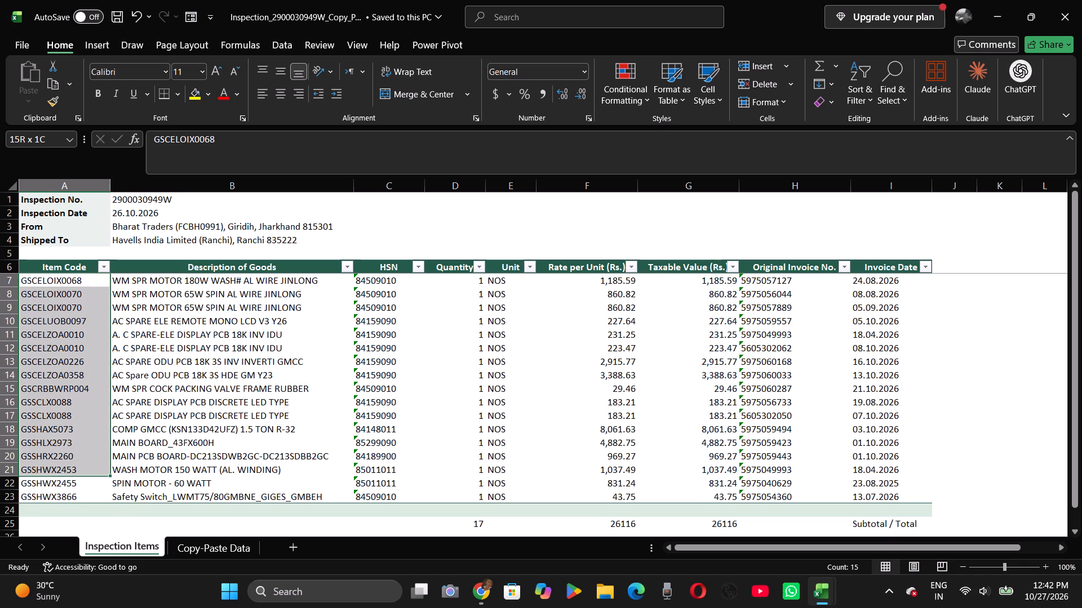
{"action": "left_click_drag", "start_coordinate": [84, 475], "coordinate": [87, 491]}
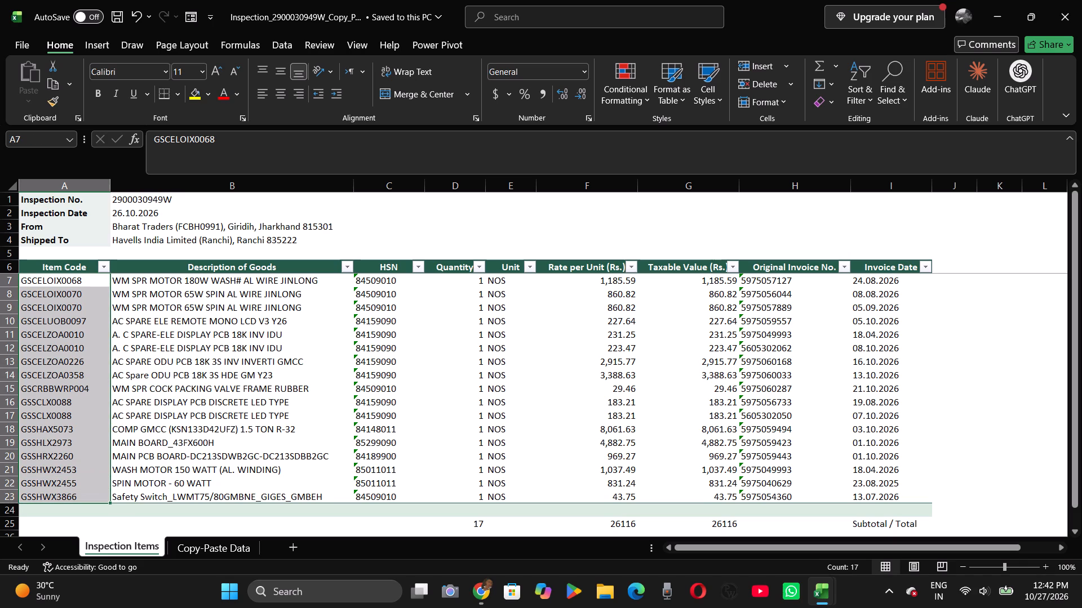
{"action": "key", "text": "ctrl+c"}
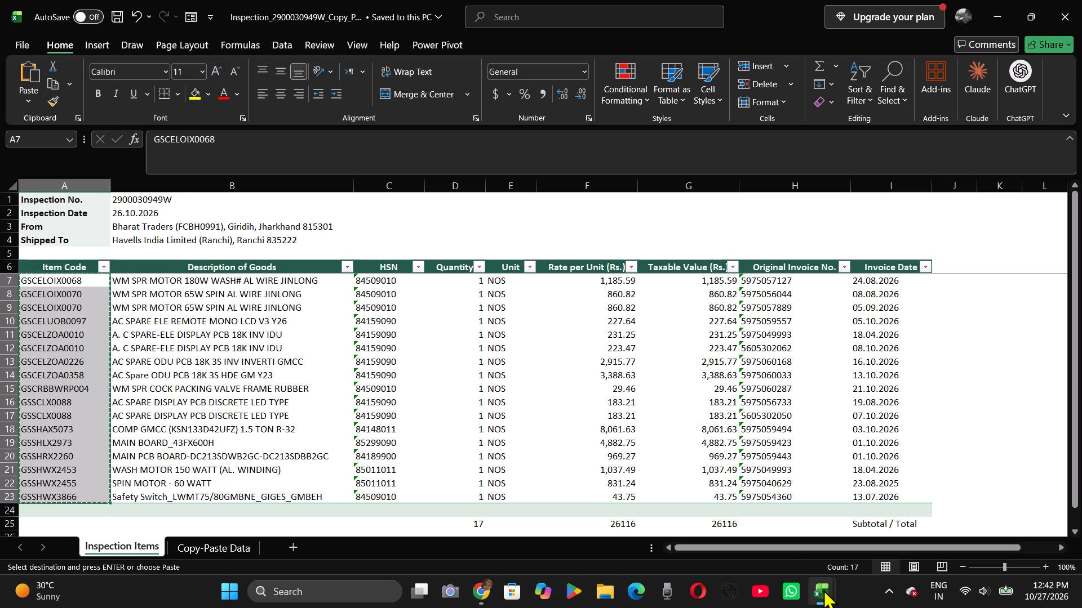
{"action": "left_click", "coordinate": [686, 534]}
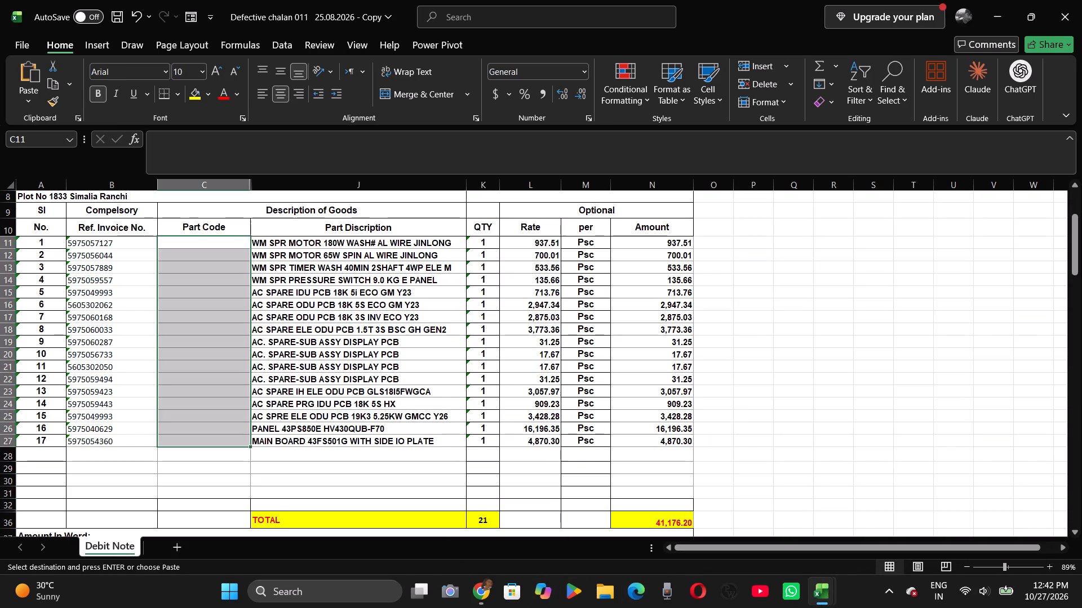
{"action": "left_click", "coordinate": [212, 246]}
{"action": "key", "text": "ctrl+v"}
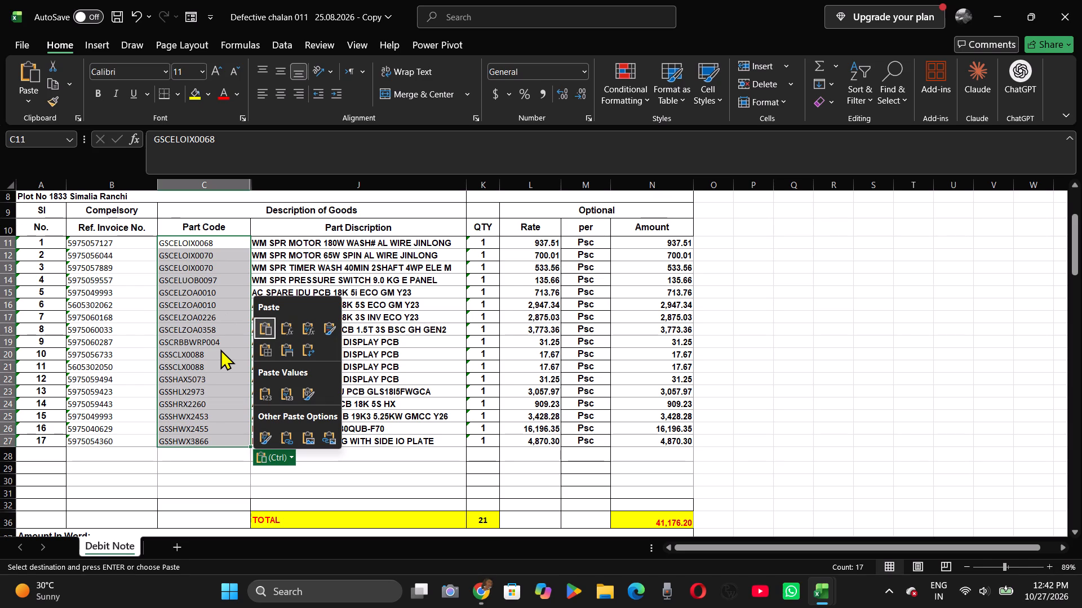
{"action": "left_click", "coordinate": [429, 239]}
Clear the old Part Discription entries for items 1 to 17 on the Debit Note sheet.
{"action": "left_click", "coordinate": [409, 242]}
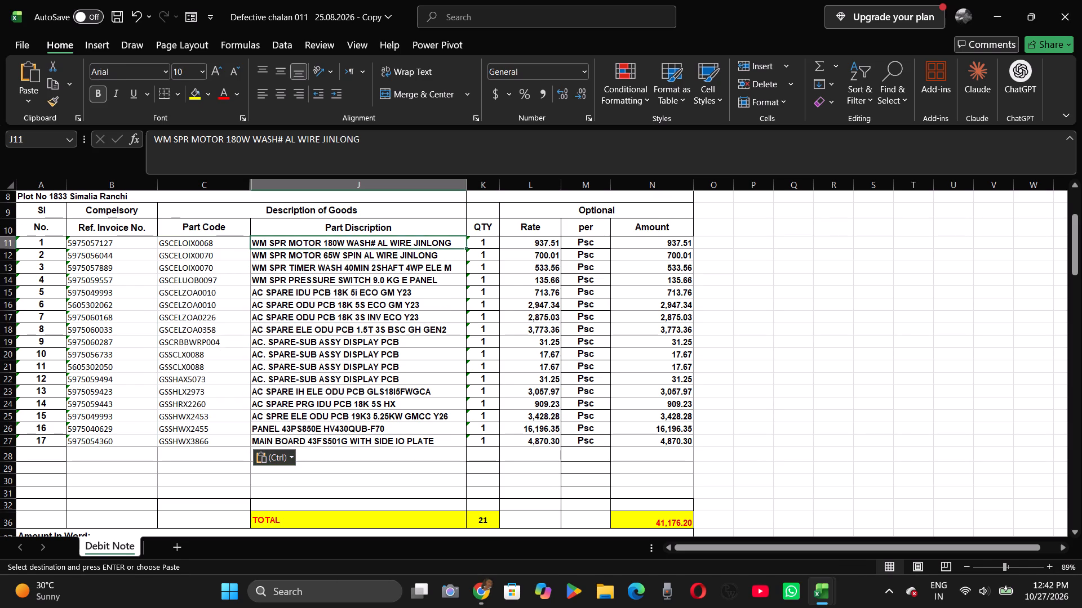
{"action": "left_click_drag", "start_coordinate": [399, 243], "coordinate": [392, 432]}
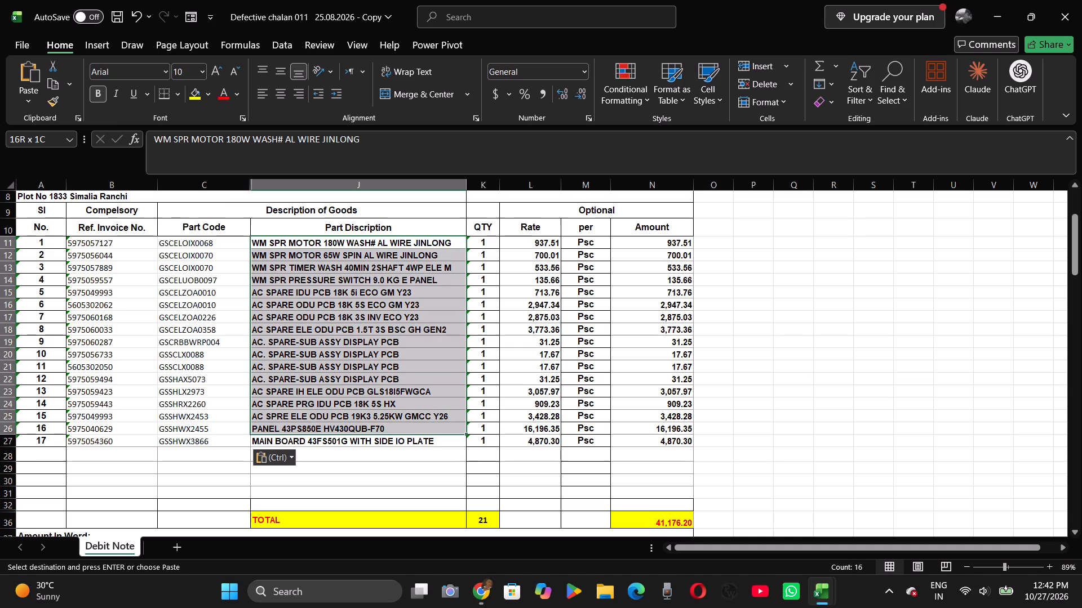
{"action": "left_click_drag", "start_coordinate": [392, 432], "coordinate": [392, 440]}
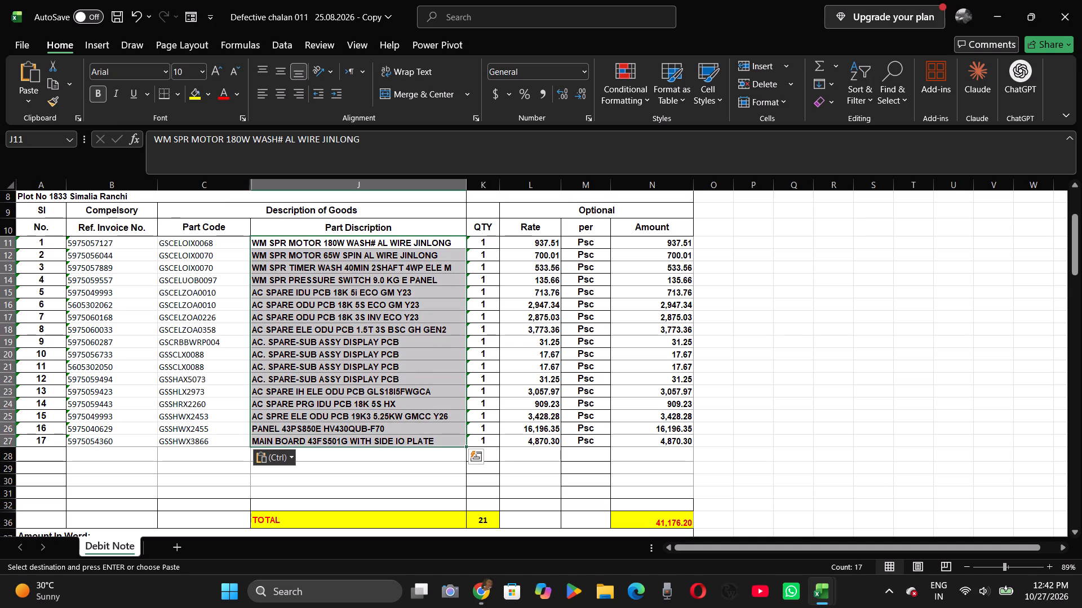
{"action": "key", "text": "shift+Delete"}
{"action": "key", "text": "Delete"}
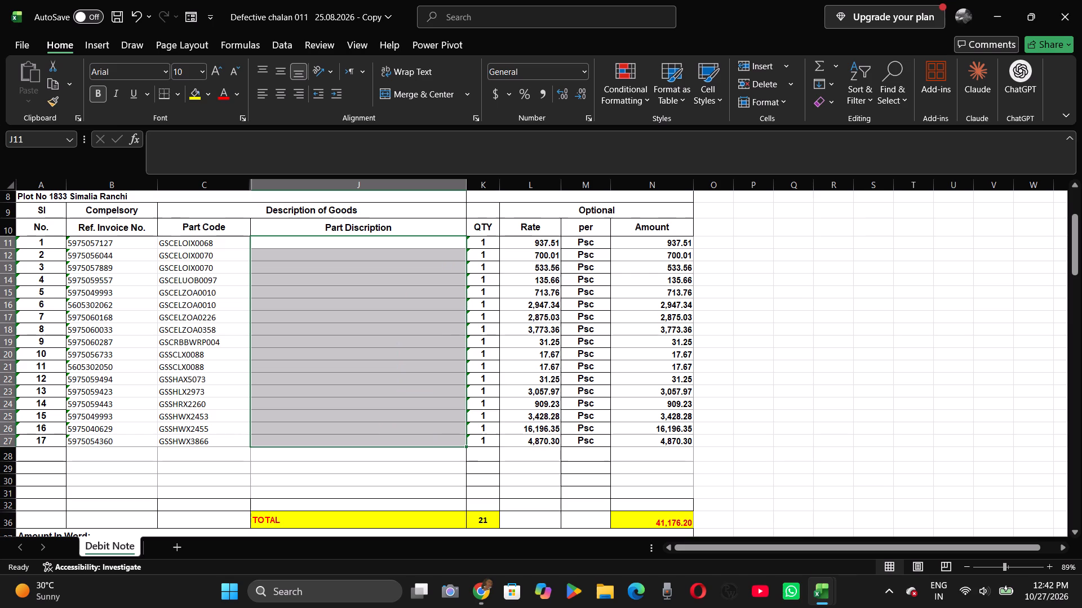
Copy all 17 Description of Goods entries from the Inspection Items sheet into the Debit Note's Part Discription column, starting at item 1.
{"action": "left_click", "coordinate": [915, 533]}
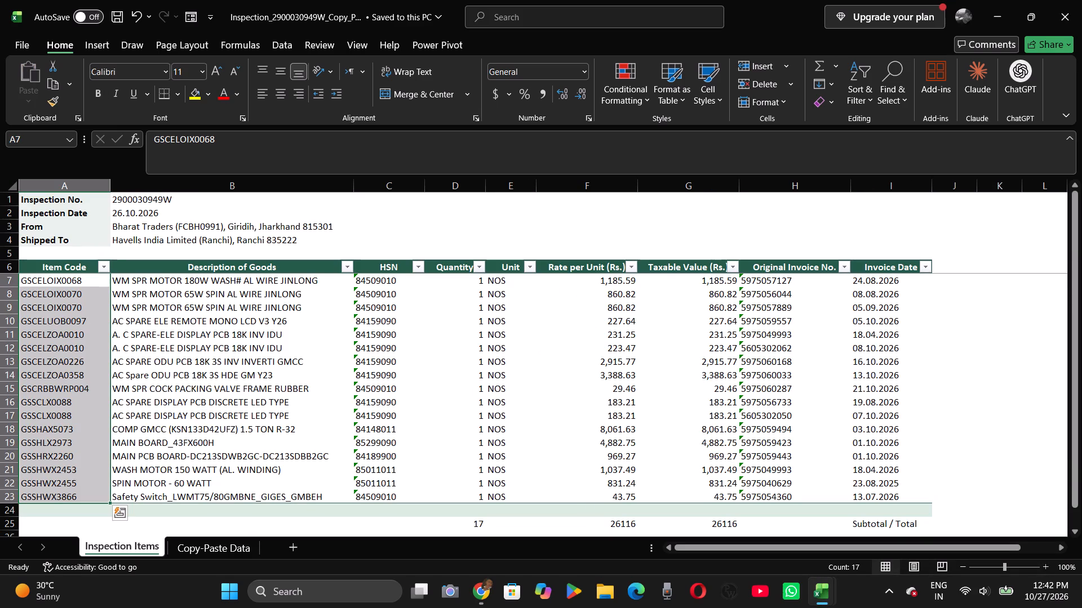
{"action": "left_click", "coordinate": [196, 278]}
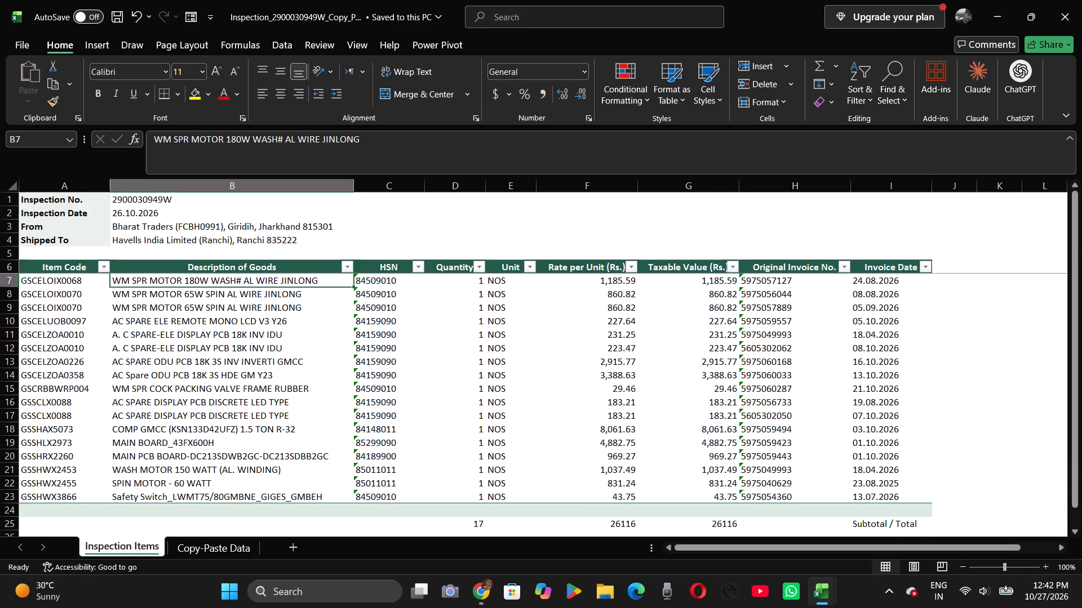
{"action": "left_click_drag", "start_coordinate": [208, 279], "coordinate": [237, 483]}
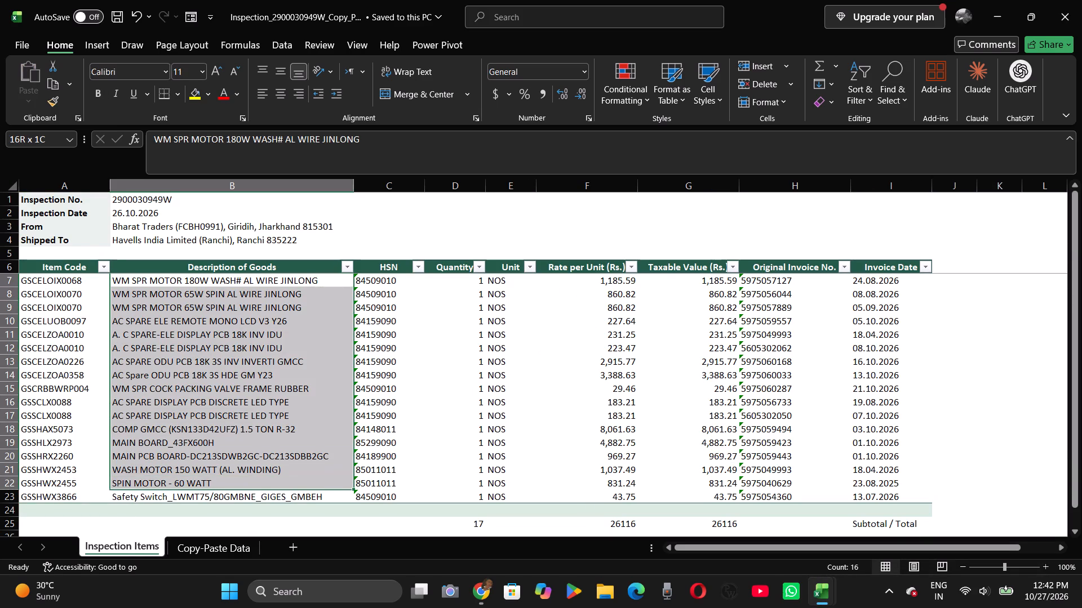
{"action": "left_click_drag", "start_coordinate": [237, 483], "coordinate": [241, 493]}
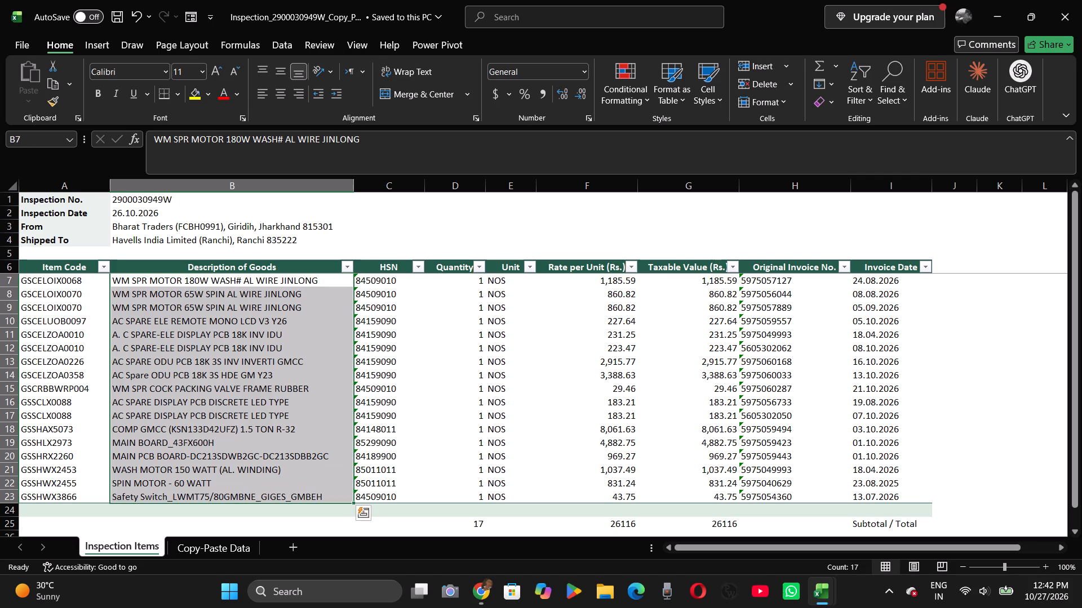
{"action": "key", "text": "ctrl+c"}
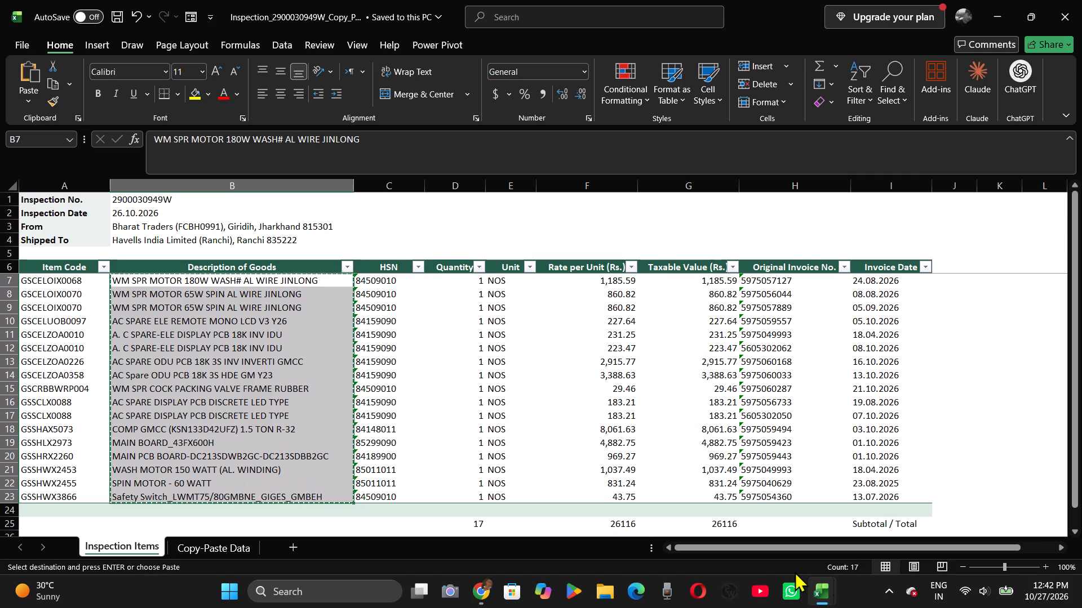
{"action": "left_click", "coordinate": [728, 555]}
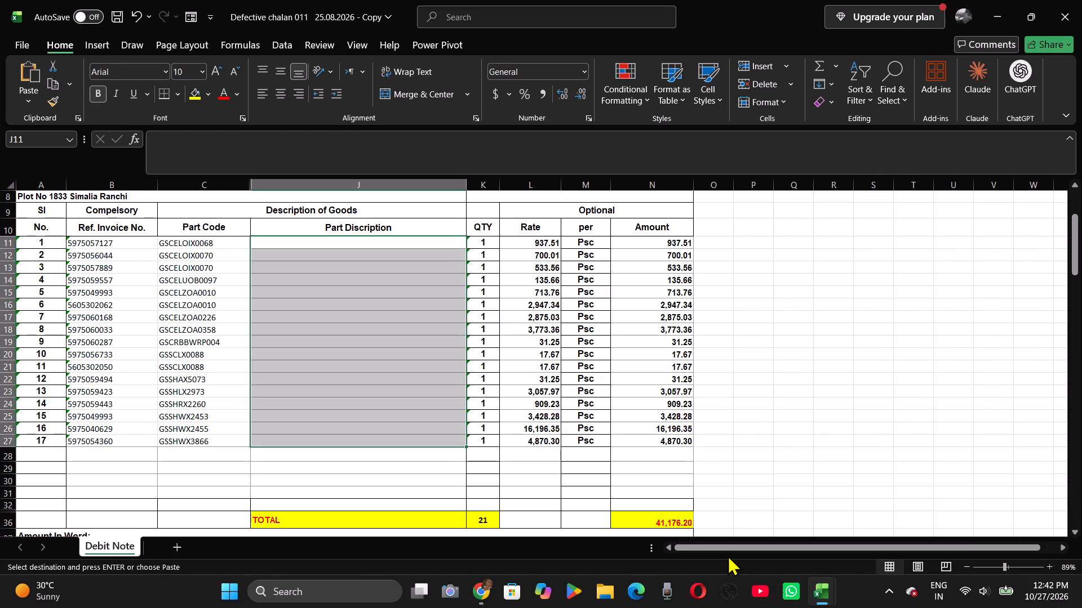
{"action": "key", "text": "ctrl+v"}
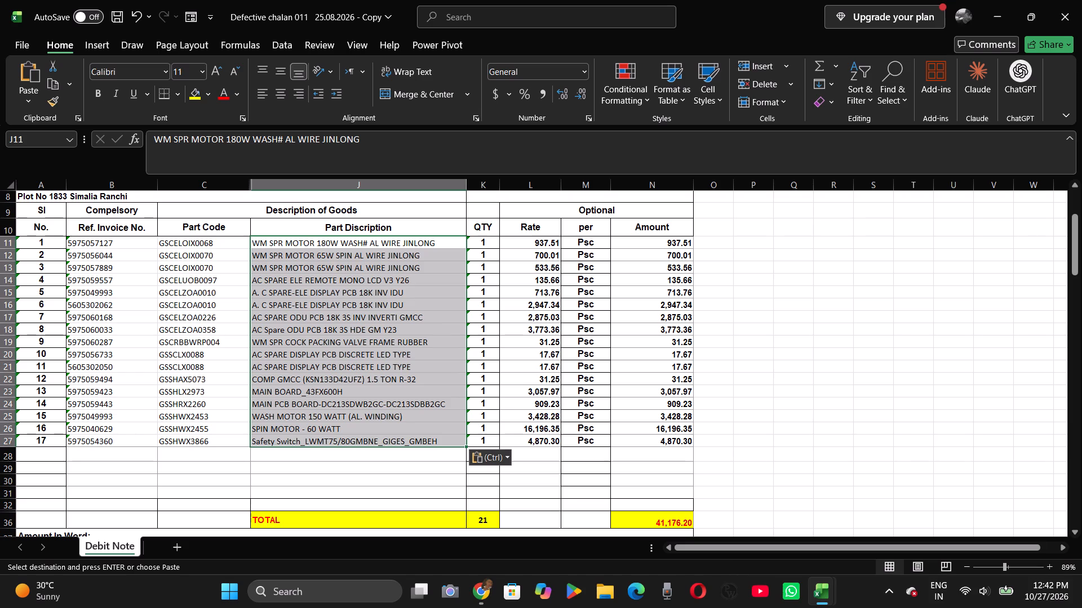
Clear the old Rate values for items 1 to 17 on the Debit Note sheet.
{"action": "left_click", "coordinate": [533, 243]}
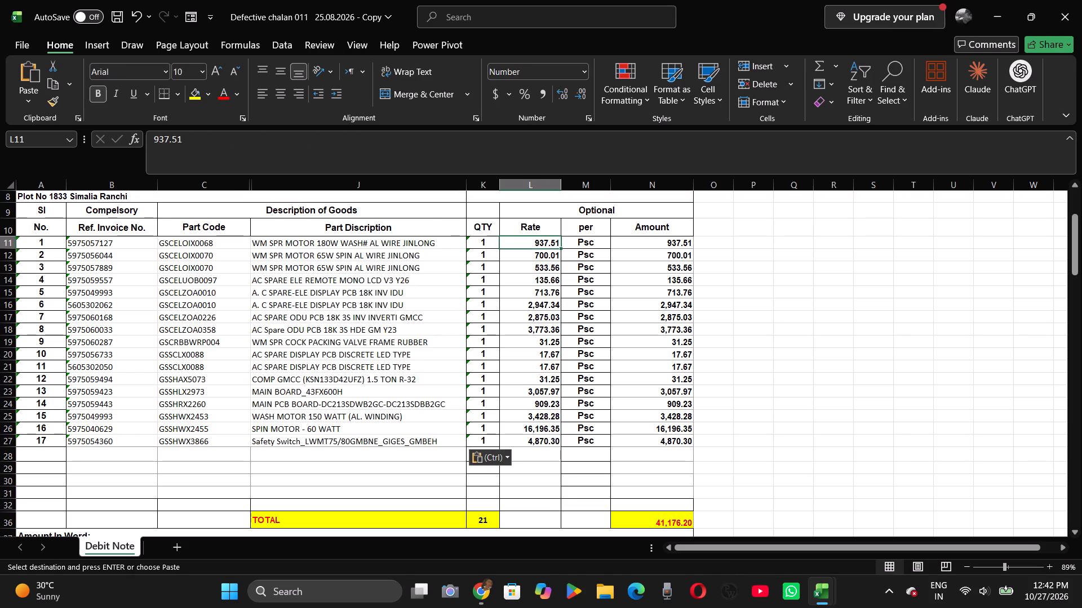
{"action": "left_click_drag", "start_coordinate": [533, 243], "coordinate": [534, 438]}
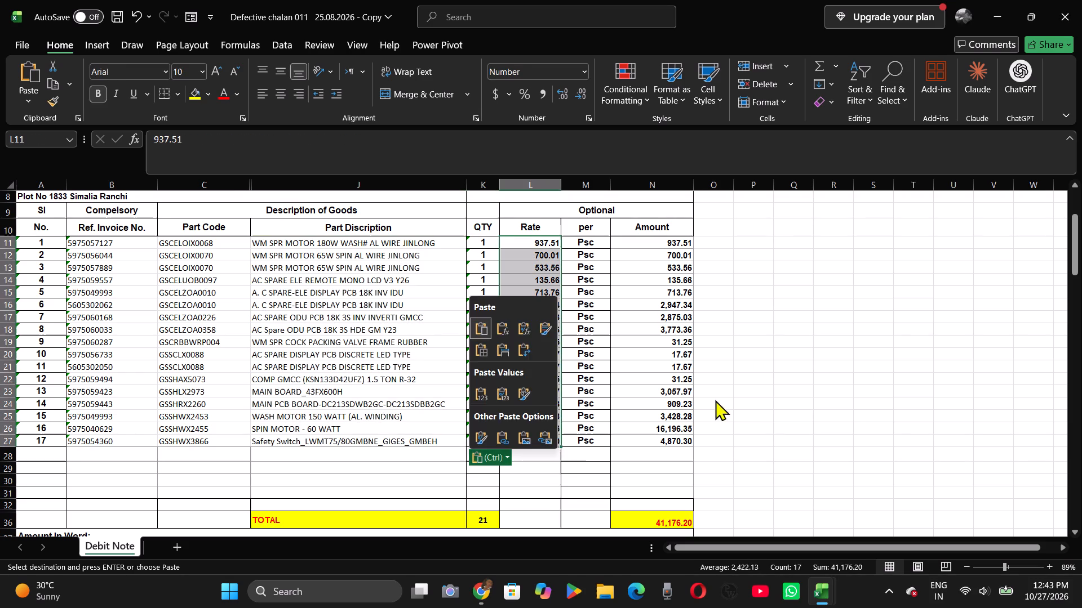
{"action": "left_click", "coordinate": [796, 377]}
{"action": "key", "text": "shift+Delete"}
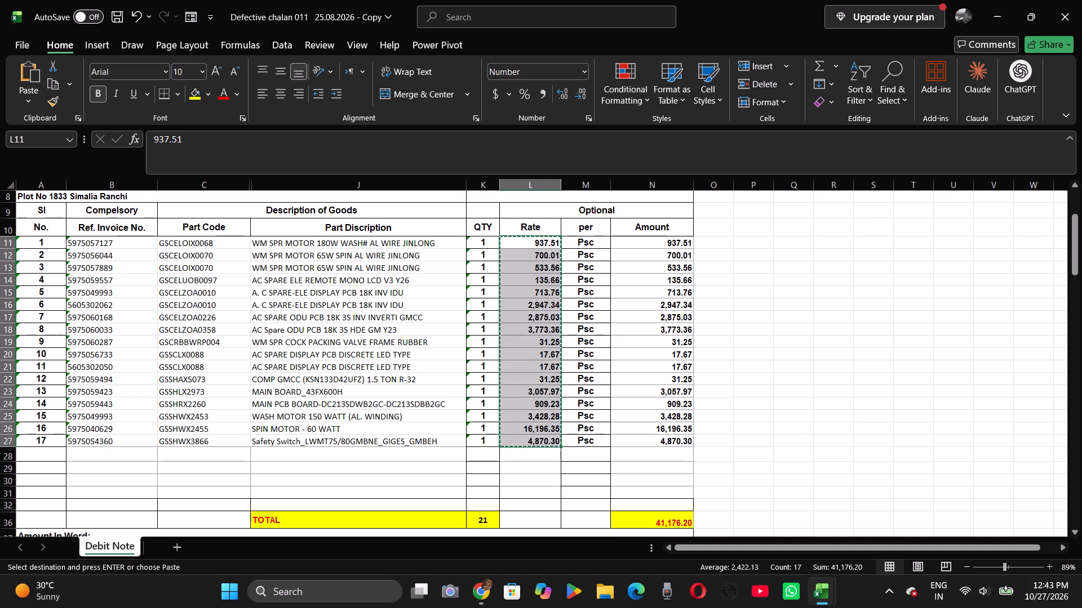
{"action": "key", "text": "Delete"}
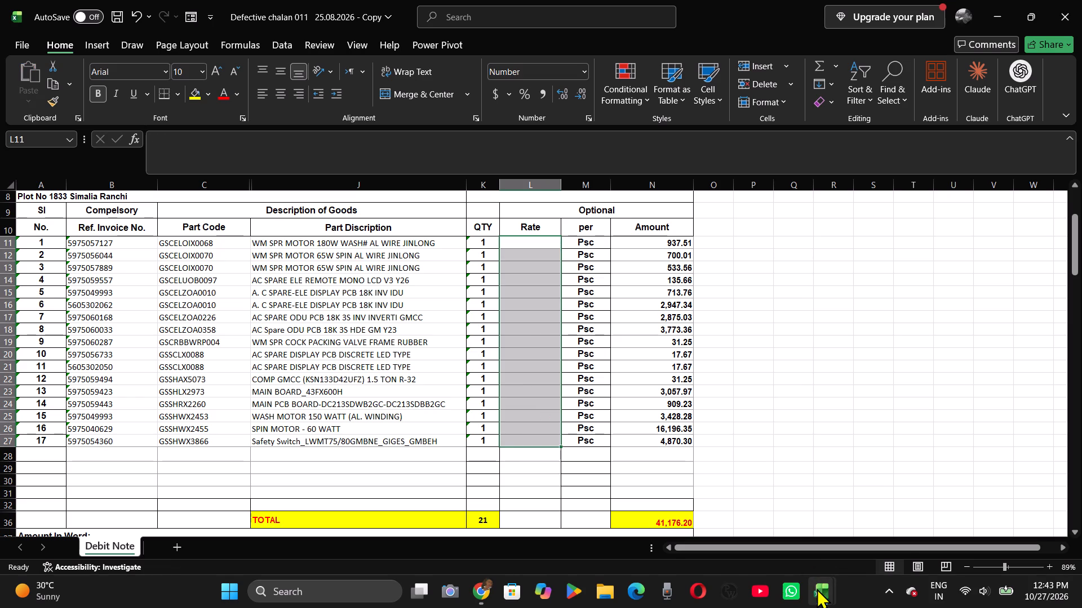
Copy all 17 Rate per Unit values from the Inspection Items sheet into the Debit Note's Rate column, starting at item 1.
{"action": "left_click", "coordinate": [948, 520]}
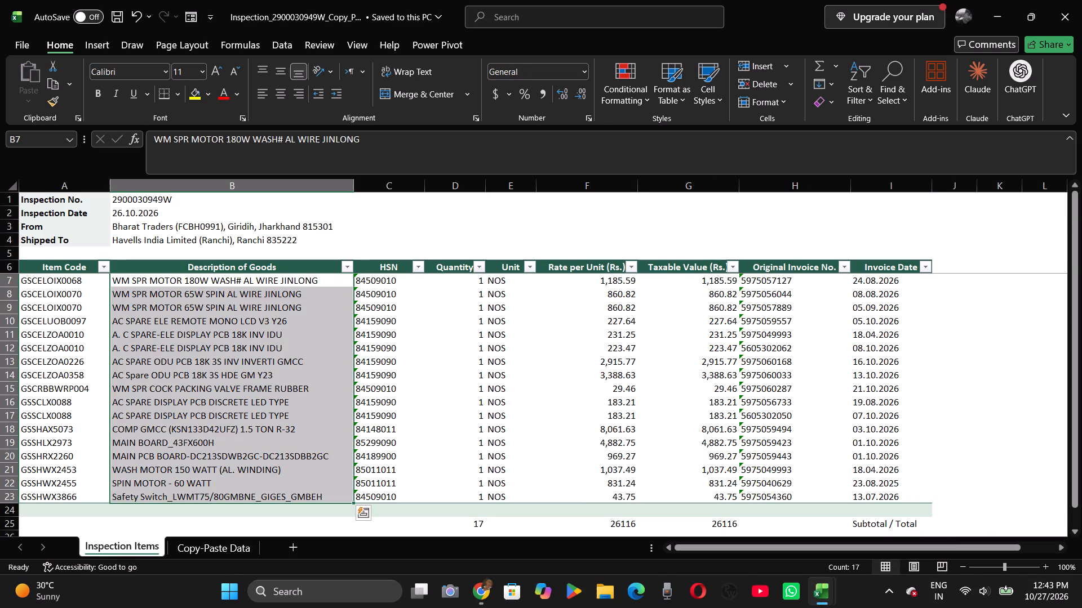
{"action": "left_click", "coordinate": [587, 283]}
{"action": "left_click_drag", "start_coordinate": [587, 283], "coordinate": [596, 400]}
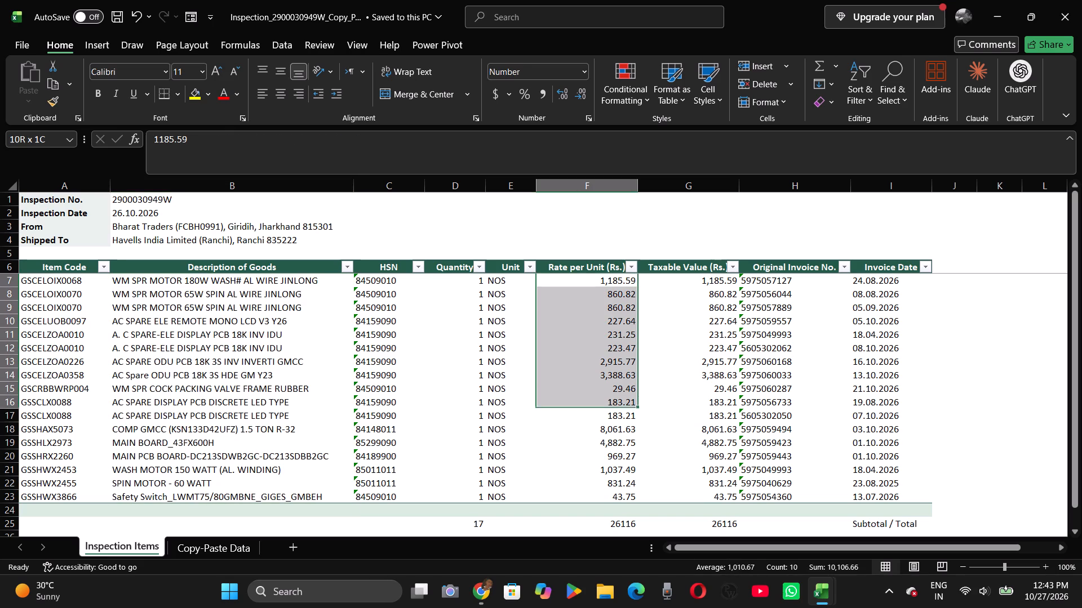
{"action": "left_click_drag", "start_coordinate": [596, 400], "coordinate": [614, 490]}
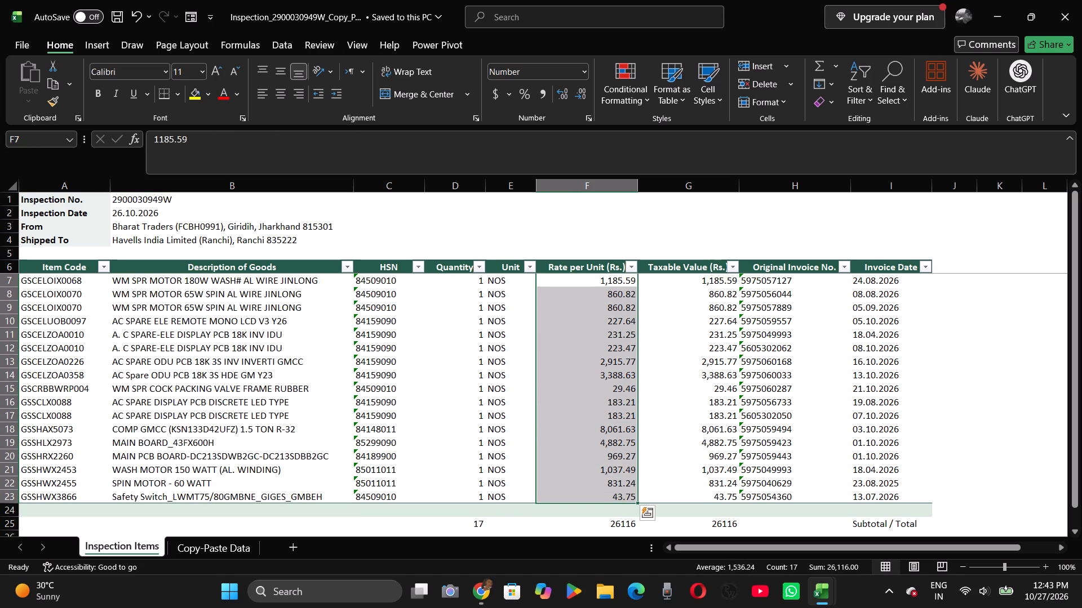
{"action": "key", "text": "ctrl+c"}
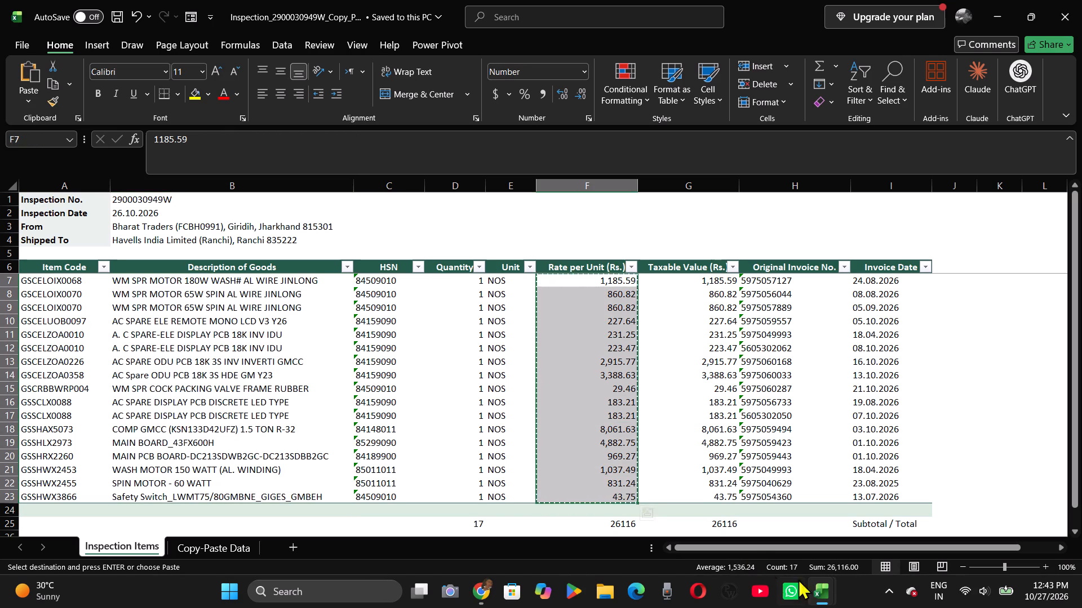
{"action": "left_click", "coordinate": [664, 537]}
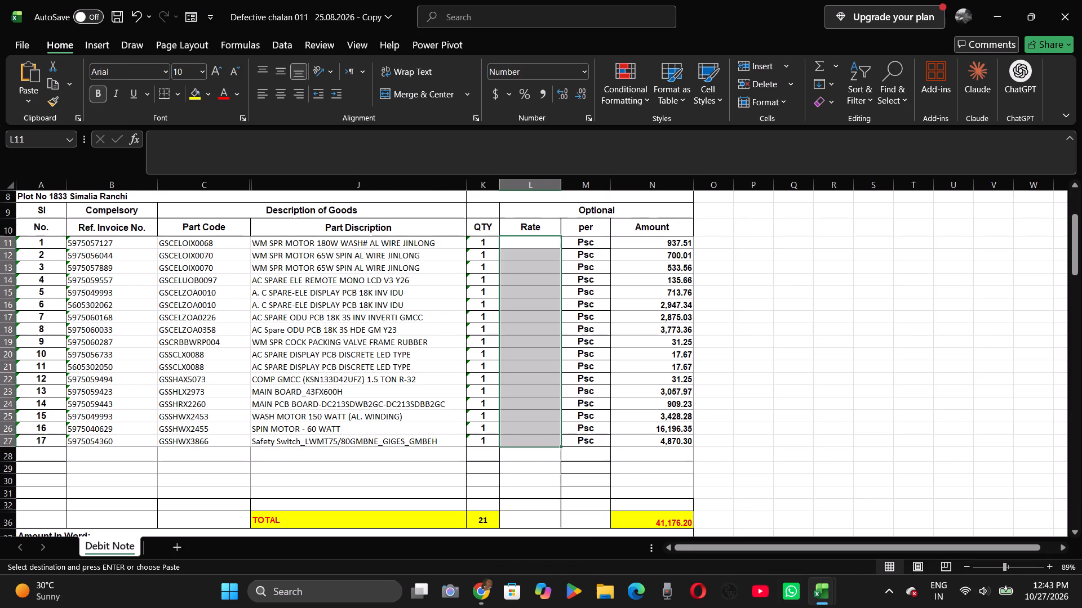
{"action": "key", "text": "ctrl+v"}
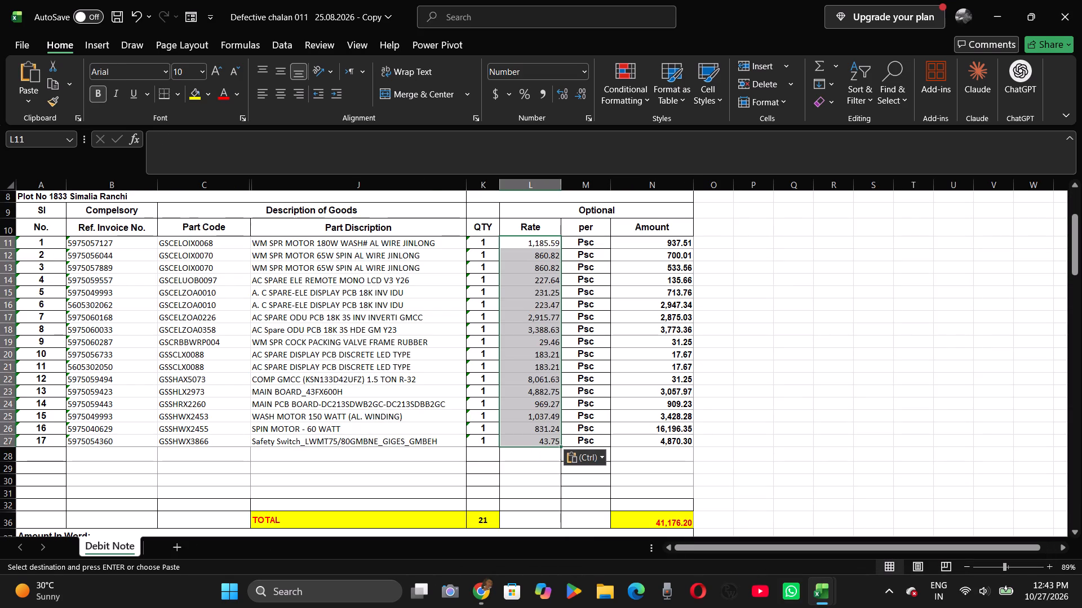
Clear the old Amount values for items 1 to 17 on the Debit Note sheet.
{"action": "left_click", "coordinate": [659, 247]}
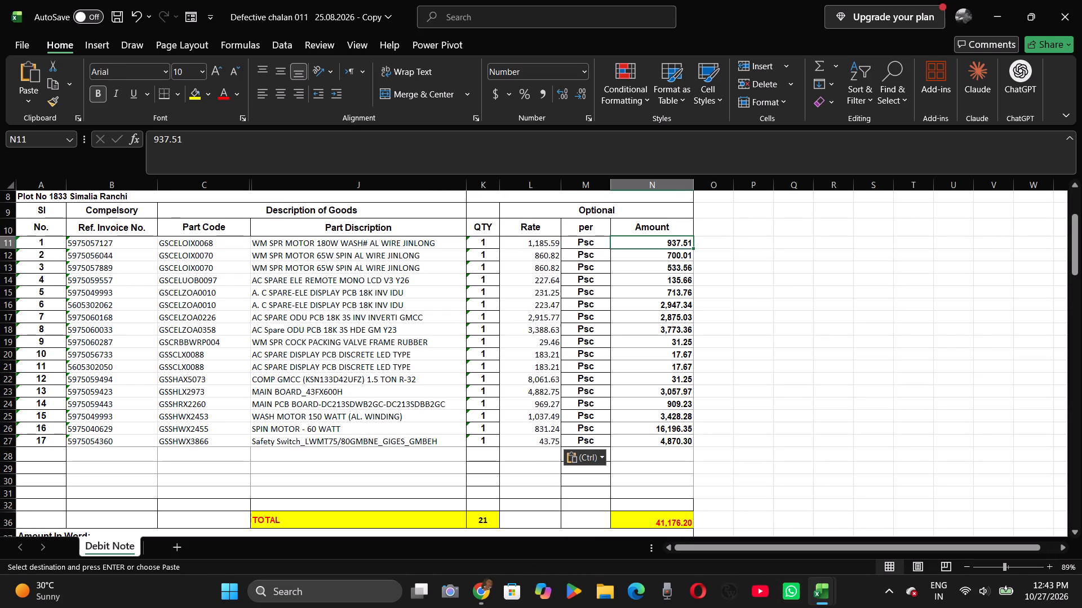
{"action": "left_click_drag", "start_coordinate": [661, 243], "coordinate": [675, 437]}
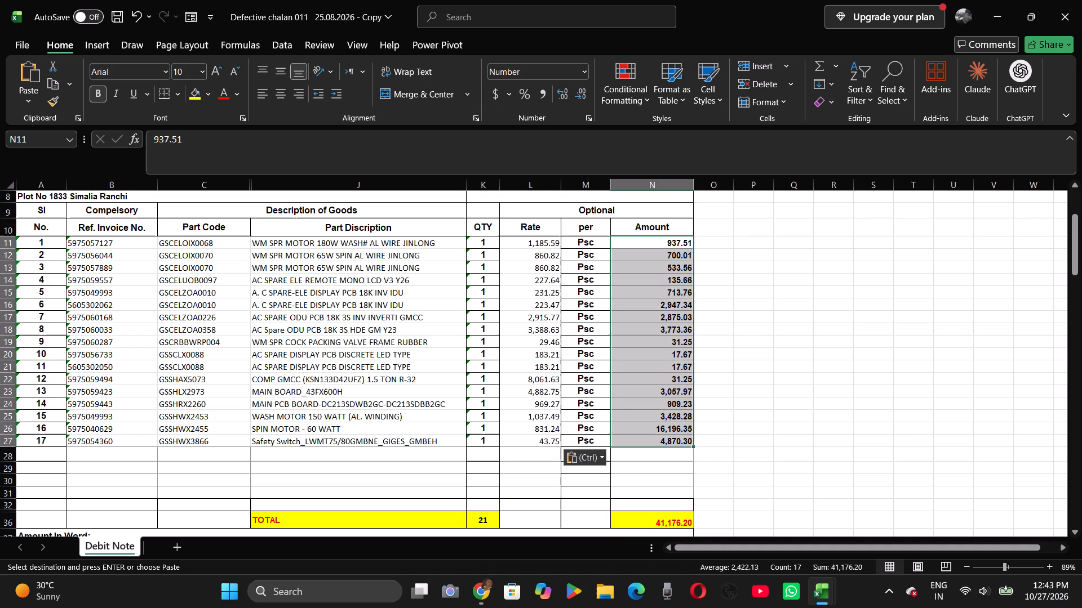
{"action": "key", "text": "BackSpace"}
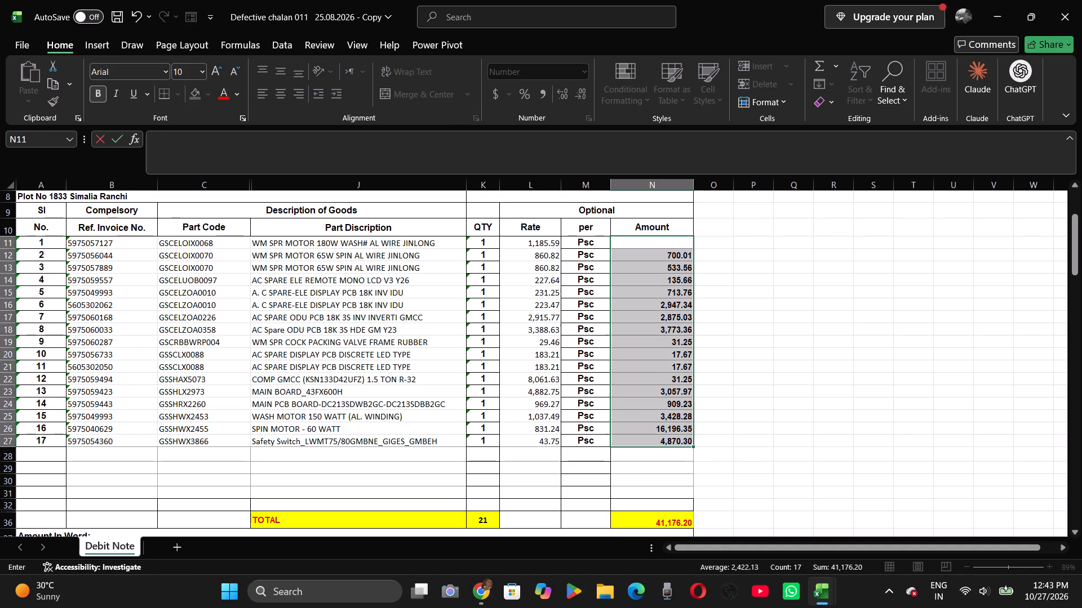
{"action": "key", "text": "shift+Delete"}
{"action": "left_click", "coordinate": [649, 254]}
{"action": "left_click_drag", "start_coordinate": [649, 254], "coordinate": [651, 302]}
{"action": "left_click", "coordinate": [652, 259]}
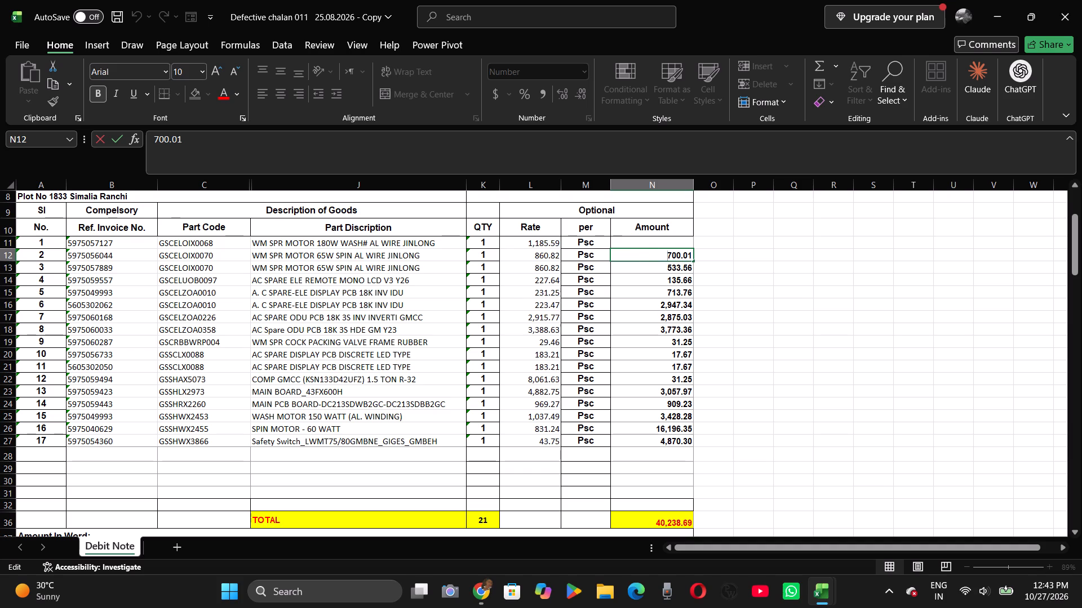
{"action": "left_click", "coordinate": [644, 239]}
{"action": "left_click", "coordinate": [648, 252]}
{"action": "left_click_drag", "start_coordinate": [648, 252], "coordinate": [649, 254]}
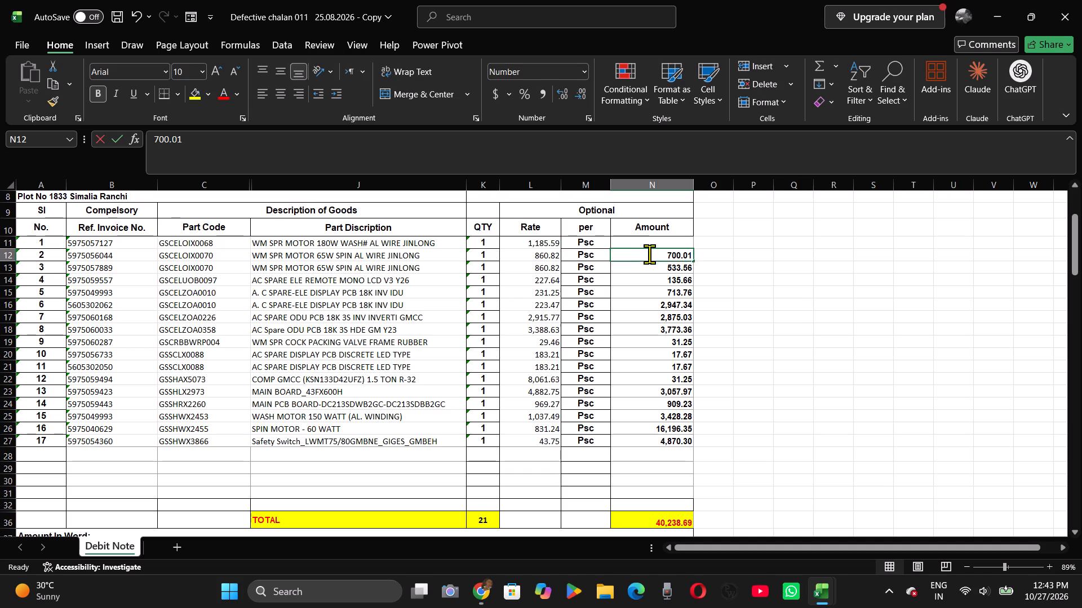
{"action": "left_click_drag", "start_coordinate": [649, 254], "coordinate": [651, 260]}
{"action": "left_click", "coordinate": [795, 282]}
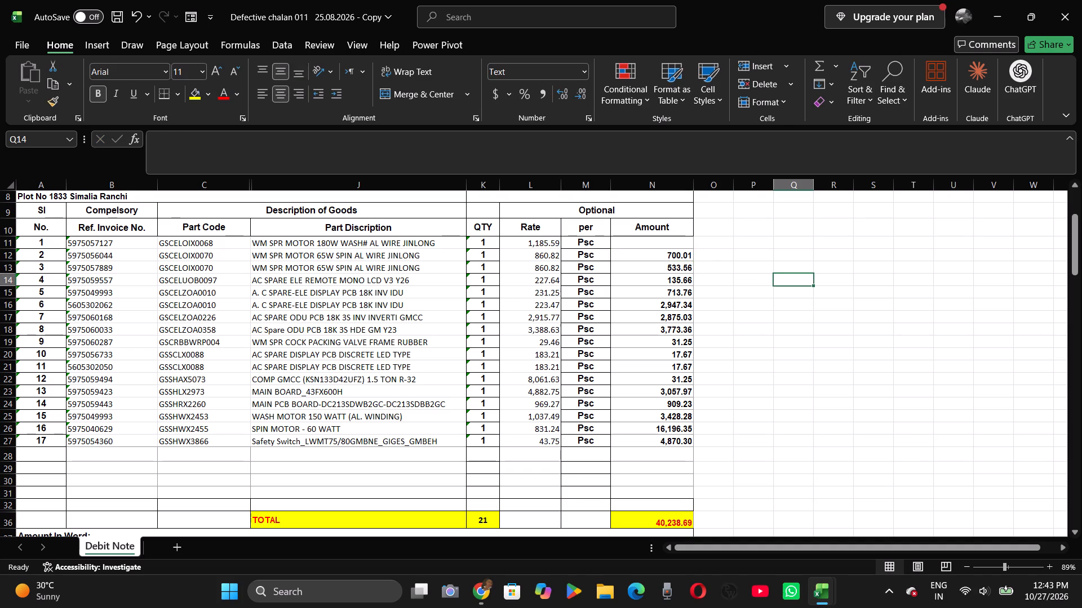
{"action": "left_click", "coordinate": [648, 253]}
{"action": "left_click_drag", "start_coordinate": [648, 253], "coordinate": [669, 442]}
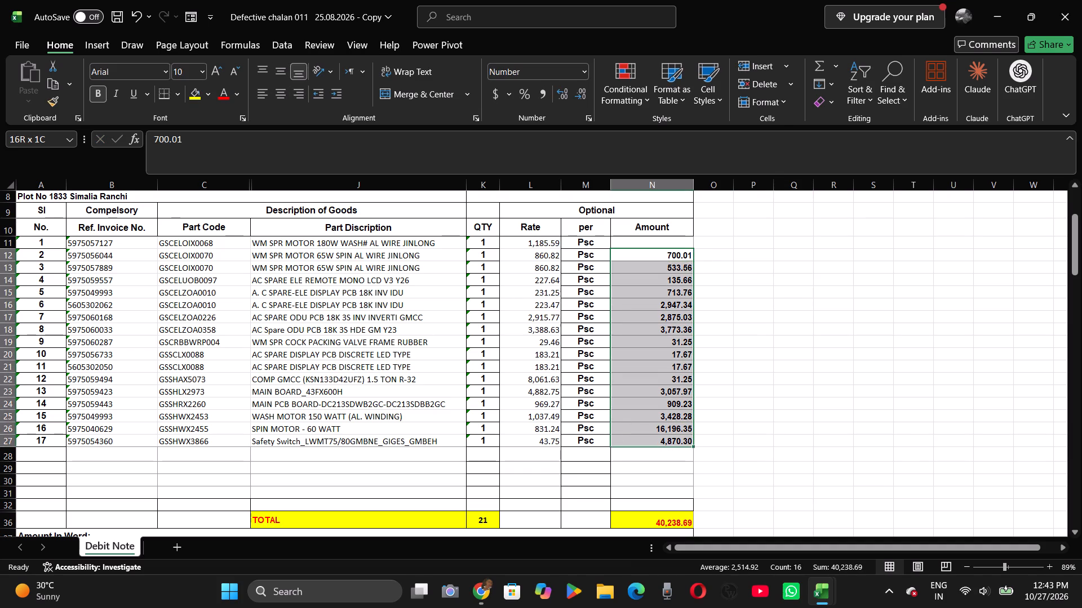
{"action": "left_click_drag", "start_coordinate": [669, 442], "coordinate": [670, 439]}
{"action": "key", "text": "shift+Delete"}
{"action": "key", "text": "Delete"}
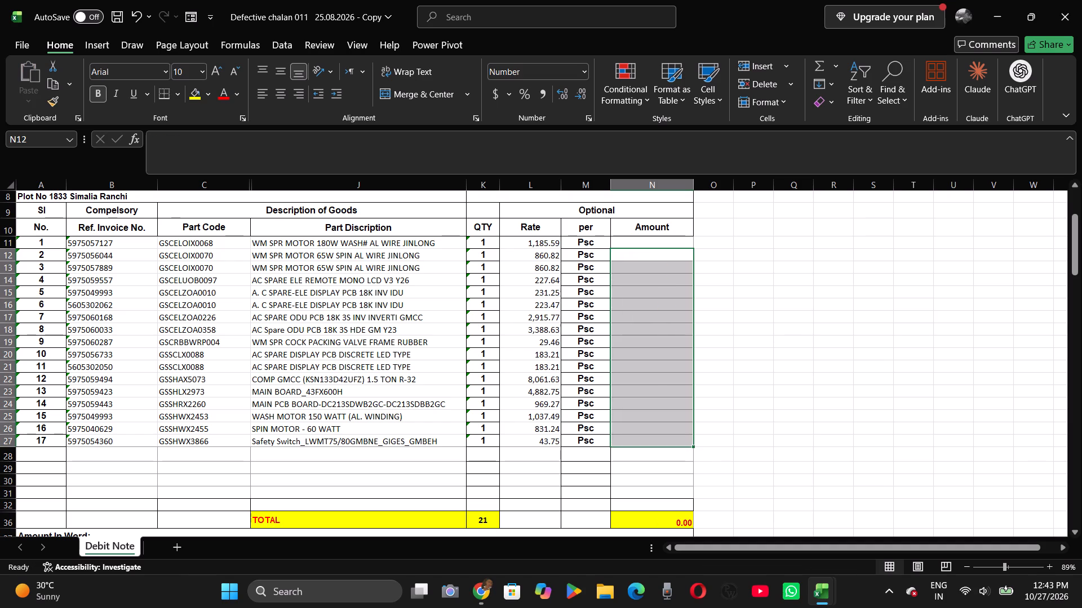
Copy all 17 Taxable Value entries from the Inspection Items sheet into the Debit Note's Amount column, starting at item 1.
{"action": "left_click", "coordinate": [648, 256]}
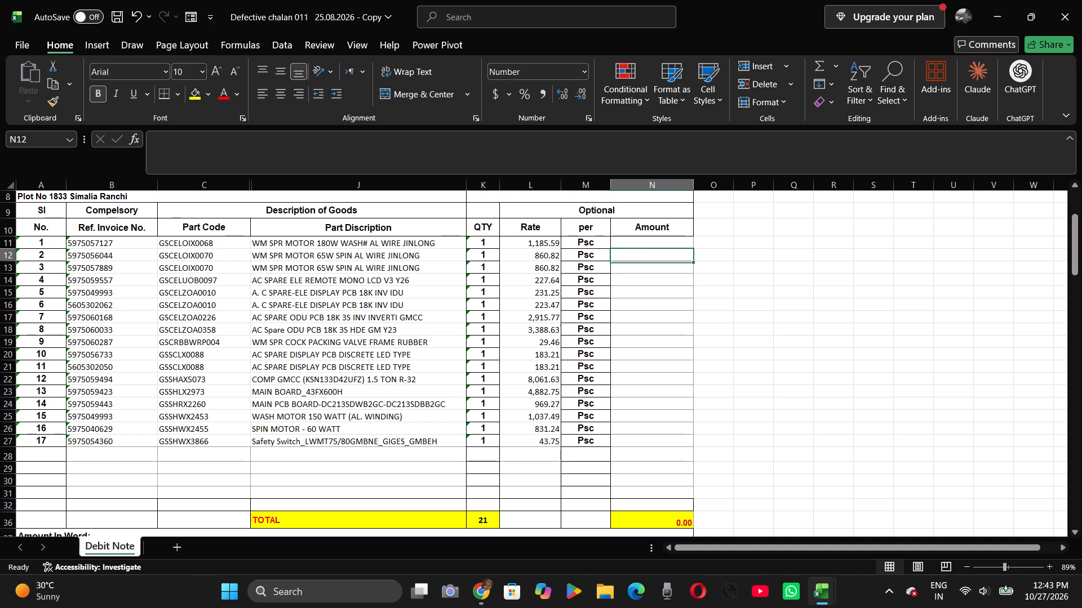
{"action": "left_click", "coordinate": [652, 242]}
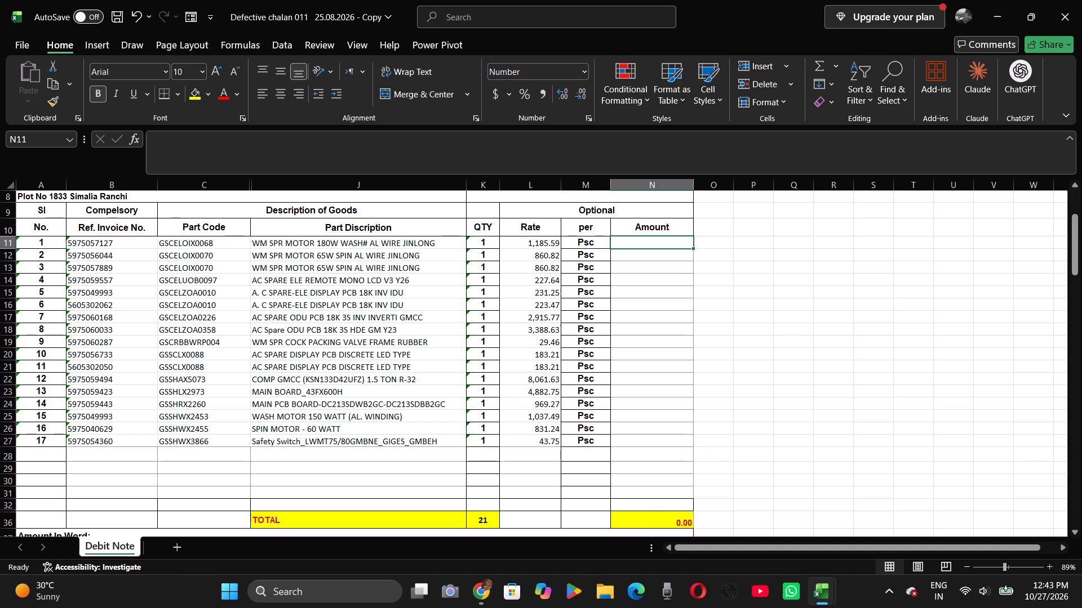
{"action": "left_click", "coordinate": [950, 545]}
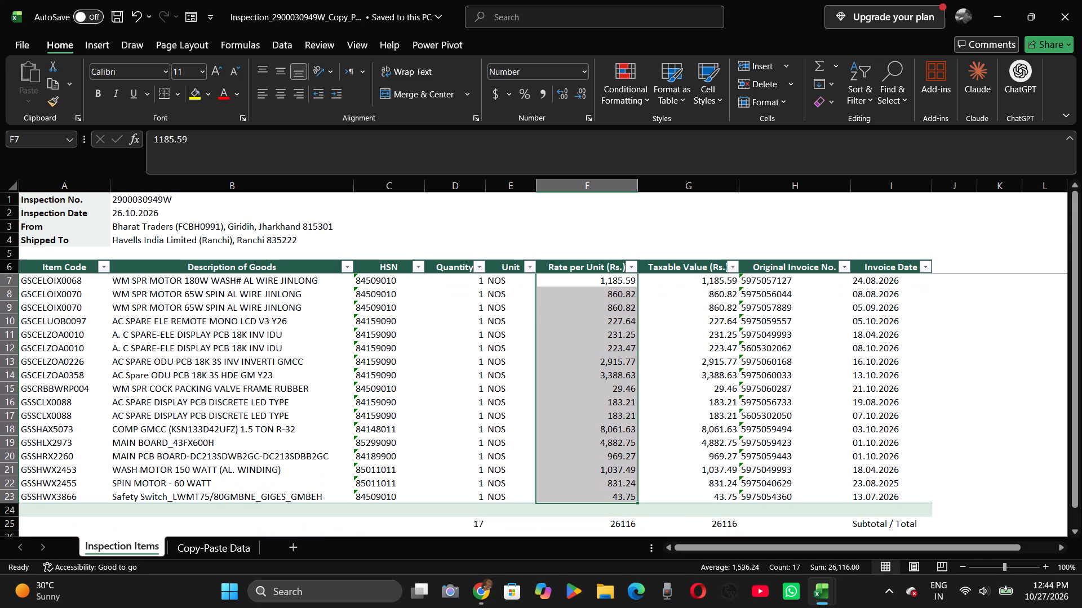
{"action": "left_click", "coordinate": [690, 283]}
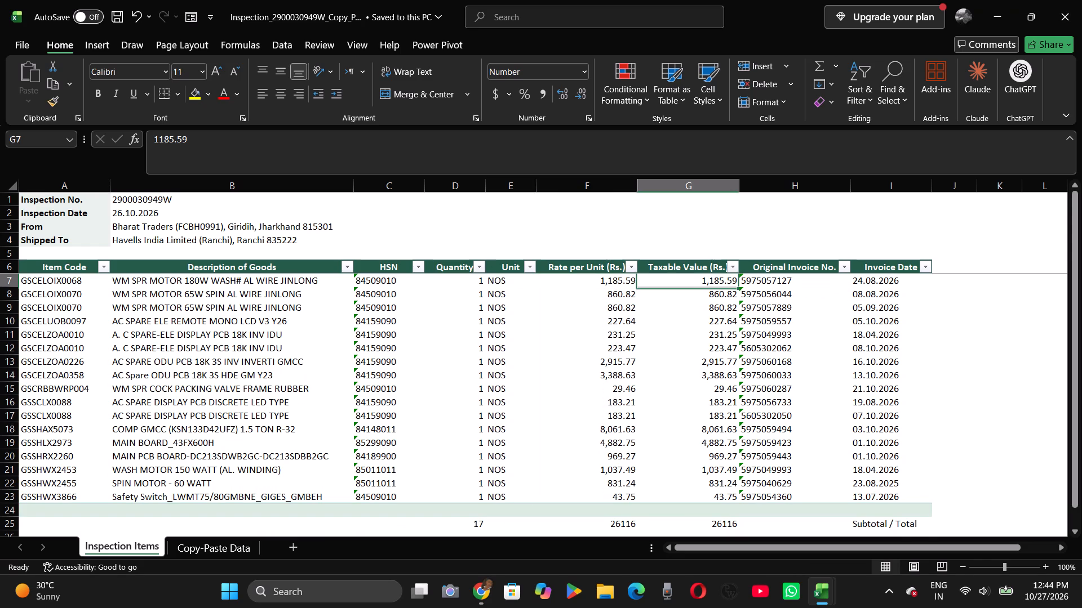
{"action": "left_click_drag", "start_coordinate": [688, 276], "coordinate": [708, 406]}
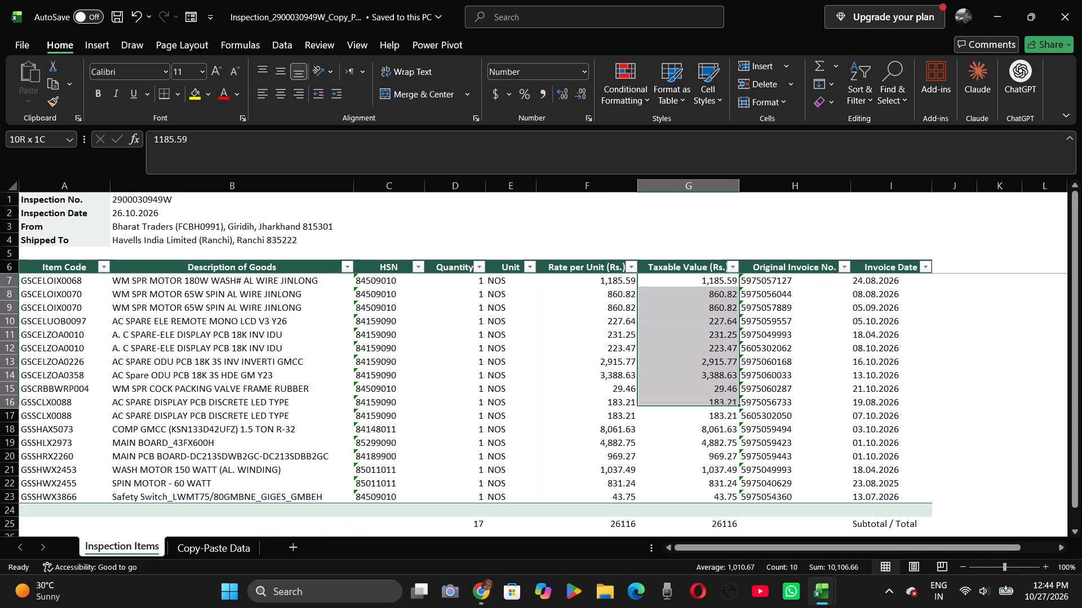
{"action": "left_click_drag", "start_coordinate": [708, 406], "coordinate": [702, 466]}
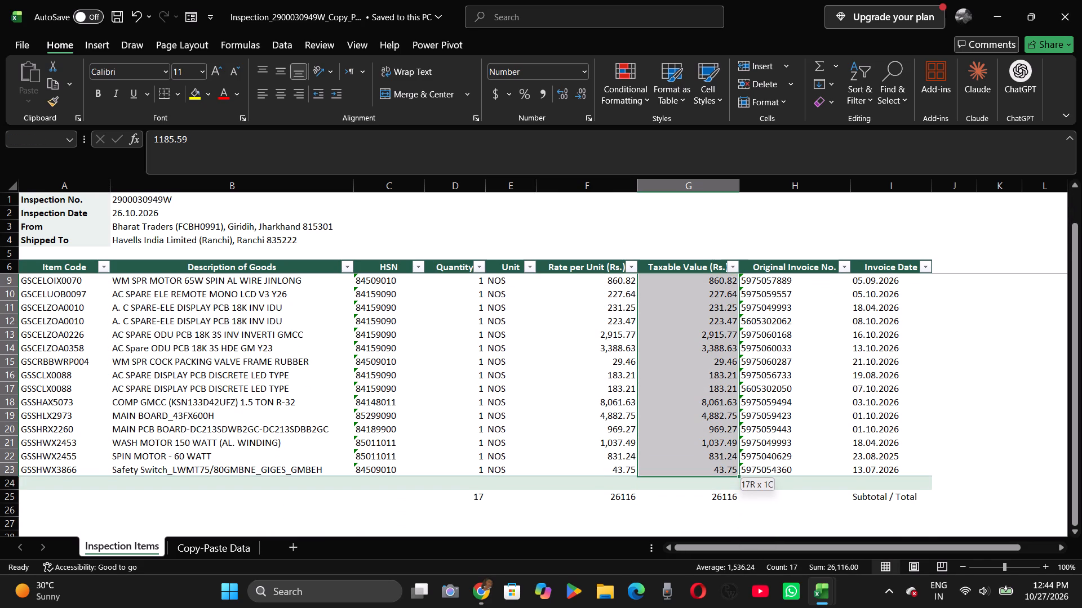
{"action": "left_click_drag", "start_coordinate": [702, 466], "coordinate": [700, 466]}
{"action": "key", "text": "ctrl+c"}
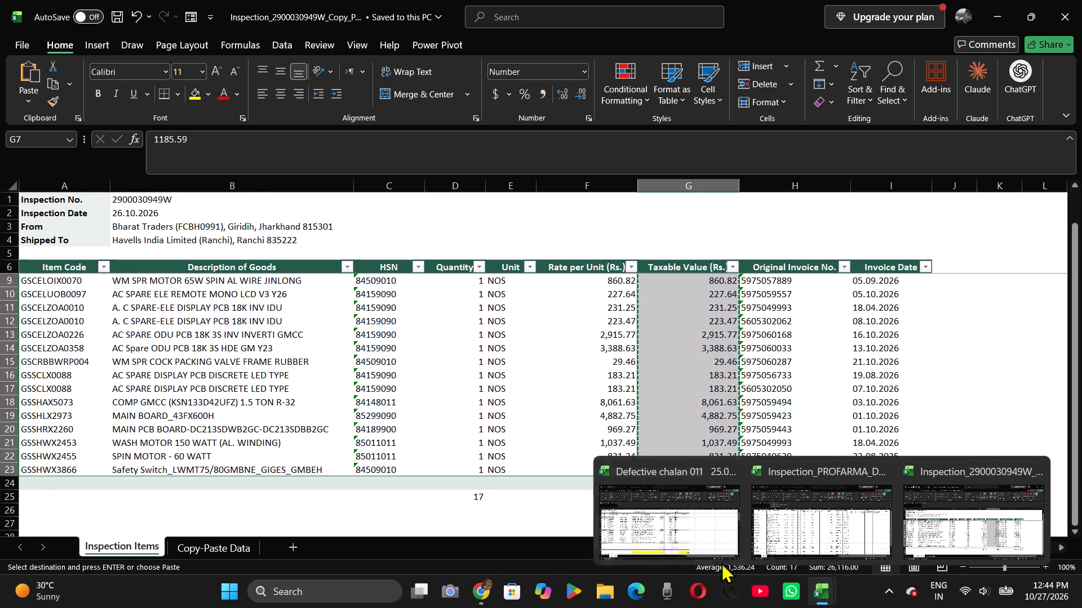
{"action": "left_click", "coordinate": [716, 558]}
{"action": "key", "text": "ctrl+v"}
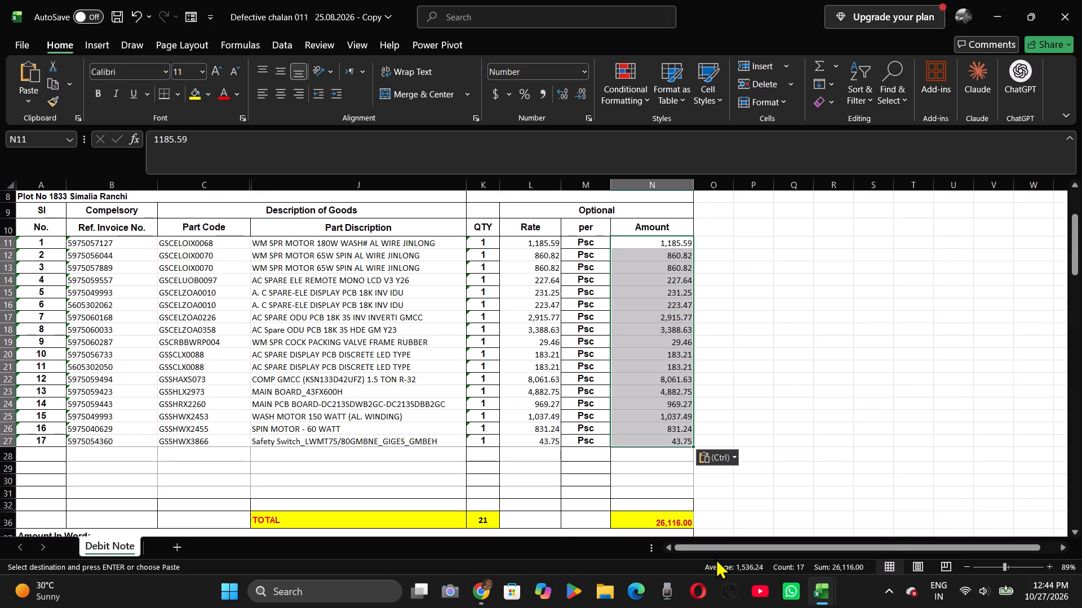
{"action": "left_click", "coordinate": [828, 424]}
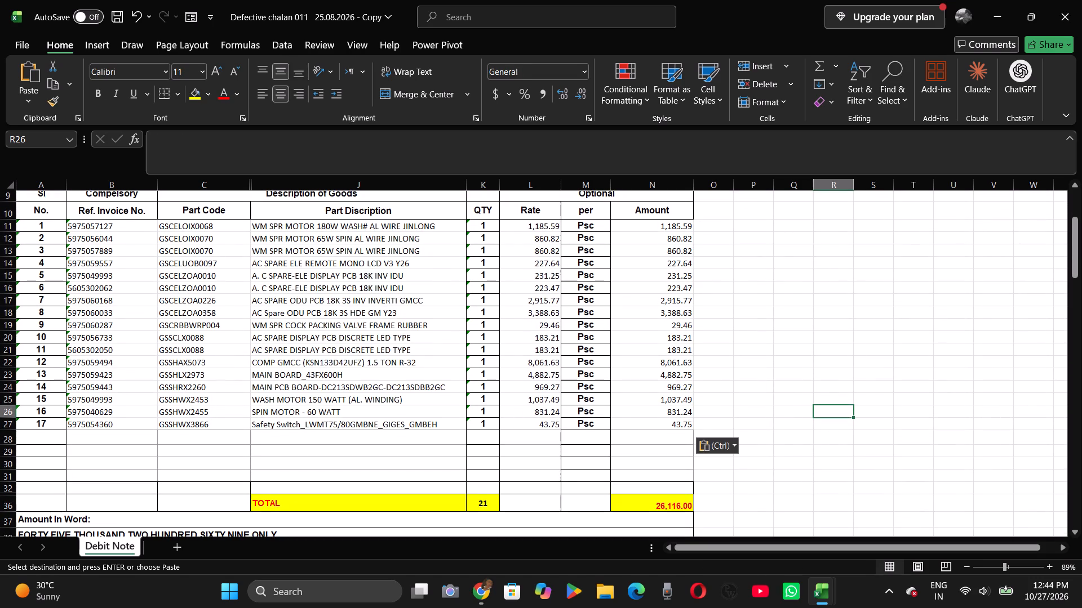
Delete the five empty rows between item 17 and the TOTAL row on the Debit Note sheet.
{"action": "scroll", "coordinate": [328, 477], "scroll_direction": "down", "scroll_amount": 1}
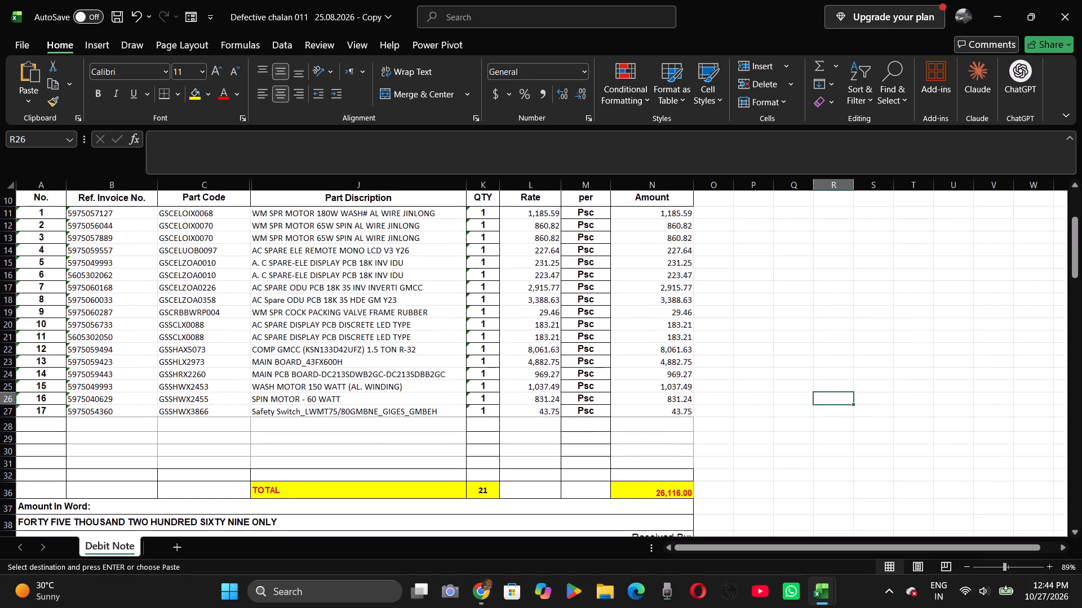
{"action": "scroll", "coordinate": [328, 477], "scroll_direction": "down", "scroll_amount": 1}
{"action": "left_click", "coordinate": [5, 429]}
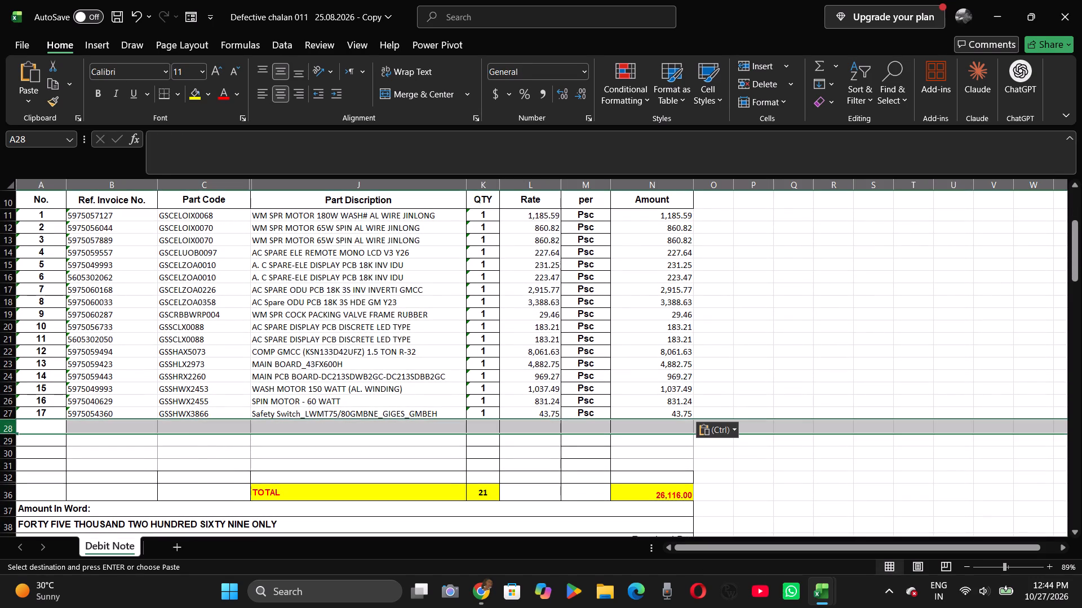
{"action": "right_click", "coordinate": [5, 429]}
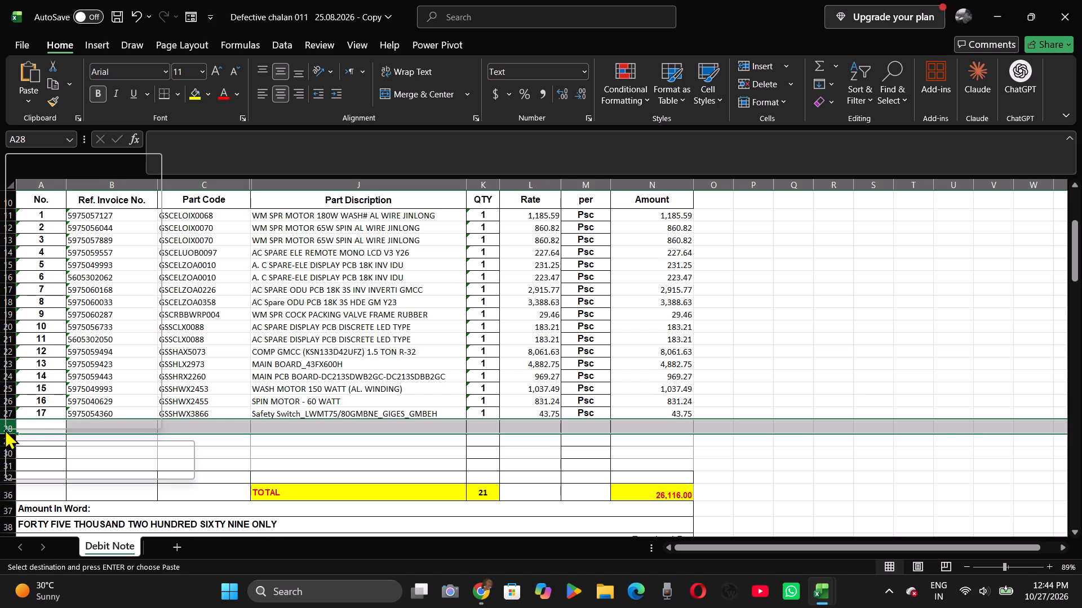
{"action": "left_click", "coordinate": [81, 309]}
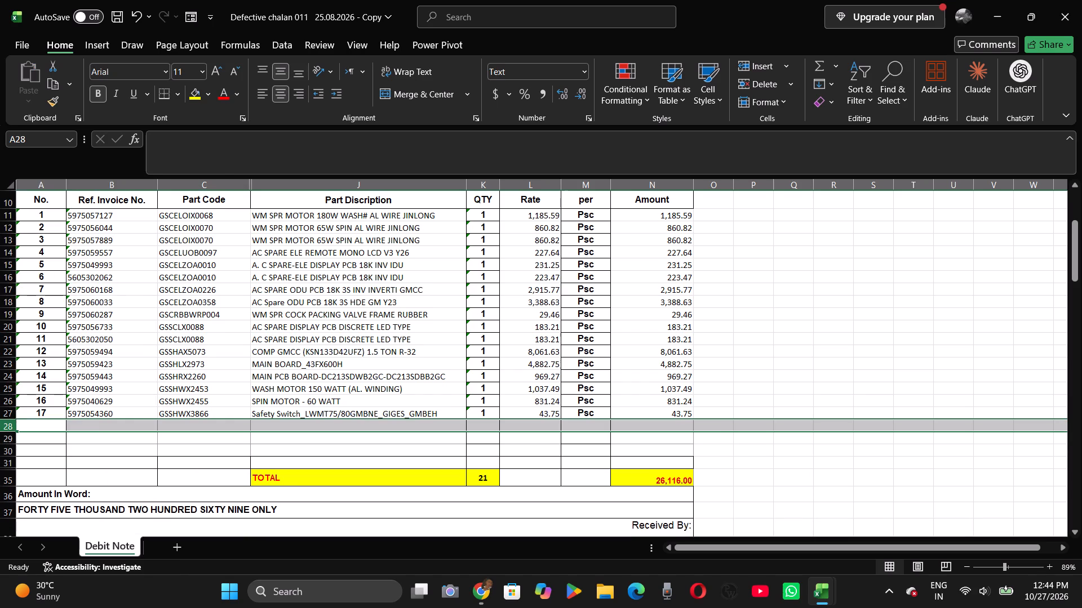
{"action": "right_click", "coordinate": [10, 429]}
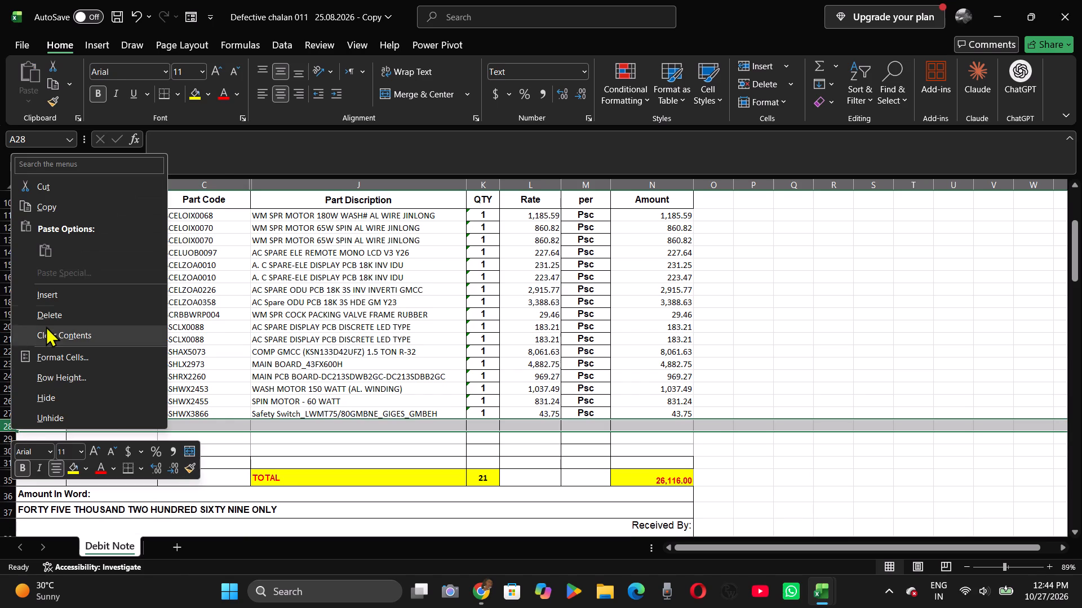
{"action": "left_click", "coordinate": [42, 310]}
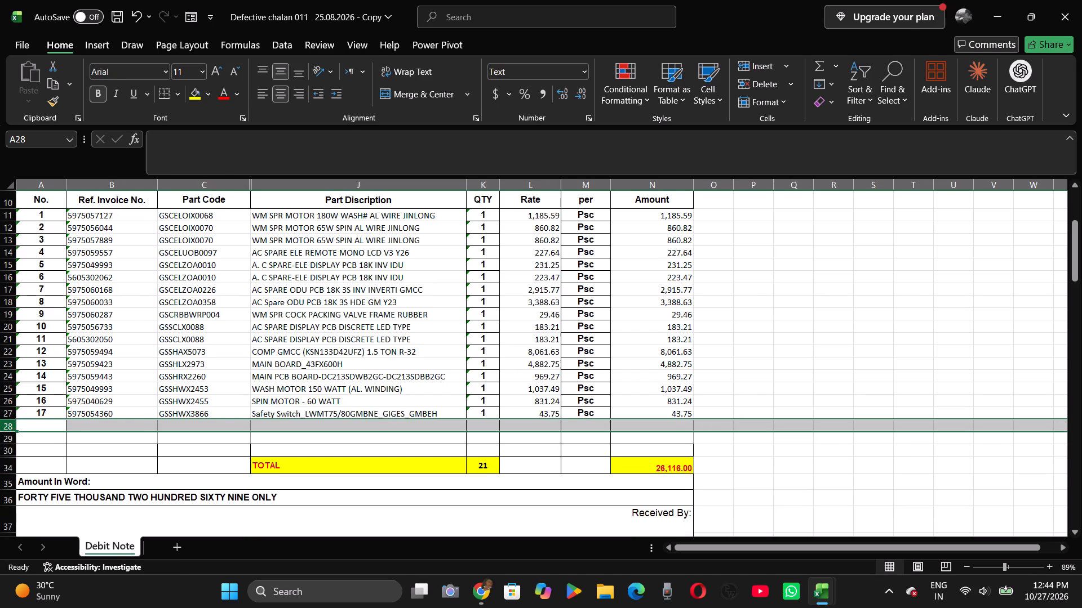
{"action": "left_click", "coordinate": [11, 424]}
{"action": "right_click", "coordinate": [11, 424]}
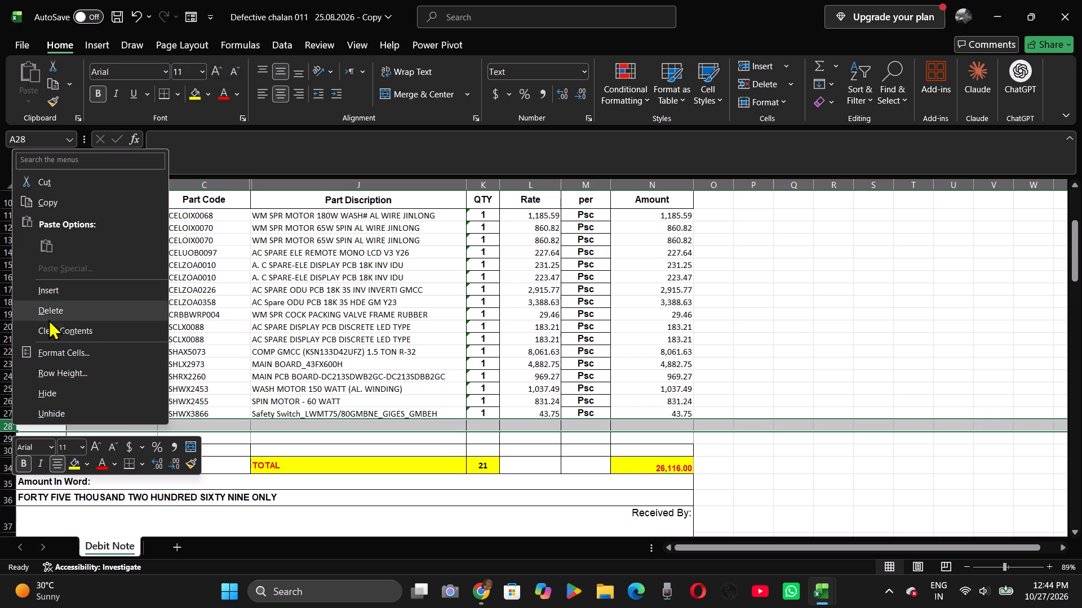
{"action": "left_click", "coordinate": [43, 305]}
{"action": "left_click", "coordinate": [14, 433]}
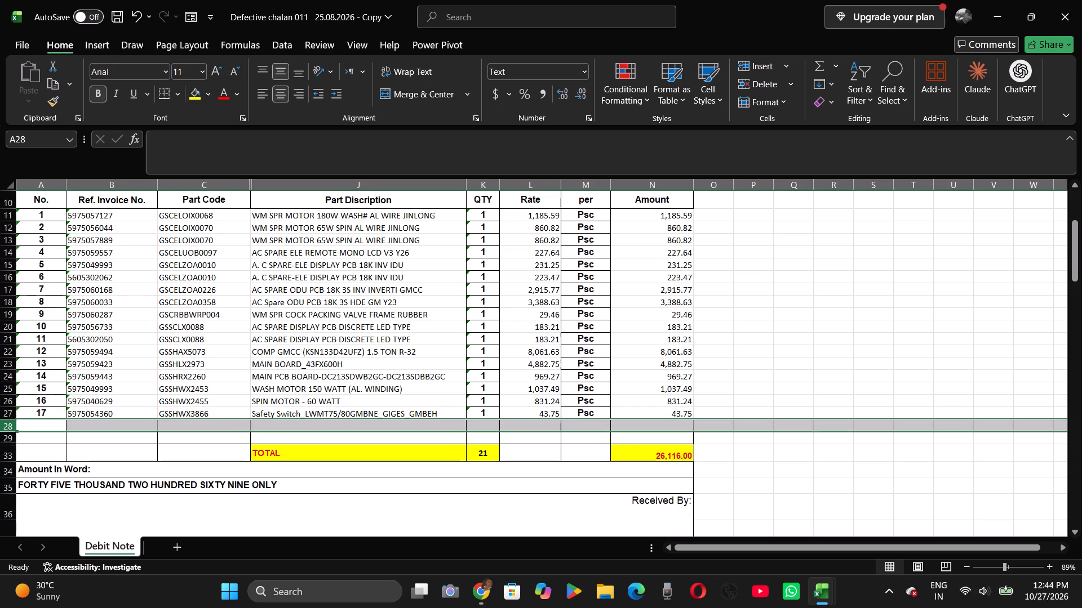
{"action": "right_click", "coordinate": [9, 428]}
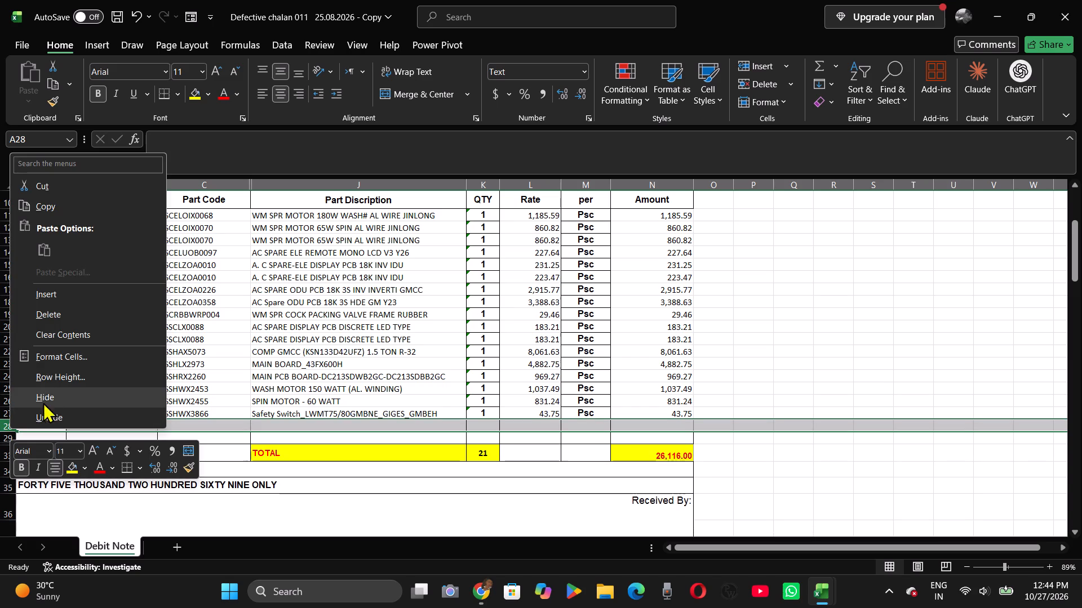
{"action": "left_click", "coordinate": [42, 312]}
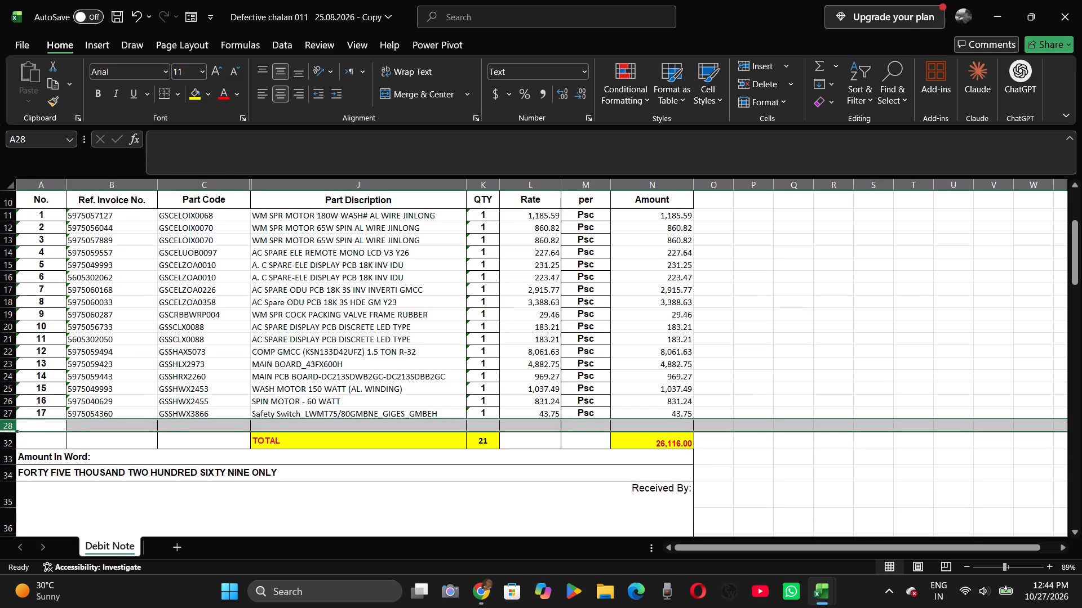
{"action": "right_click", "coordinate": [16, 423]}
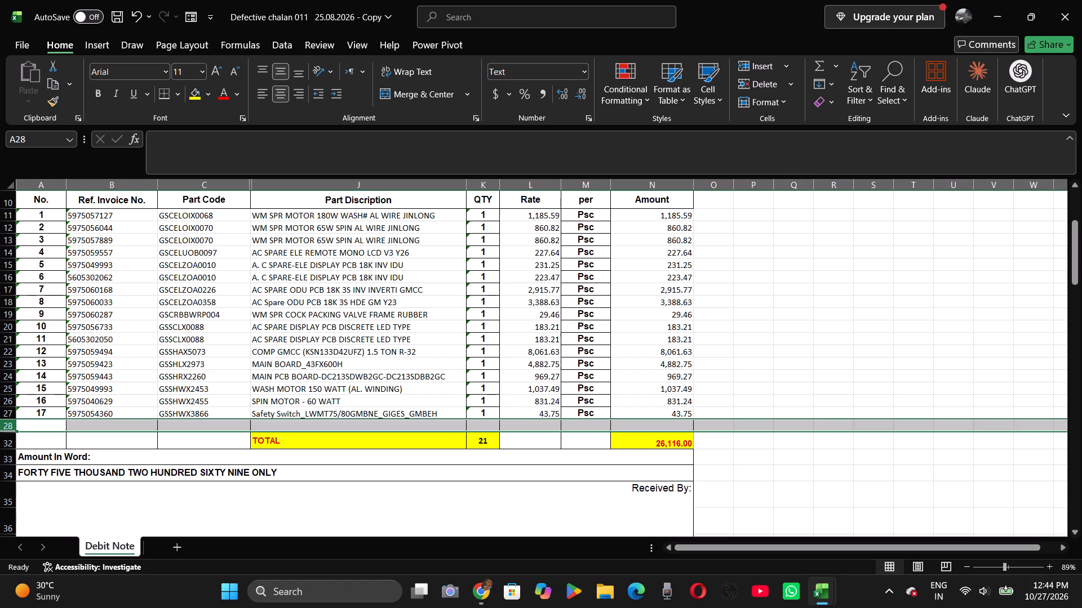
{"action": "right_click", "coordinate": [12, 424]}
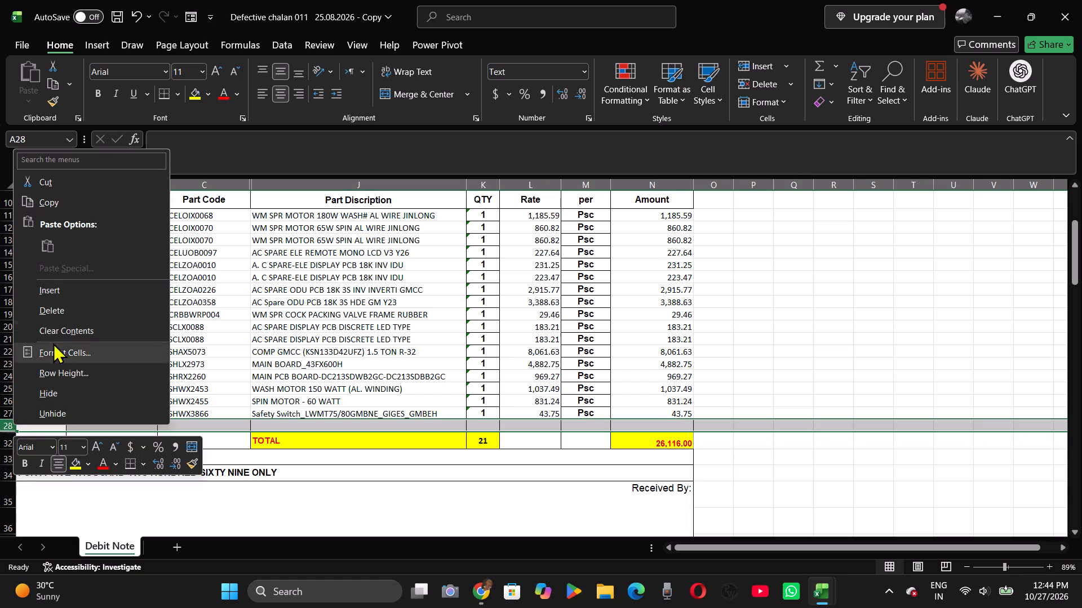
{"action": "left_click", "coordinate": [46, 313]}
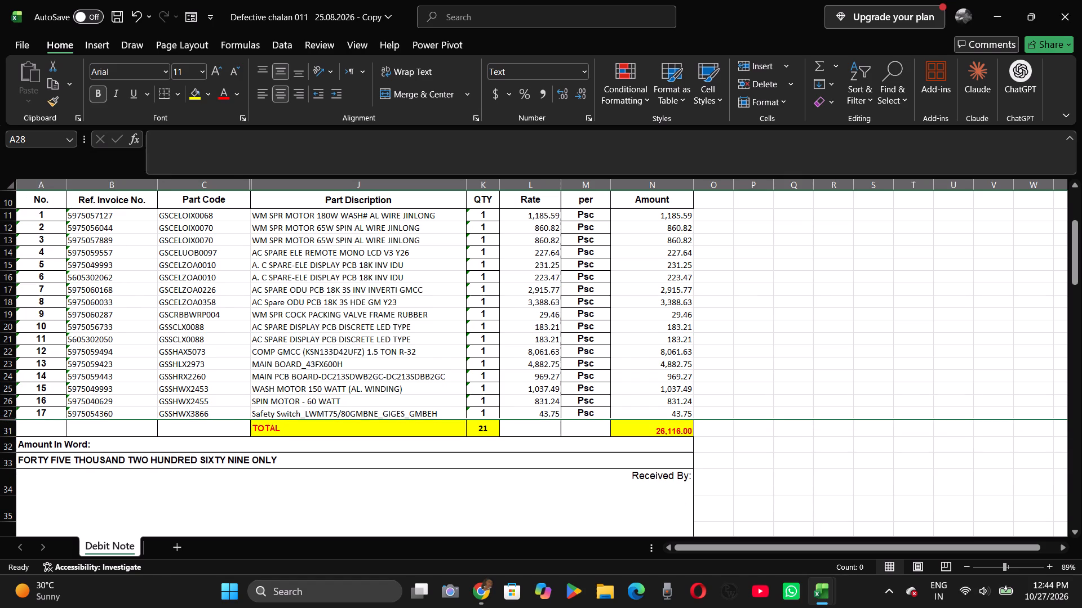
Set the QTY value in the TOTAL row to 17.
{"action": "left_click", "coordinate": [490, 435]}
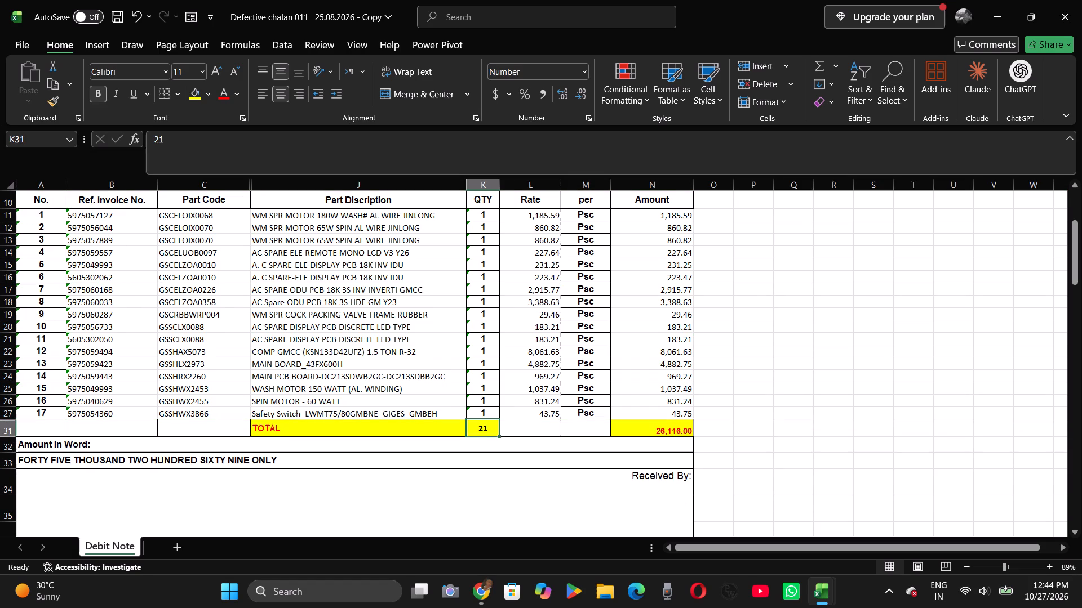
{"action": "double_click", "coordinate": [489, 428]}
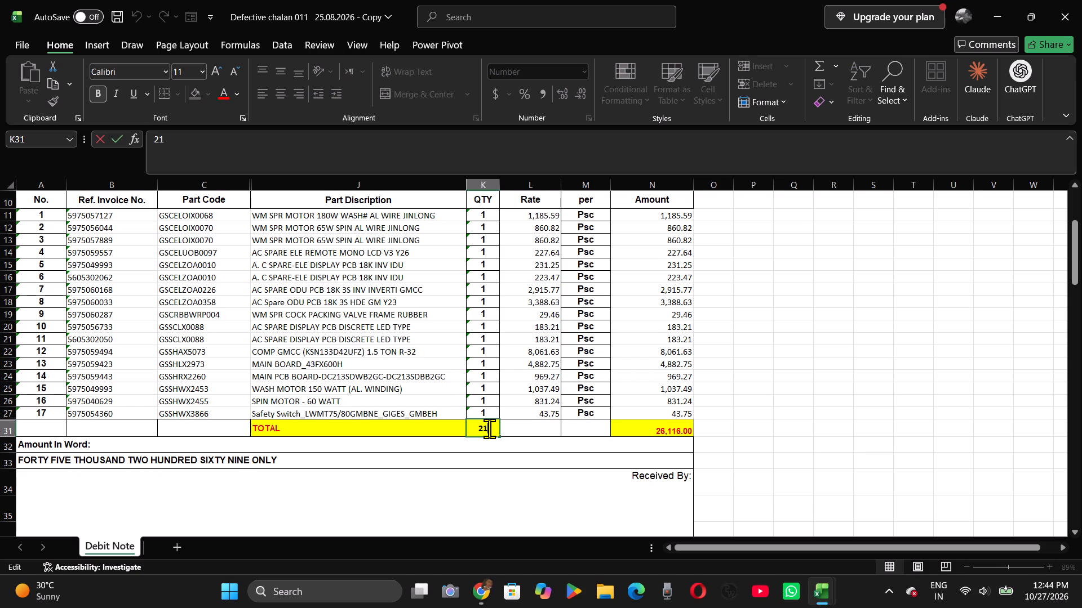
{"action": "key", "text": "BackSpace"}
{"action": "key", "text": "BackSpace"}
{"action": "type", "text": "17"}
{"action": "left_click", "coordinate": [515, 479]}
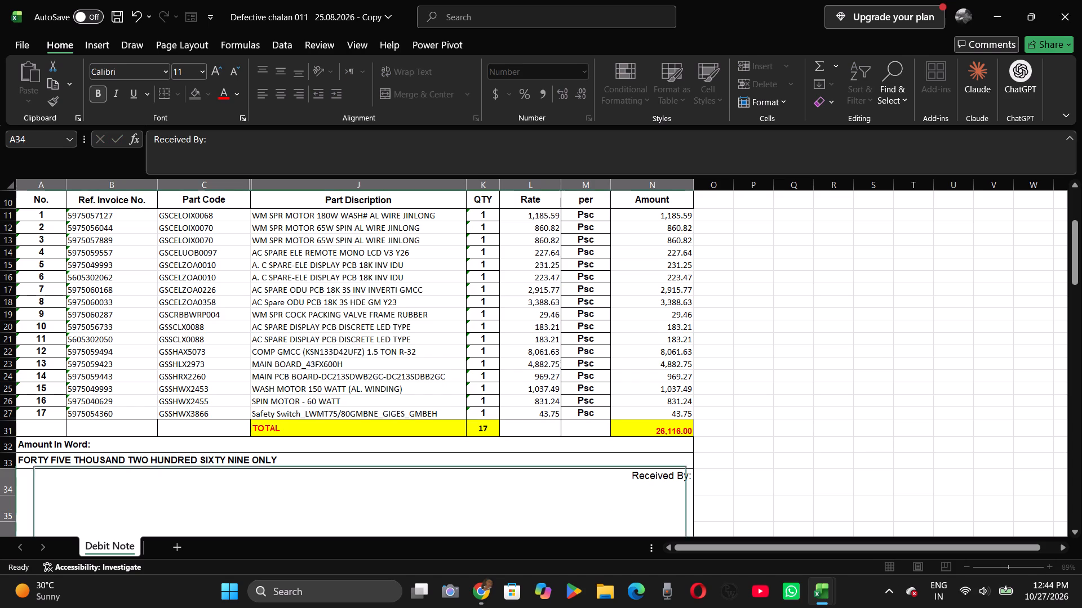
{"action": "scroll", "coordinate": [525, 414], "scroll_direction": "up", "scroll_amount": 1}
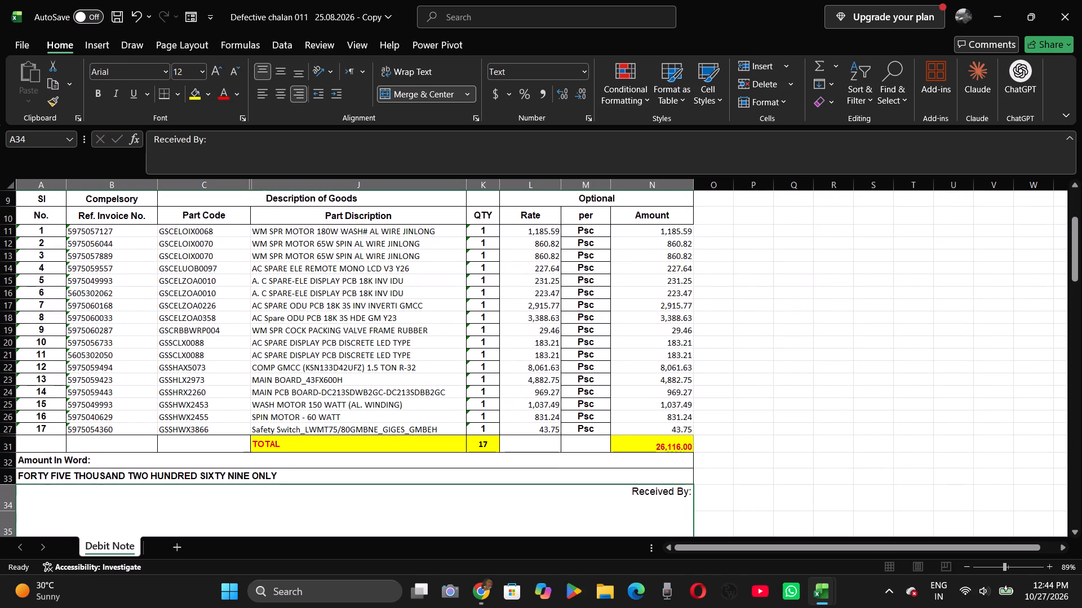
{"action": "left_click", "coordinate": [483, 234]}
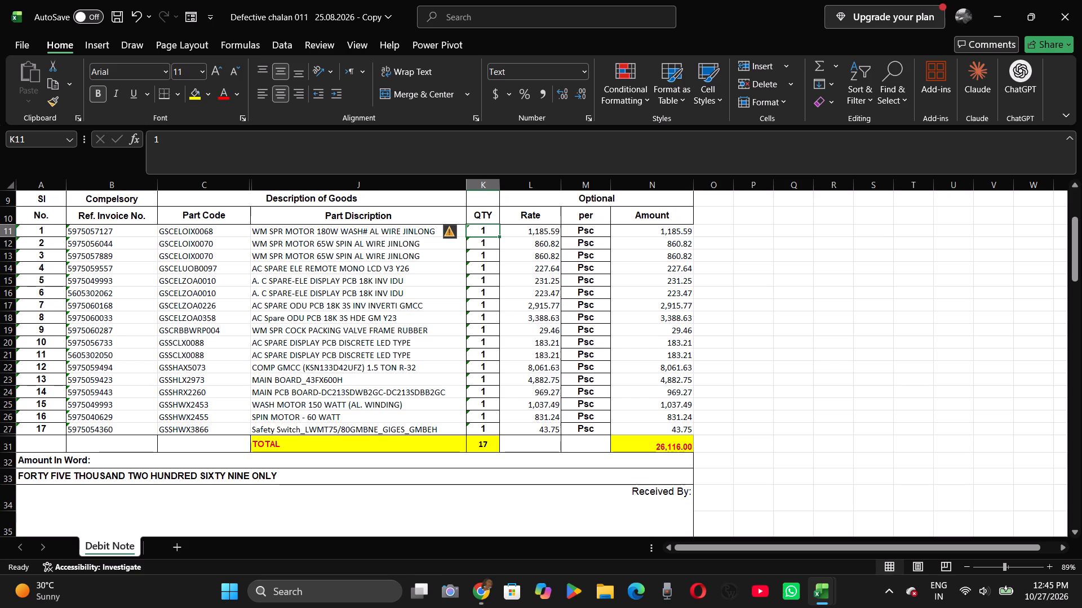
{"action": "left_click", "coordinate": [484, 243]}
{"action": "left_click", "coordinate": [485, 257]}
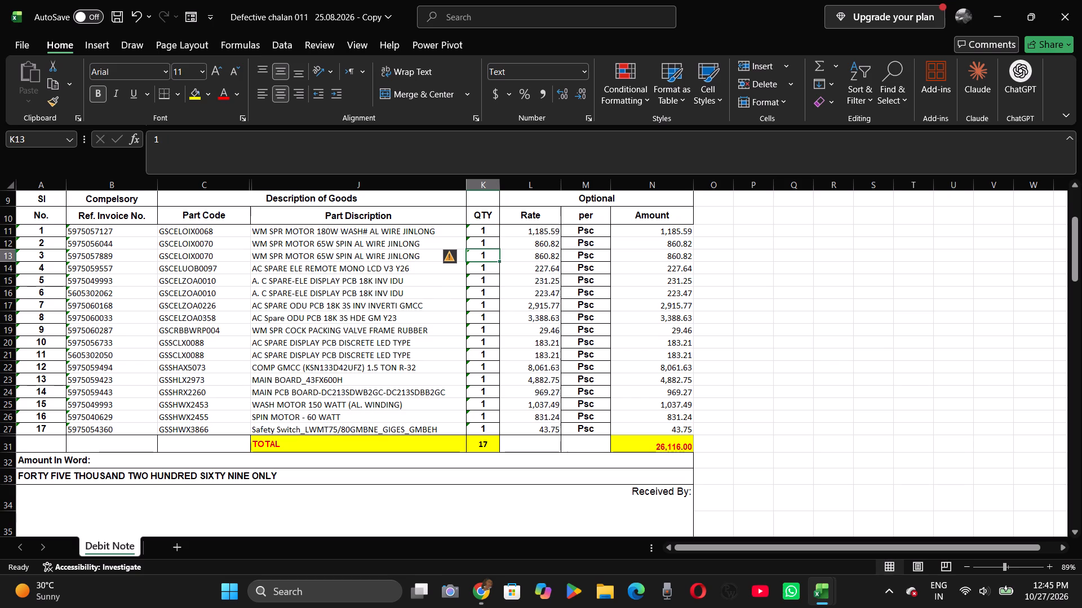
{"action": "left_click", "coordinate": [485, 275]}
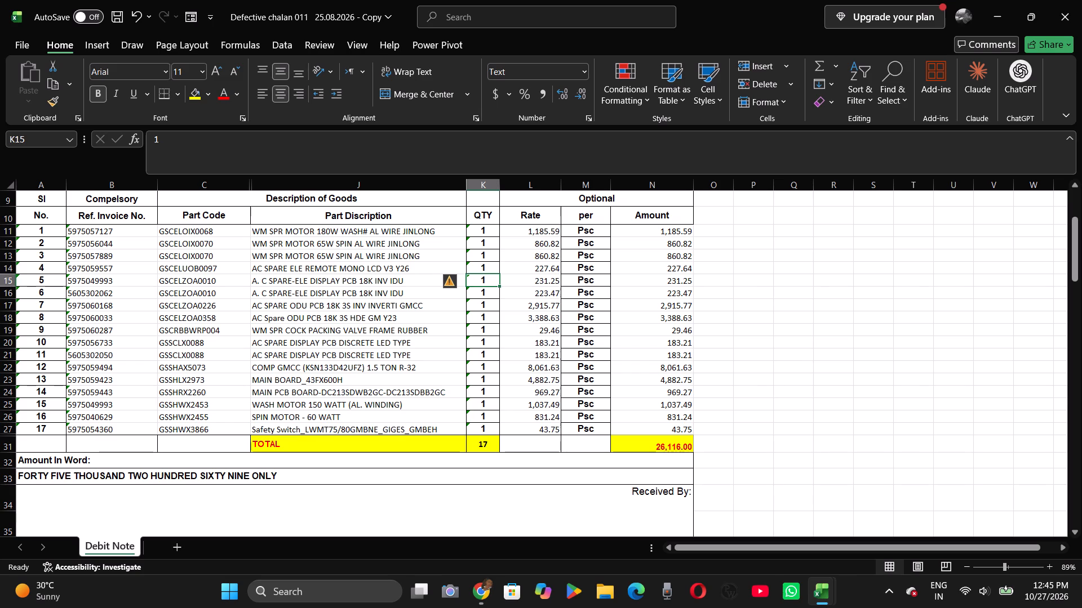
Re-enter the TOTAL row's Amount formula as a SUM of N11:N27, covering items 1 to 17.
{"action": "triple_click", "coordinate": [657, 444]}
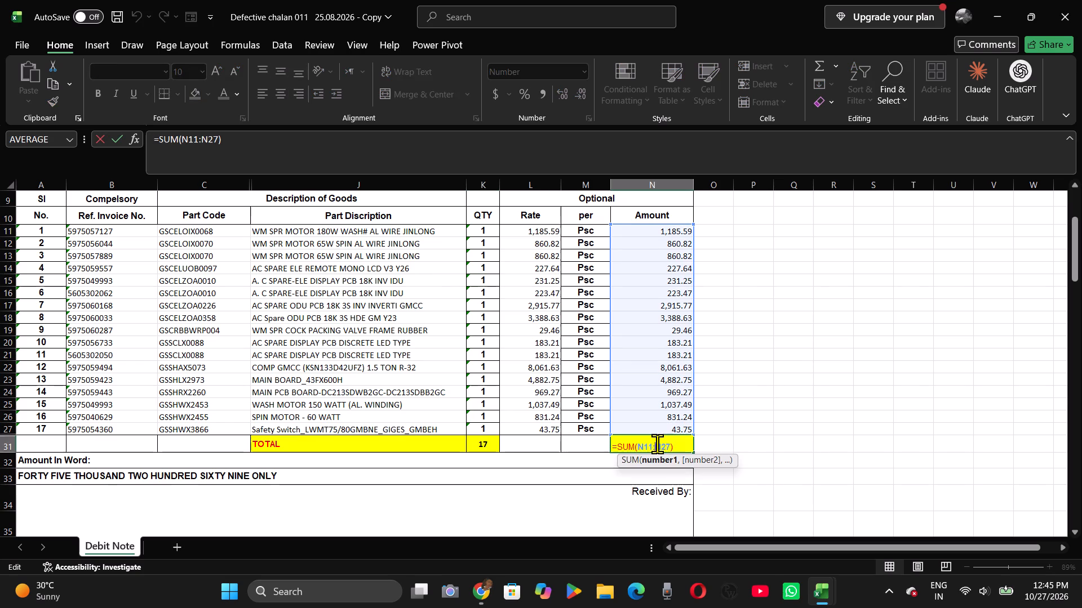
{"action": "left_click", "coordinate": [676, 444]}
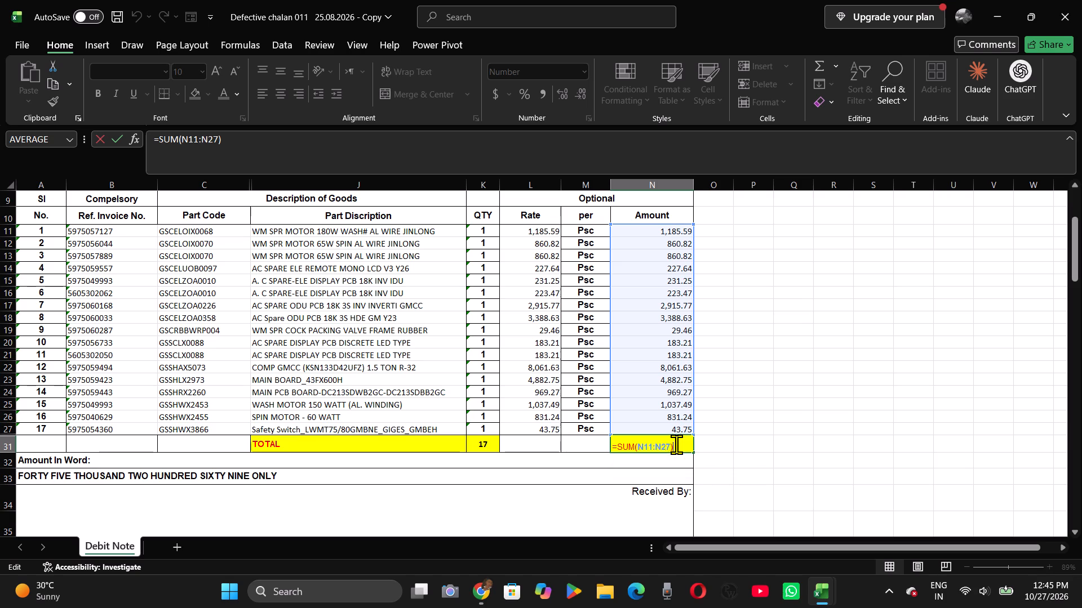
{"action": "key", "text": "BackSpace"}
{"action": "key", "text": "BackSpace"}
{"action": "key", "text": "BackSpace"}
{"action": "key", "text": "BackSpace"}
{"action": "key", "text": "BackSpace"}
{"action": "key", "text": "BackSpace"}
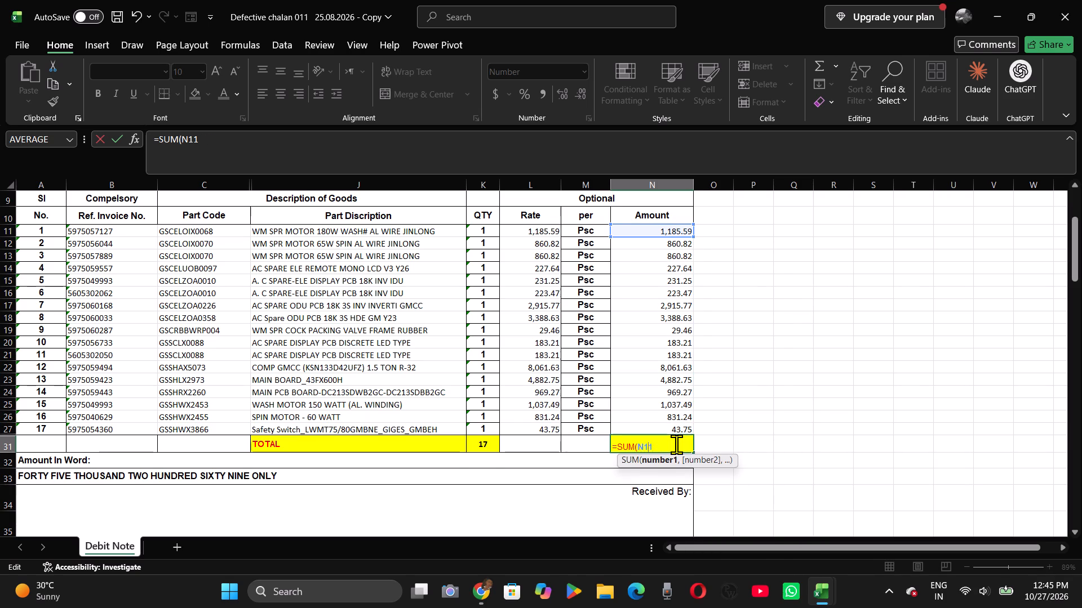
{"action": "key", "text": "BackSpace"}
{"action": "key", "text": "BackSpace"}
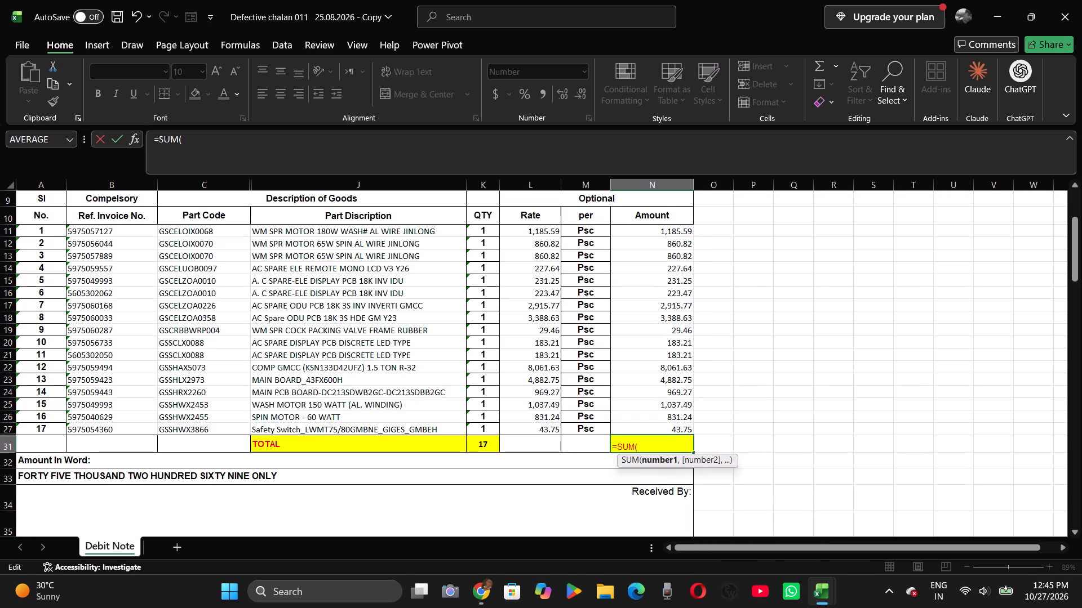
{"action": "left_click", "coordinate": [648, 228]}
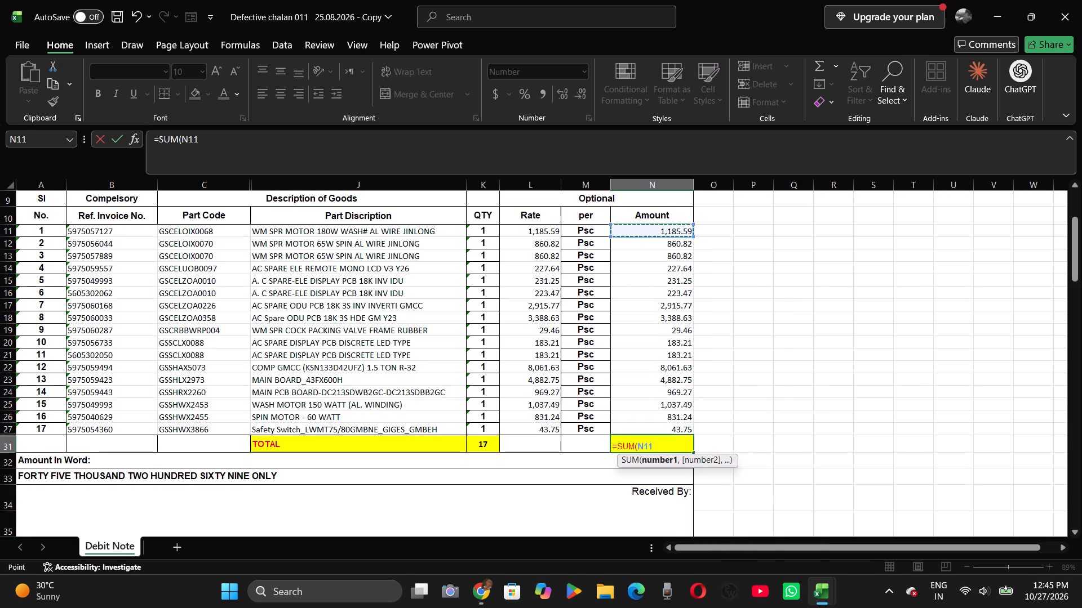
{"action": "left_click_drag", "start_coordinate": [662, 234], "coordinate": [677, 370]}
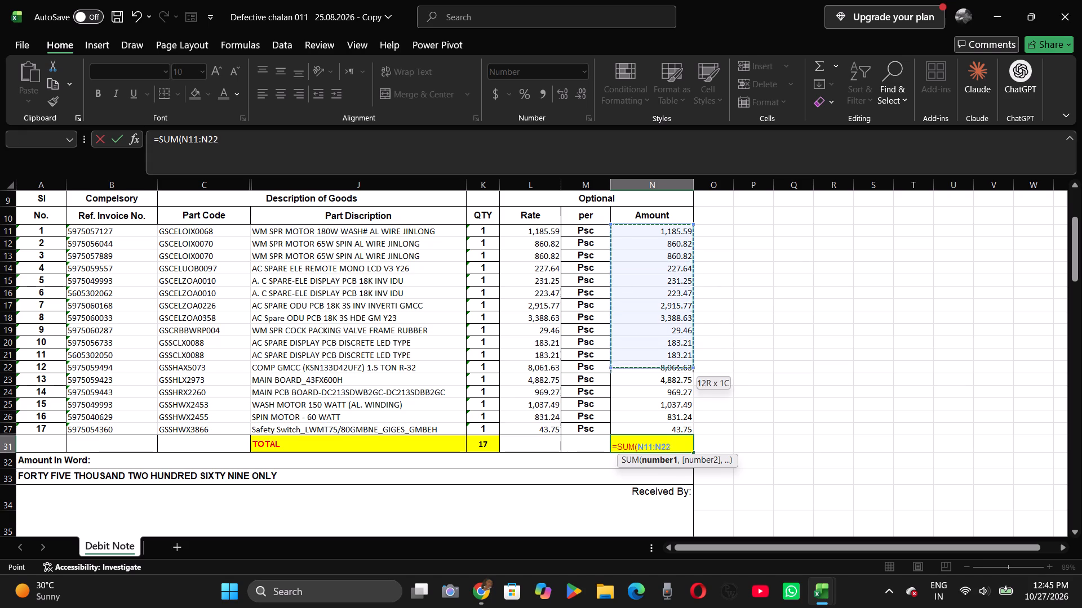
{"action": "left_click_drag", "start_coordinate": [677, 370], "coordinate": [679, 424]}
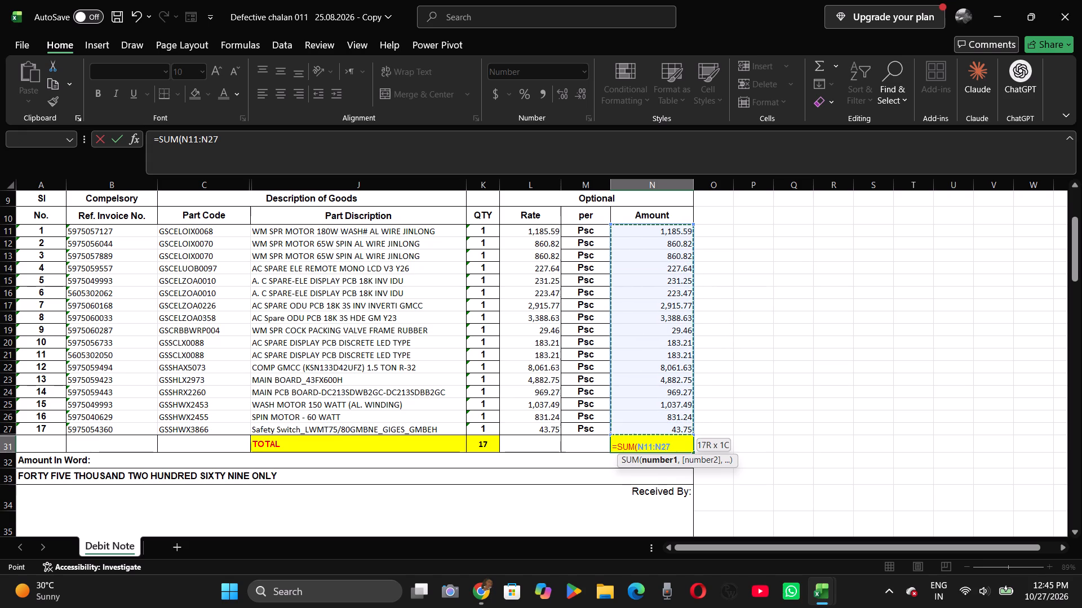
{"action": "left_click_drag", "start_coordinate": [679, 424], "coordinate": [679, 423]}
{"action": "key", "text": "Return"}
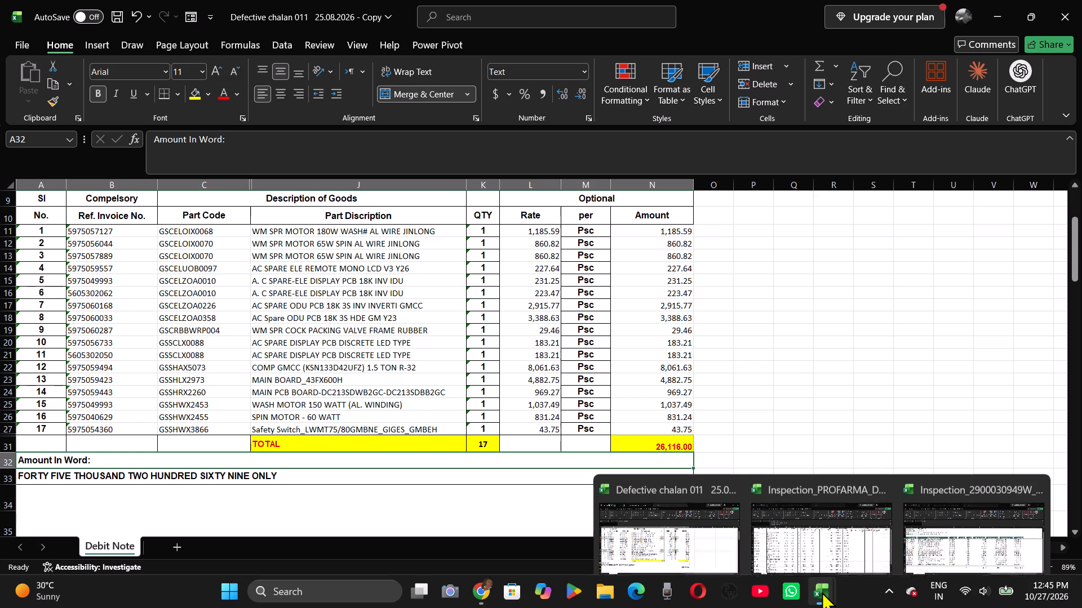
Check the Taxable Value column in the Inspection Items sheet against the Debit Note's totals and amount in words.
{"action": "left_click", "coordinate": [956, 553]}
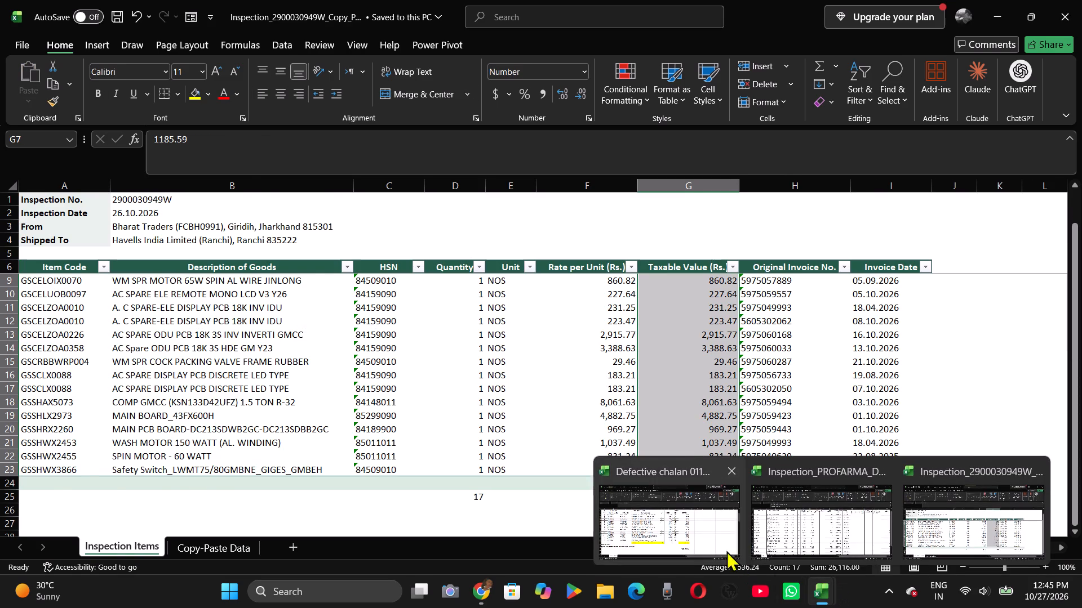
{"action": "left_click", "coordinate": [697, 542]}
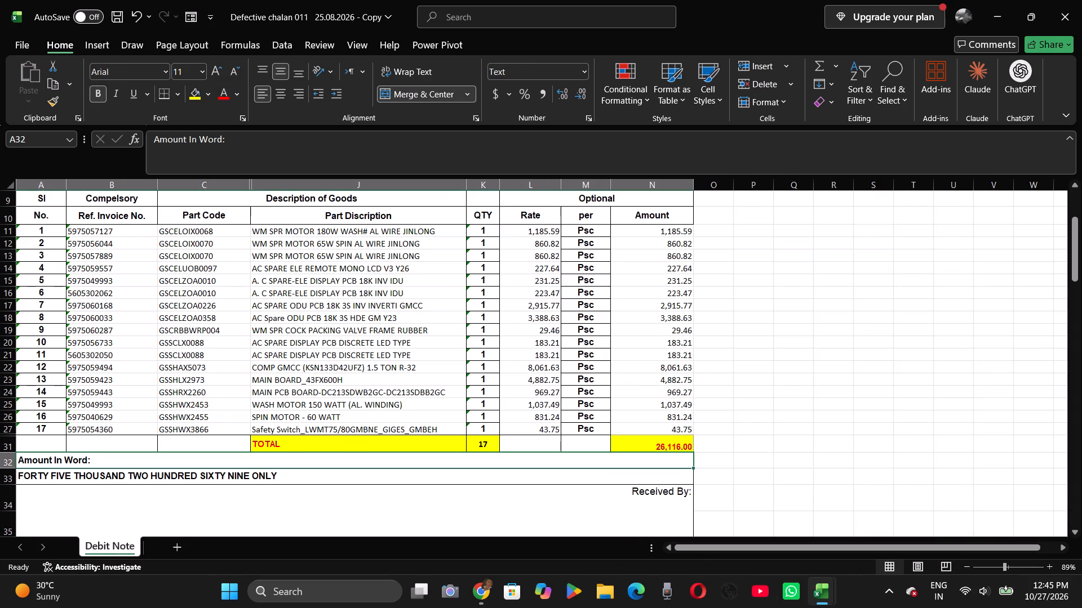
{"action": "left_click", "coordinate": [300, 480]}
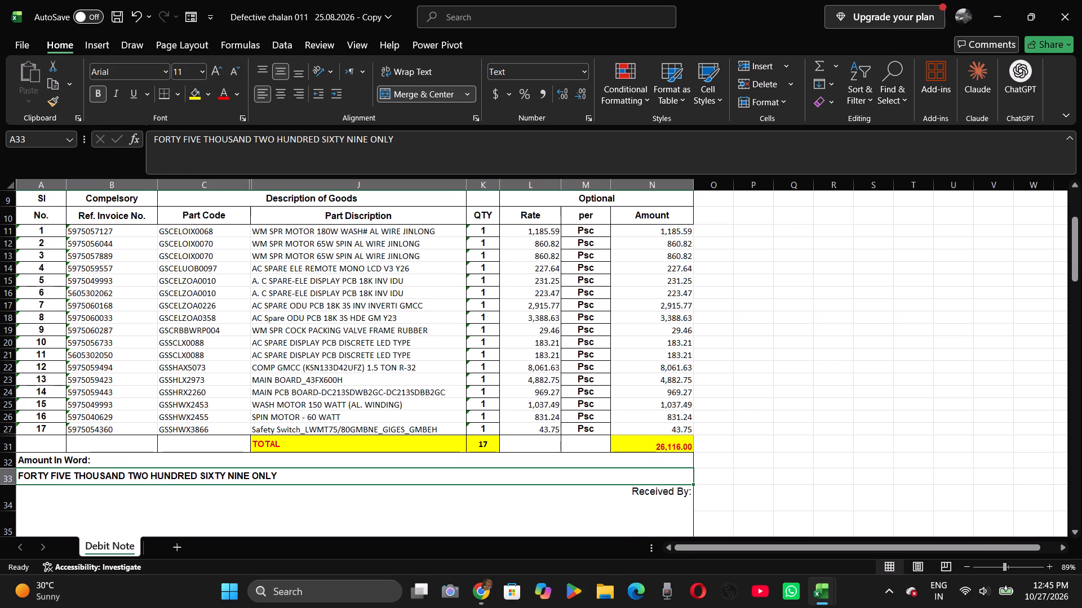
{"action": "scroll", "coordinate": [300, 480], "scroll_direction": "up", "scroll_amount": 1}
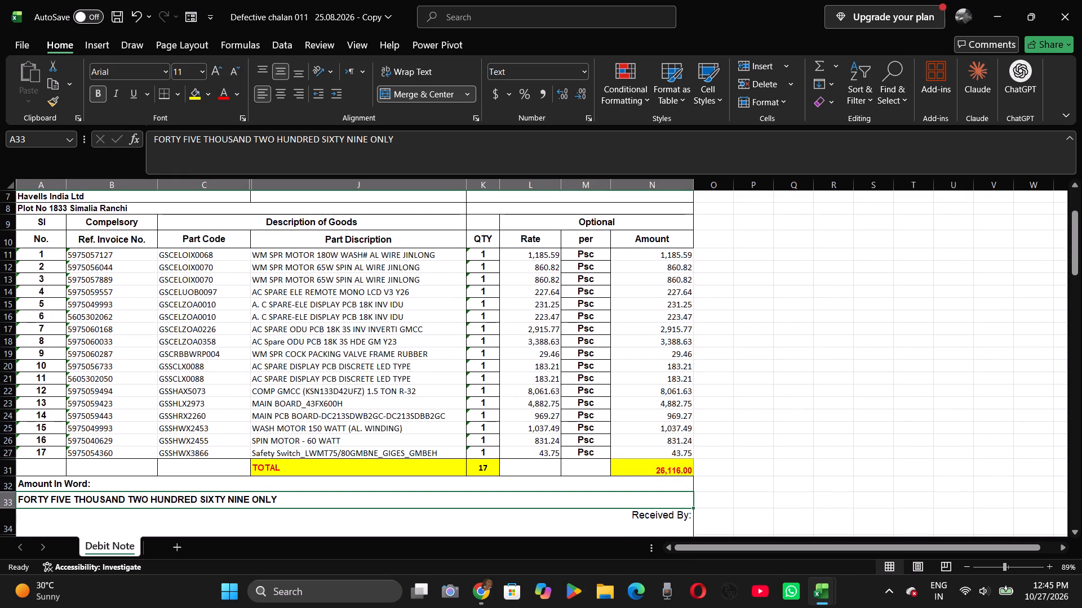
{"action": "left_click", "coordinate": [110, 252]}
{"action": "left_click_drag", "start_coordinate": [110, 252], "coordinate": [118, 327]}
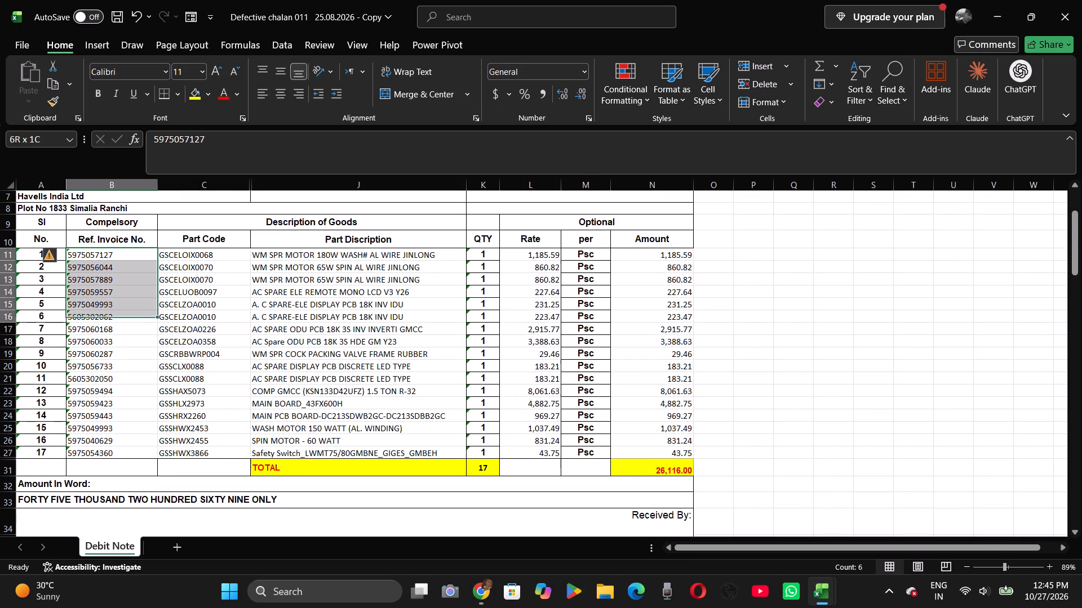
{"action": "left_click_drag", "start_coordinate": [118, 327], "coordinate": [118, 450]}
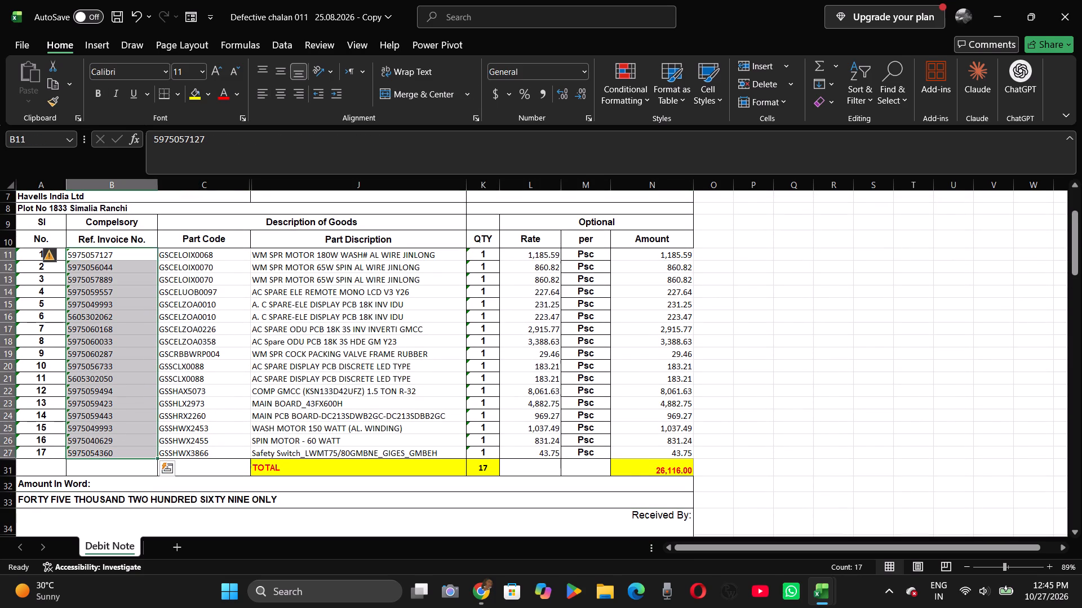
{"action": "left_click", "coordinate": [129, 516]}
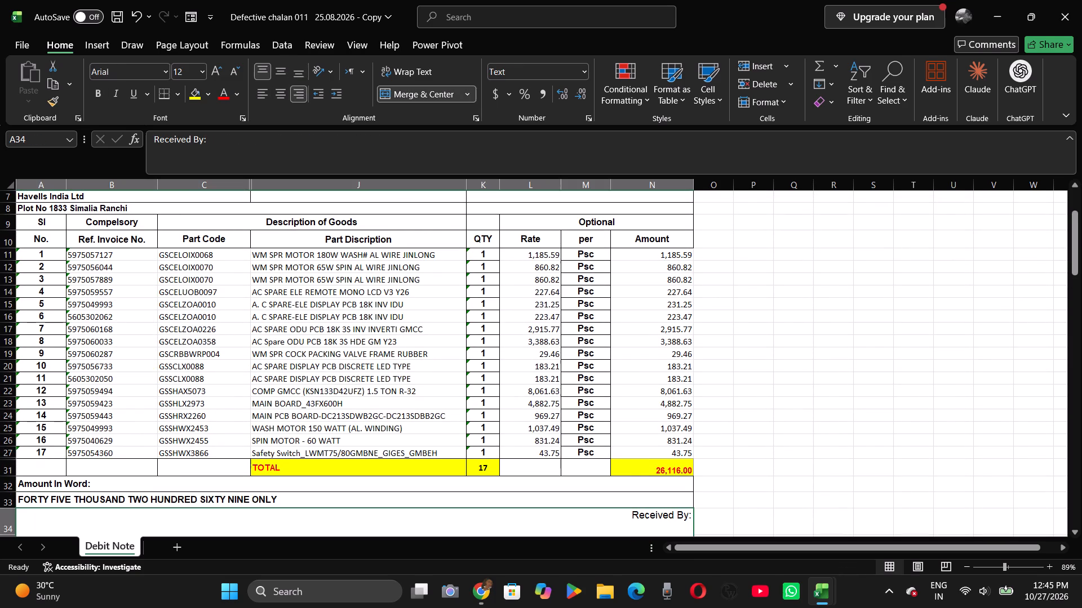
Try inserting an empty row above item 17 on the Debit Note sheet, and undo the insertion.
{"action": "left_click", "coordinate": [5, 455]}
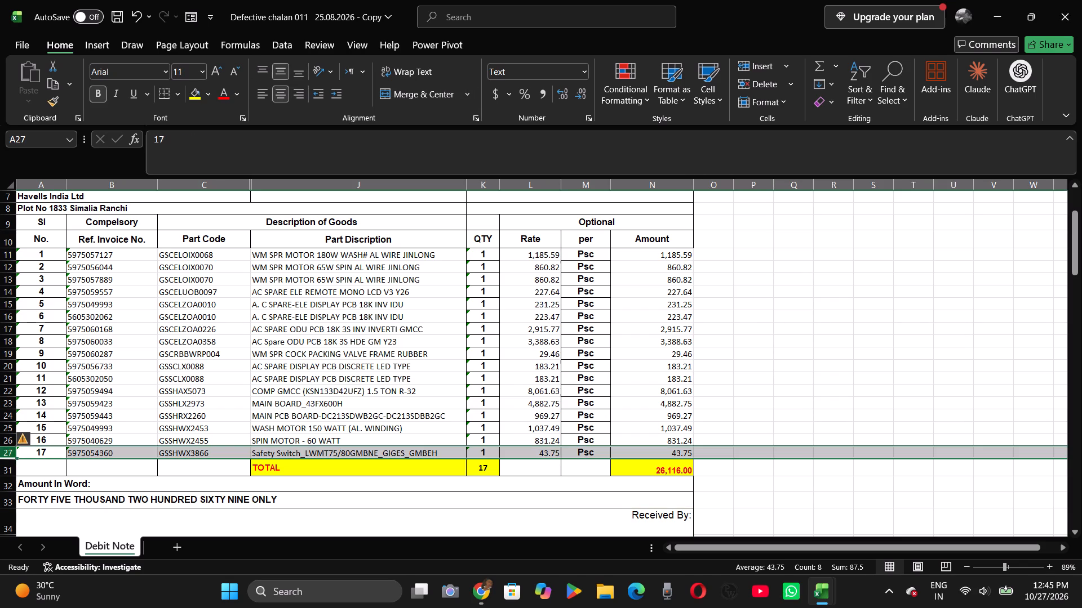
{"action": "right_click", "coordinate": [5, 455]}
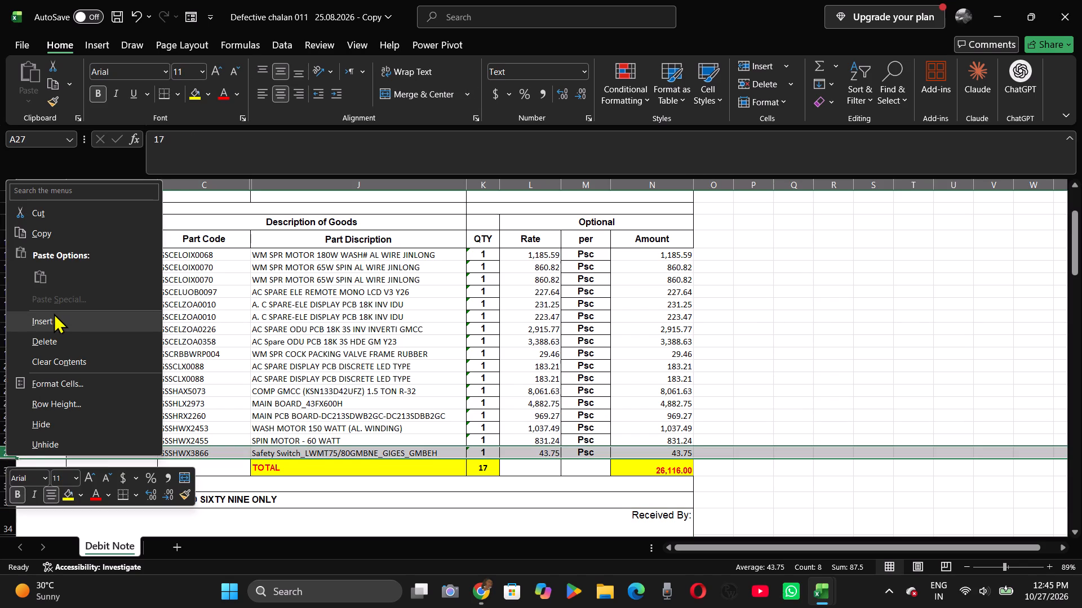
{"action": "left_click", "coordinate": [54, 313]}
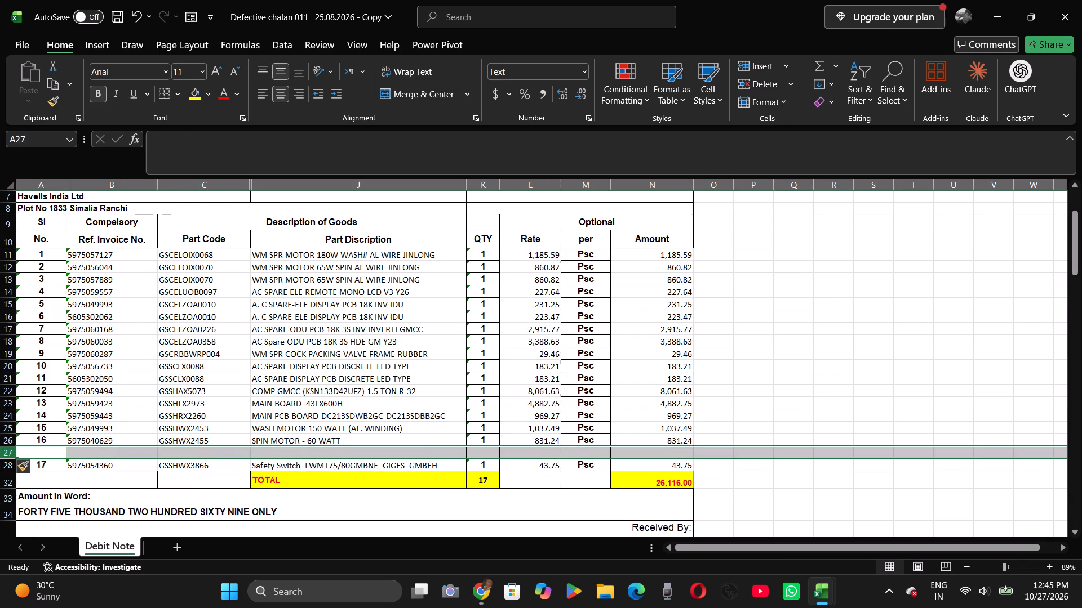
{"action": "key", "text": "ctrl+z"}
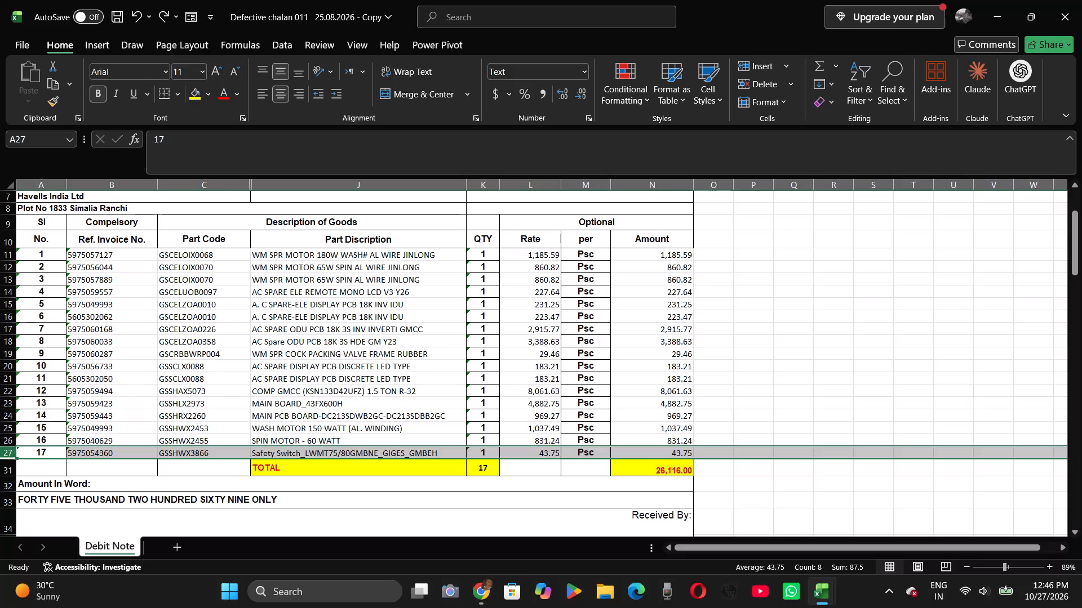
Make the Ref. Invoice No., Part Code and Part Discription entries bold for items 1 to 17.
{"action": "left_click", "coordinate": [113, 254]}
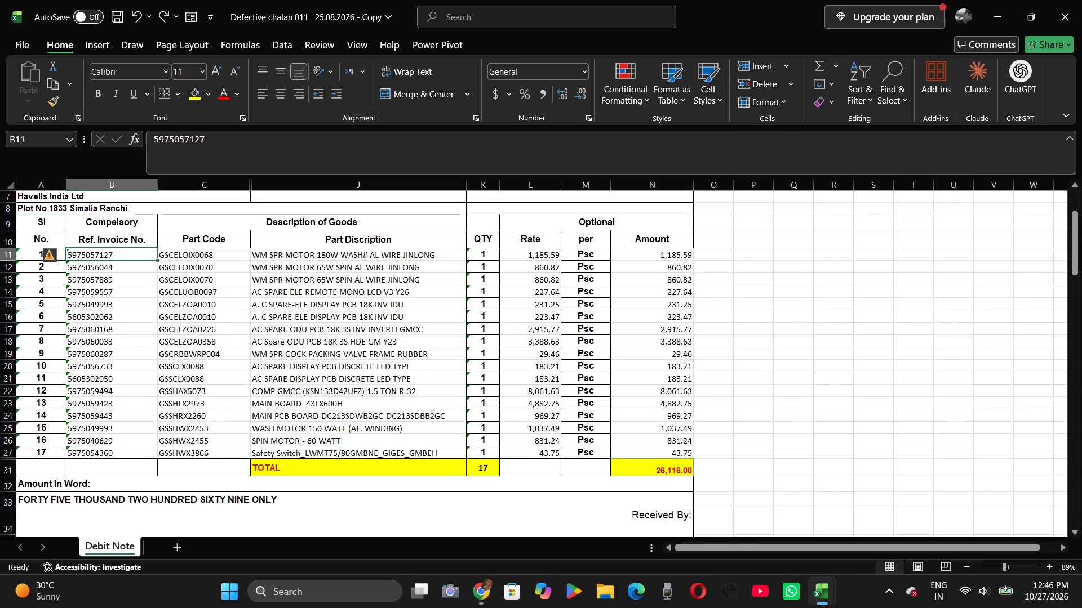
{"action": "left_click_drag", "start_coordinate": [113, 254], "coordinate": [120, 448]}
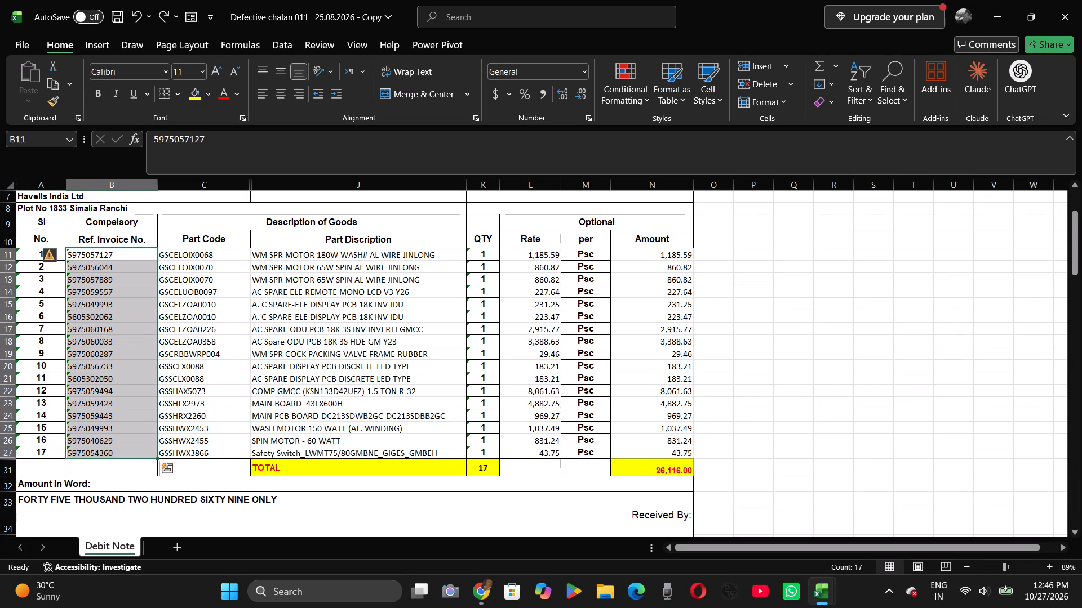
{"action": "left_click", "coordinate": [92, 85]}
{"action": "left_click", "coordinate": [92, 87]}
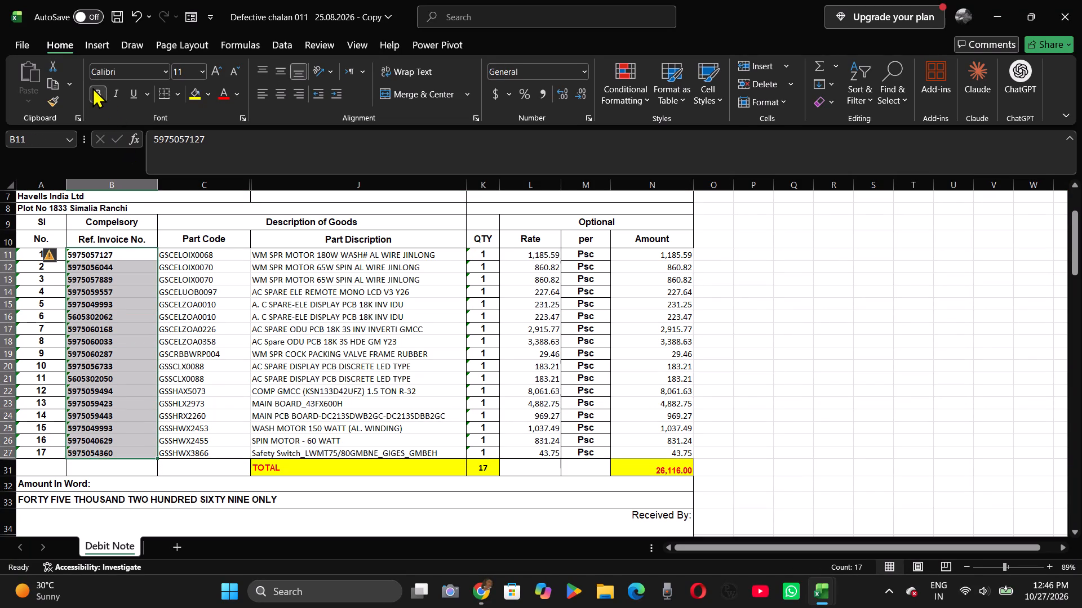
{"action": "left_click", "coordinate": [208, 260]}
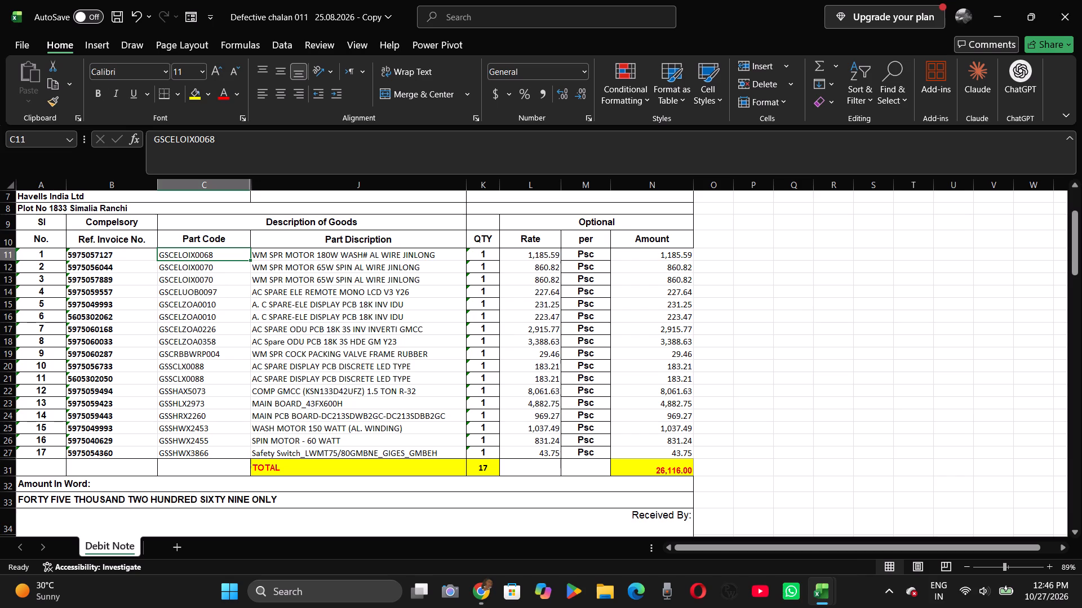
{"action": "left_click_drag", "start_coordinate": [209, 253], "coordinate": [210, 448]}
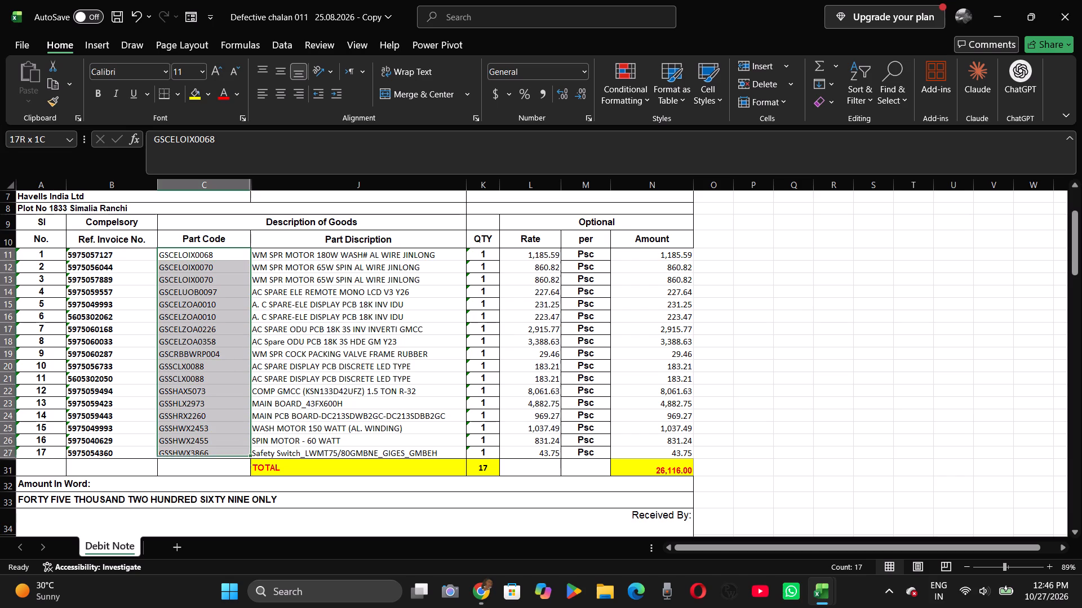
{"action": "left_click_drag", "start_coordinate": [210, 448], "coordinate": [211, 448]}
{"action": "left_click", "coordinate": [95, 91]}
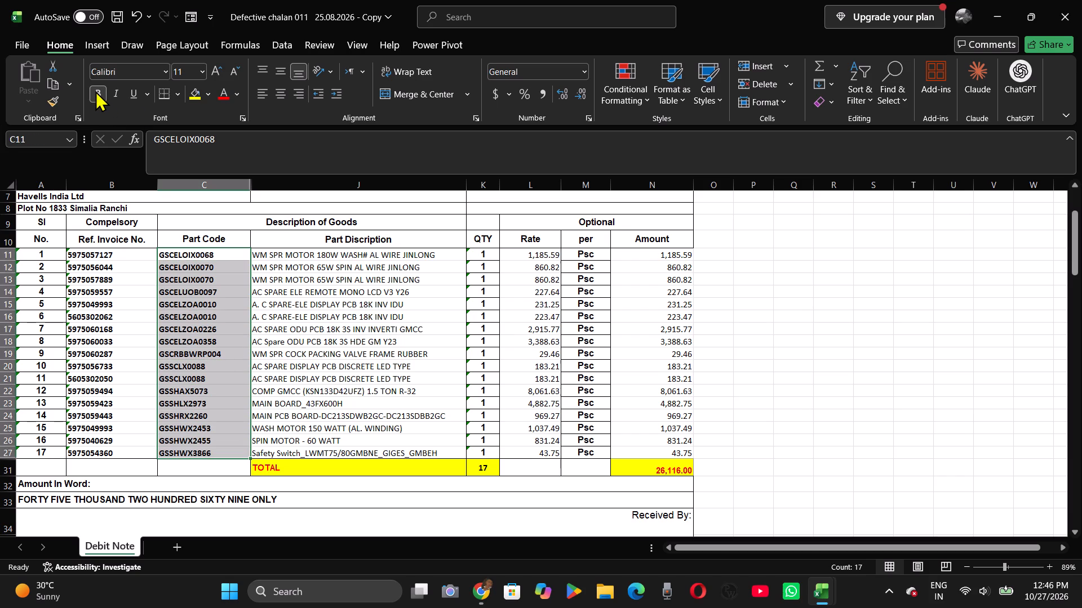
{"action": "left_click", "coordinate": [351, 261]}
{"action": "left_click", "coordinate": [360, 254]}
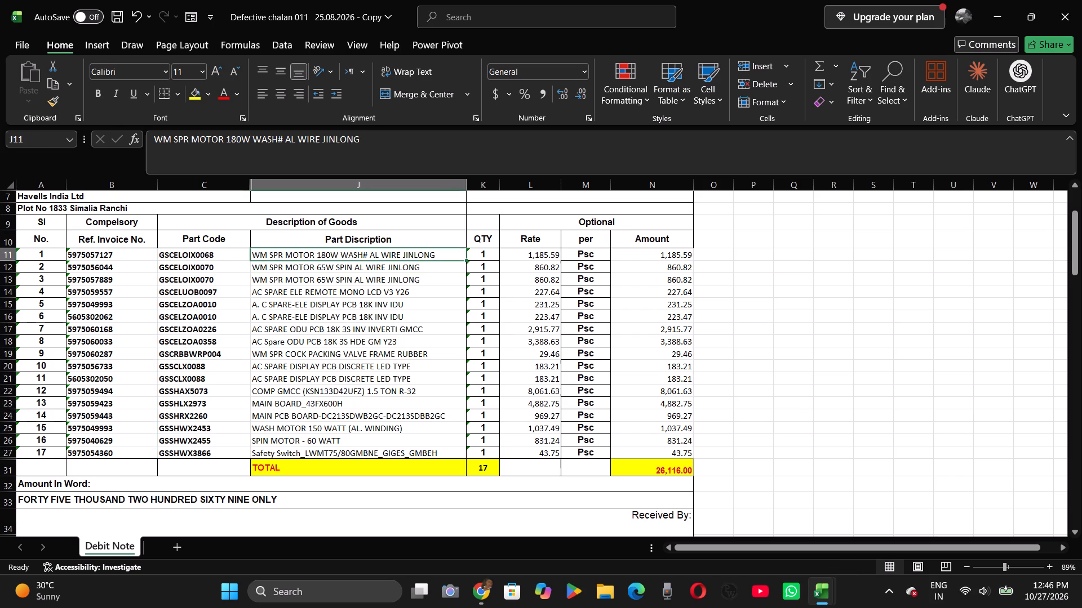
{"action": "left_click_drag", "start_coordinate": [360, 254], "coordinate": [370, 430]}
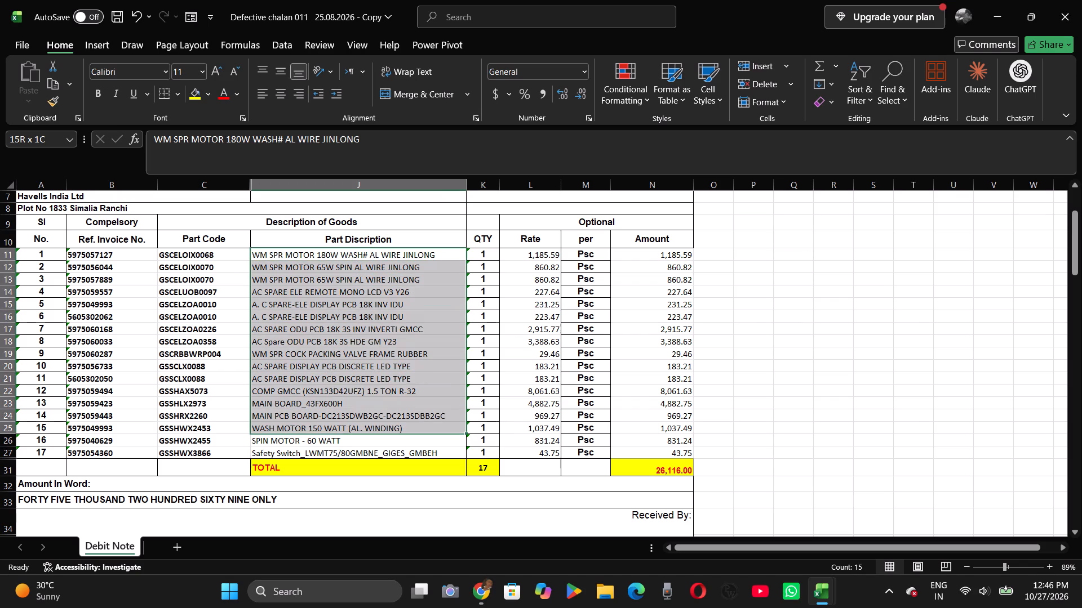
{"action": "left_click_drag", "start_coordinate": [370, 430], "coordinate": [369, 473]}
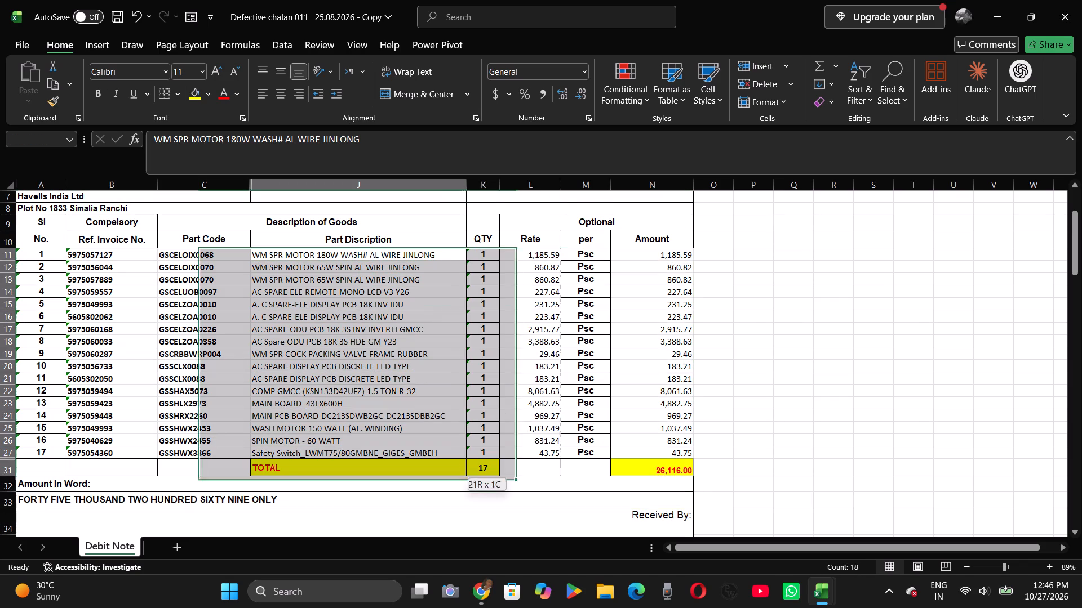
{"action": "left_click_drag", "start_coordinate": [369, 473], "coordinate": [366, 458]}
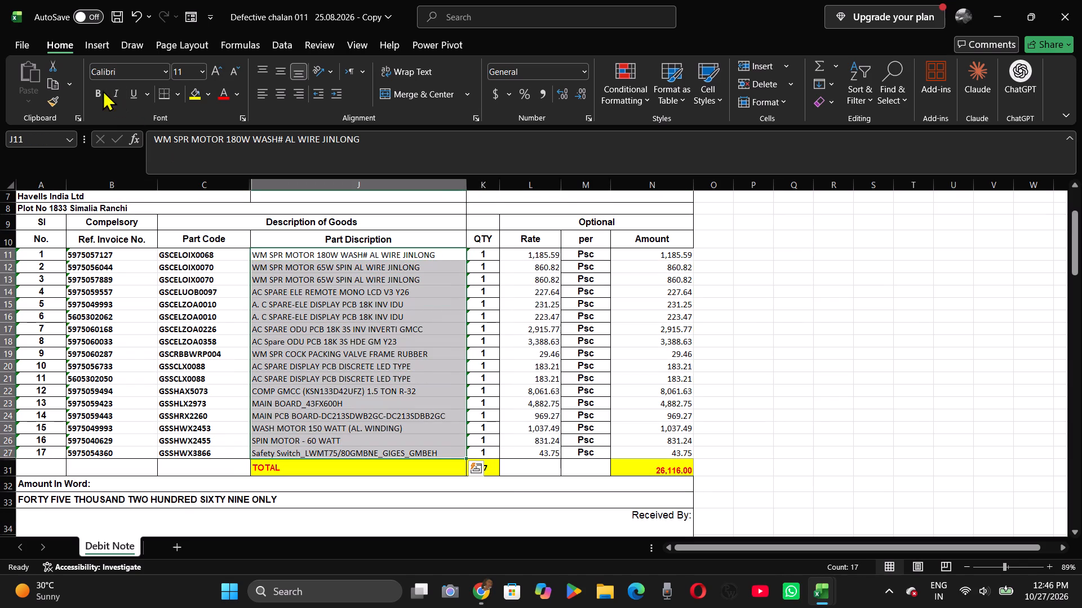
{"action": "left_click", "coordinate": [91, 86]}
{"action": "left_click", "coordinate": [909, 304]}
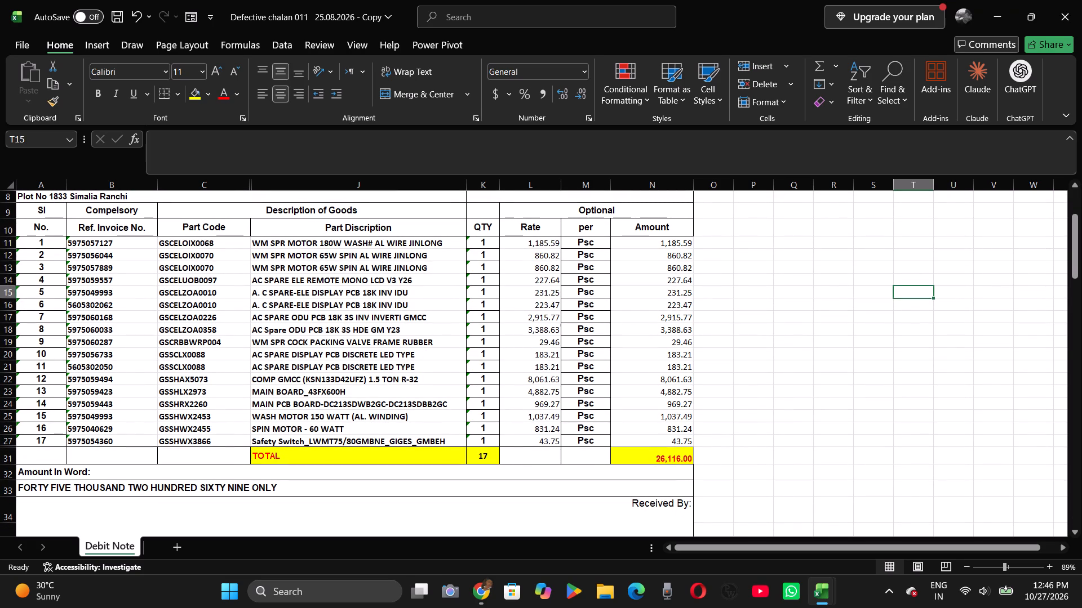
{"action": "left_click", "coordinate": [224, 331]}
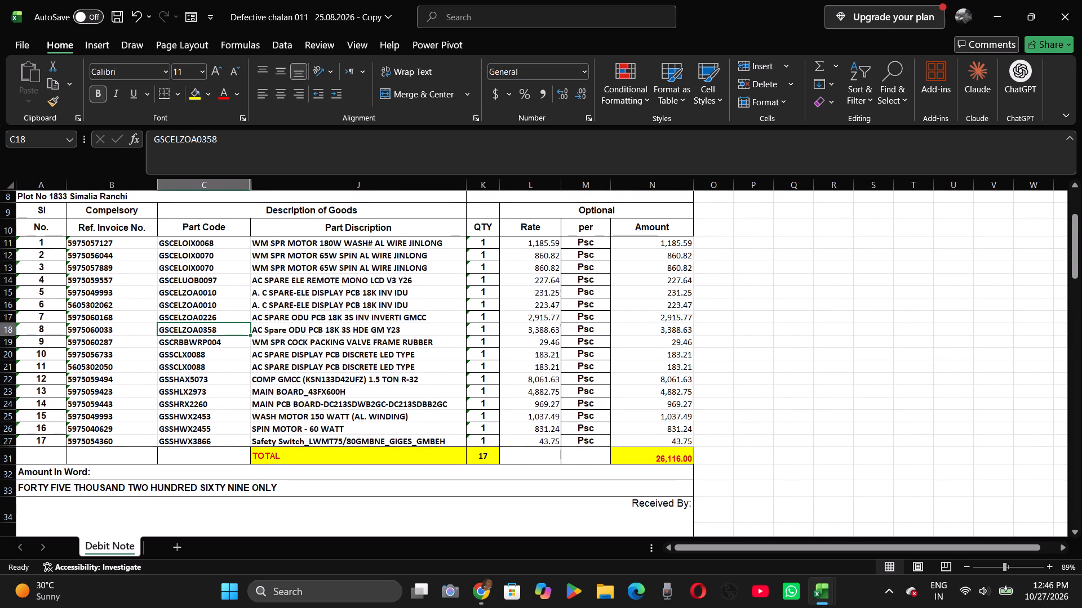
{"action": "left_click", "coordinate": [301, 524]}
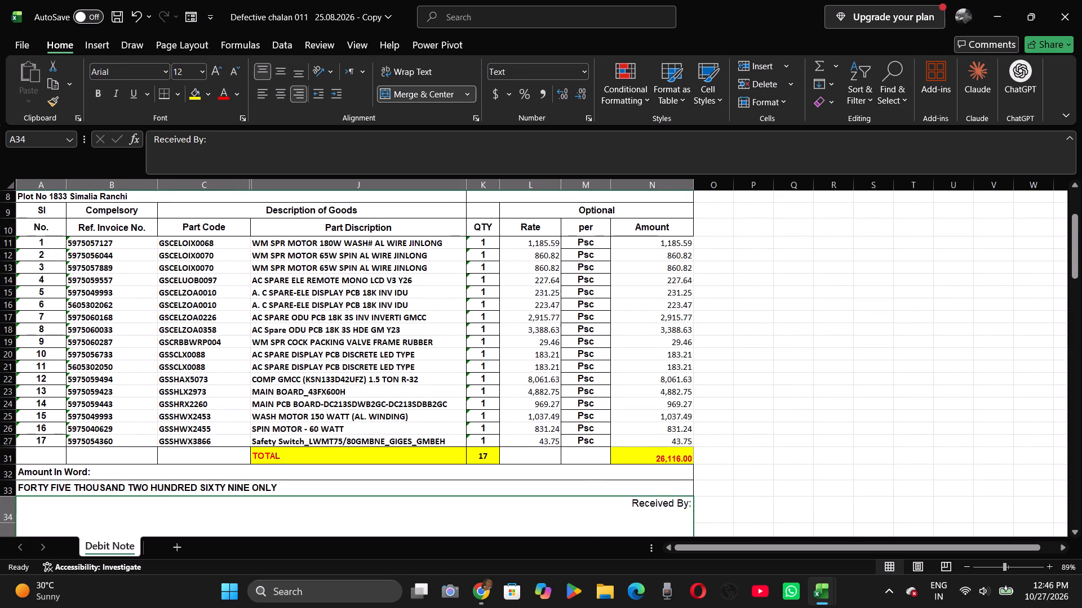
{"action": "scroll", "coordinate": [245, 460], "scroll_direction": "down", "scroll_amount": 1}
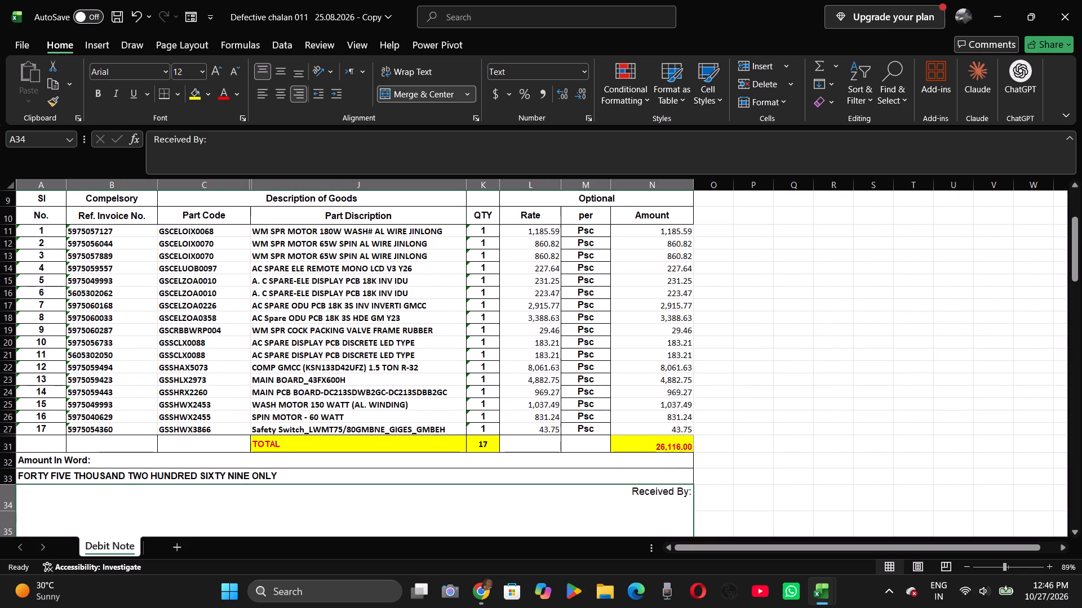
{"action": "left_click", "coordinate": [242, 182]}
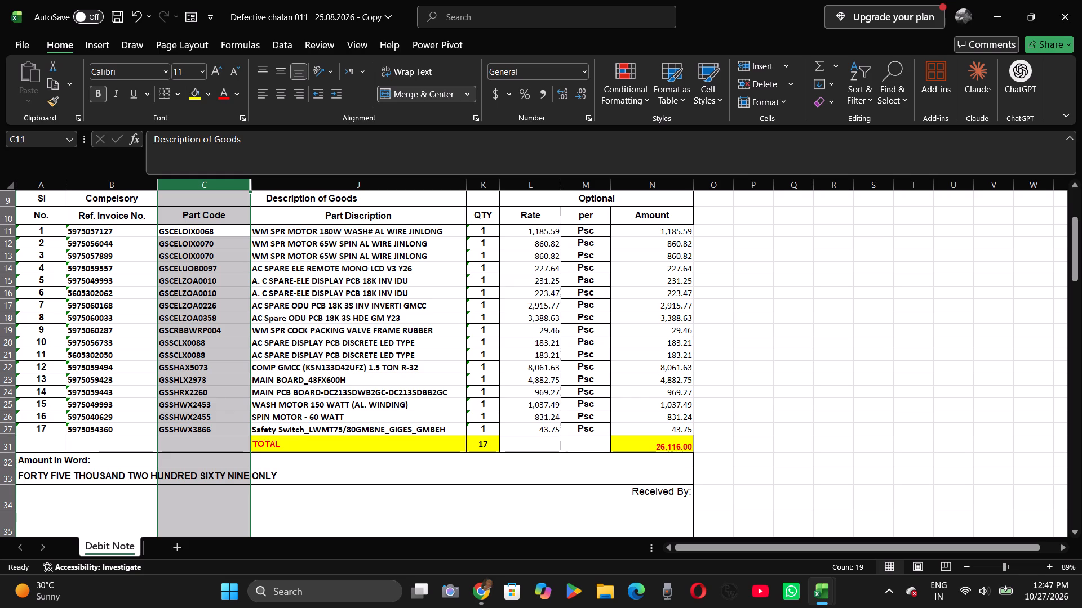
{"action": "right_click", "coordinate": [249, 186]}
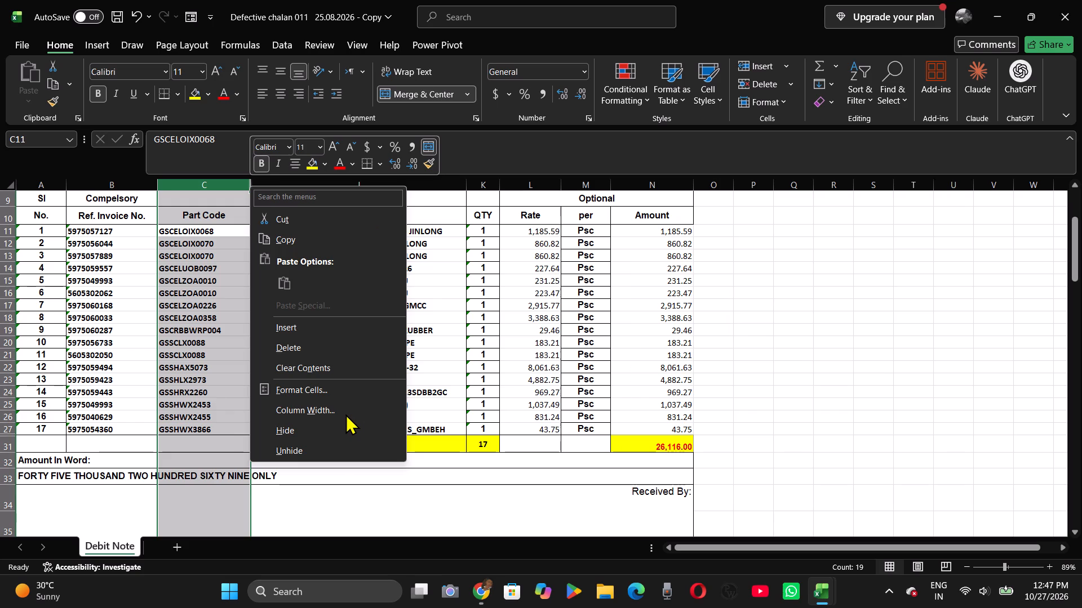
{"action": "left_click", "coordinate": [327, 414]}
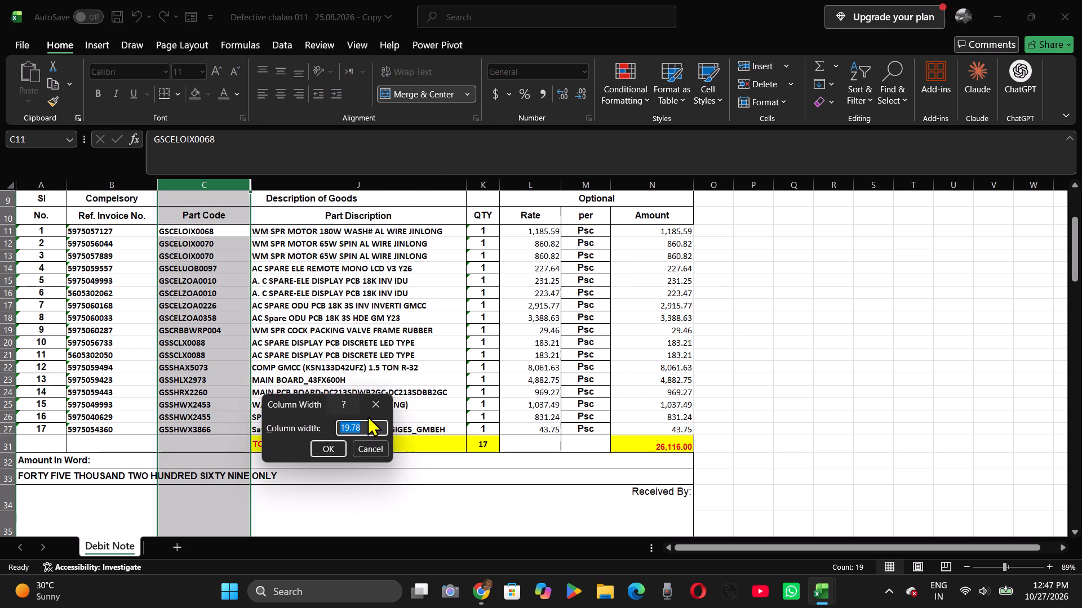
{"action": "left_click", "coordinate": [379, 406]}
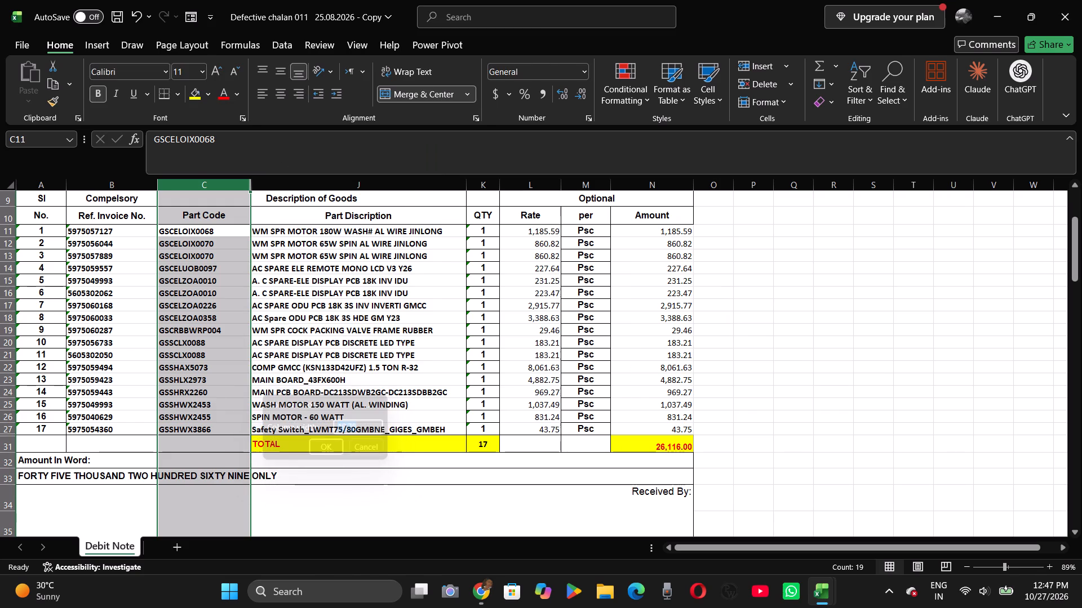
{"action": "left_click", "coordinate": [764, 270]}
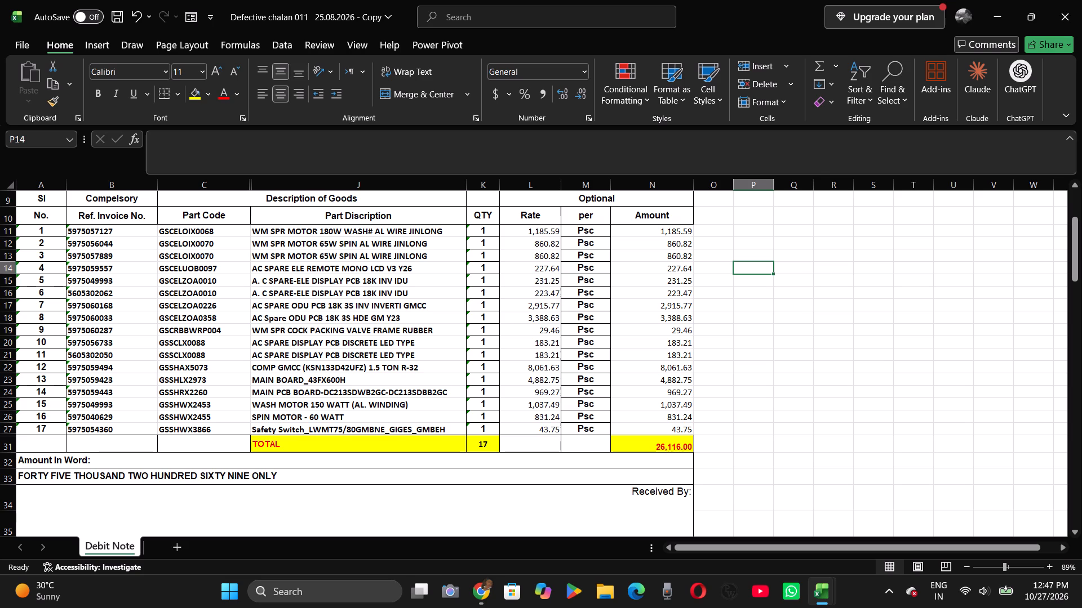
Copy the part code text GSCELOIX0068 from item 1's Part Code cell.
{"action": "left_click", "coordinate": [215, 235]}
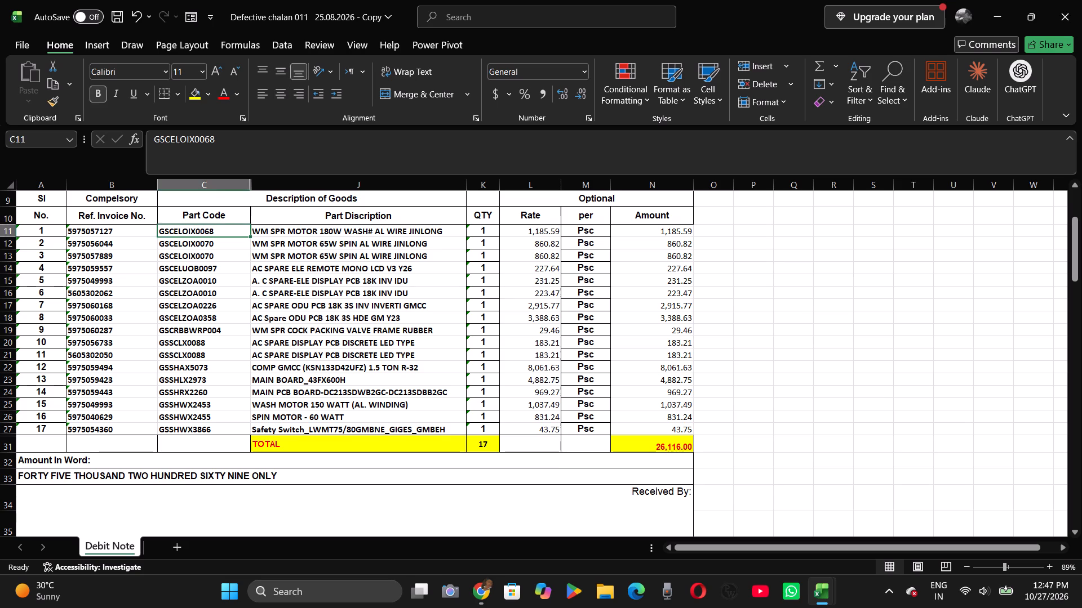
{"action": "triple_click", "coordinate": [215, 234]}
{"action": "double_click", "coordinate": [215, 234]}
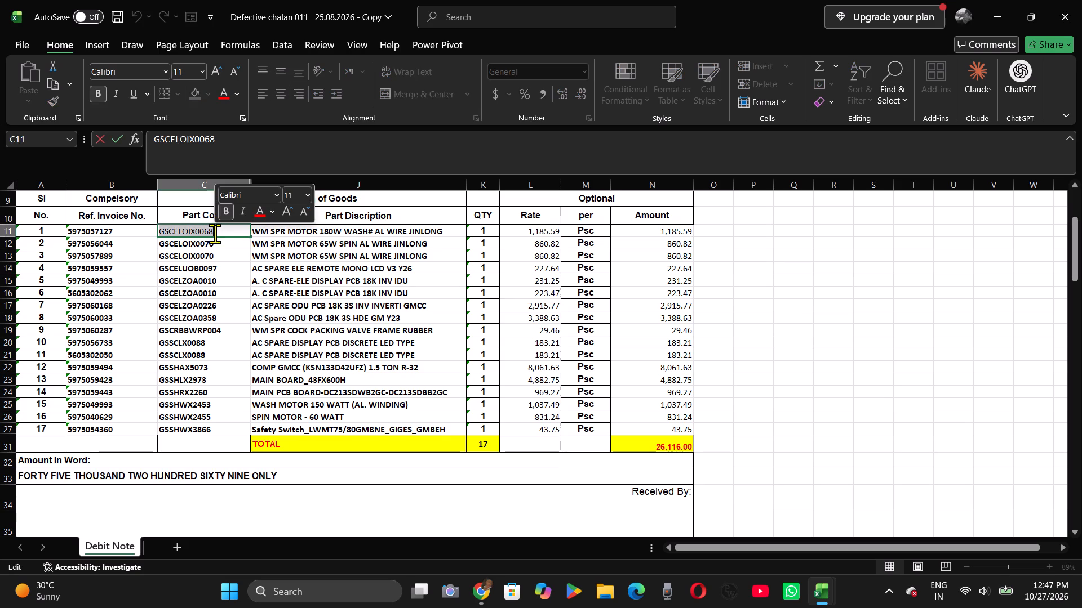
{"action": "key", "text": "ctrl+c"}
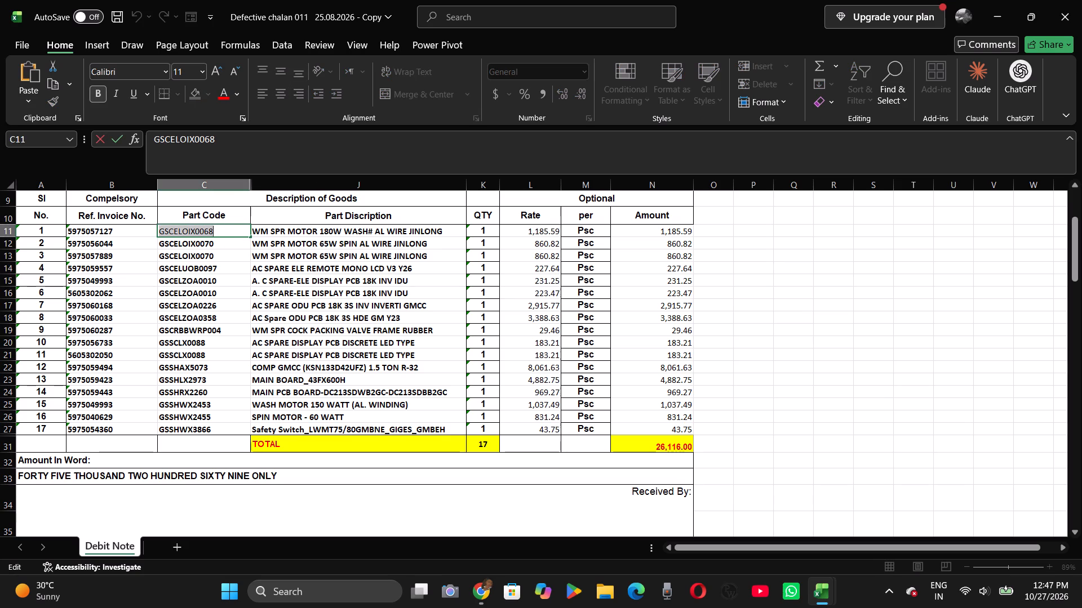
{"action": "left_click", "coordinate": [784, 406]}
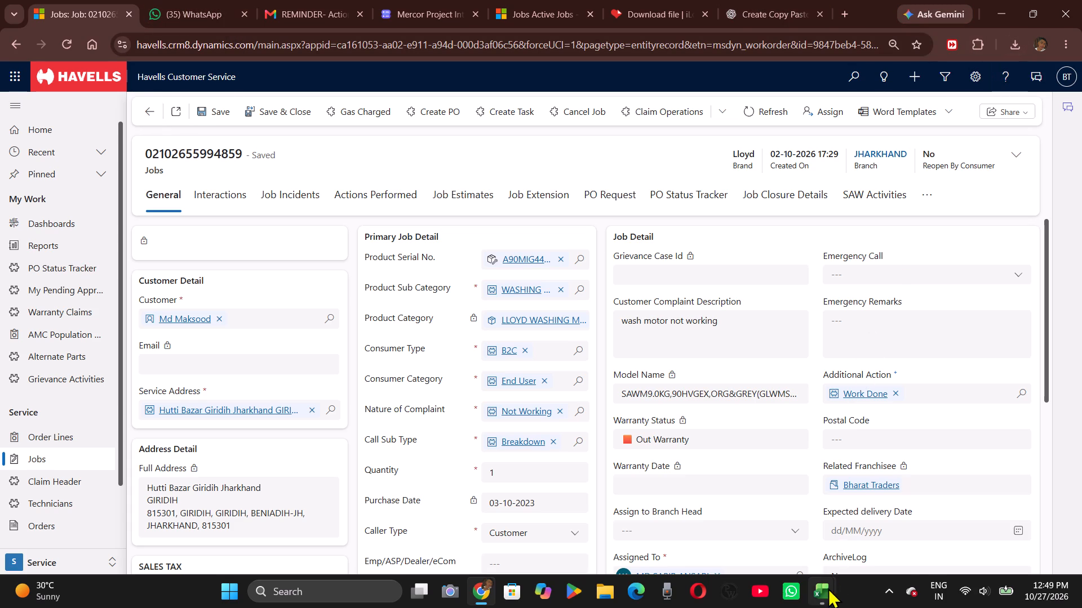
{"action": "left_click", "coordinate": [959, 513]}
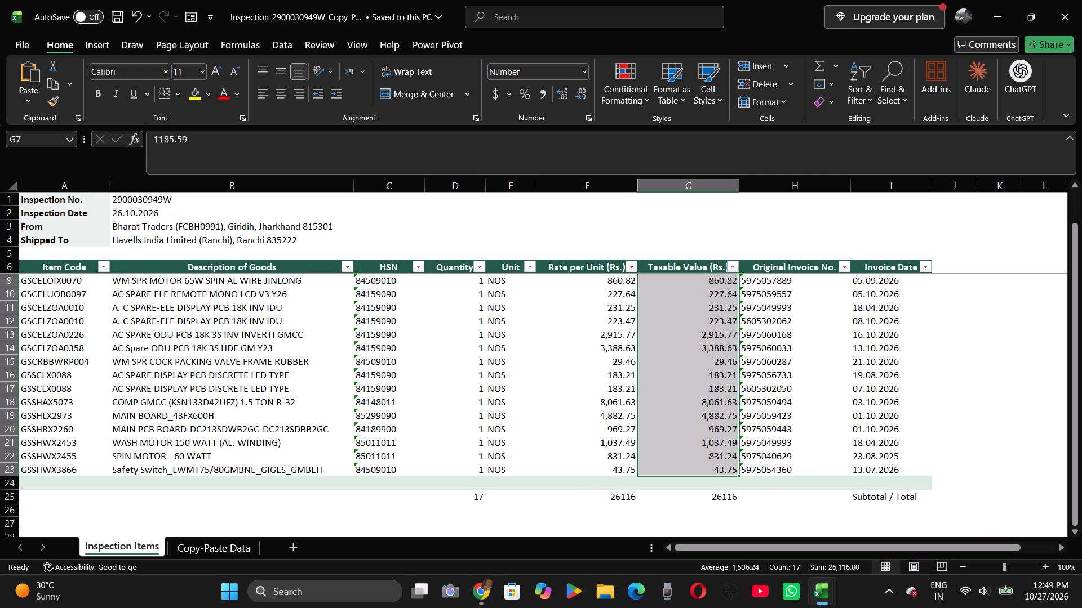
{"action": "left_click", "coordinate": [949, 518]}
{"action": "scroll", "coordinate": [730, 467], "scroll_direction": "up", "scroll_amount": 1}
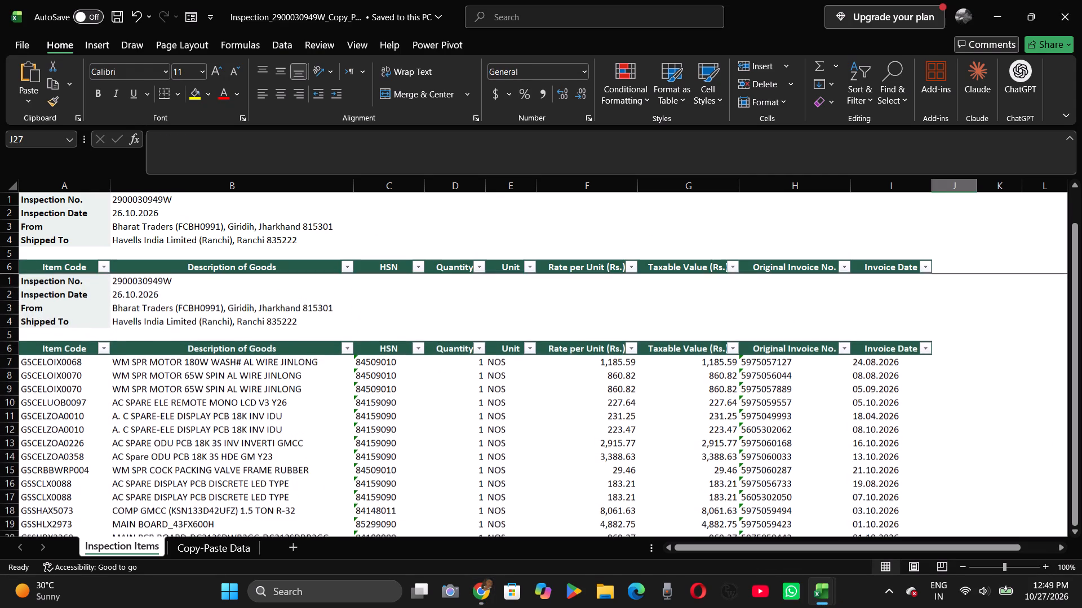
{"action": "scroll", "coordinate": [730, 467], "scroll_direction": "up", "scroll_amount": 2}
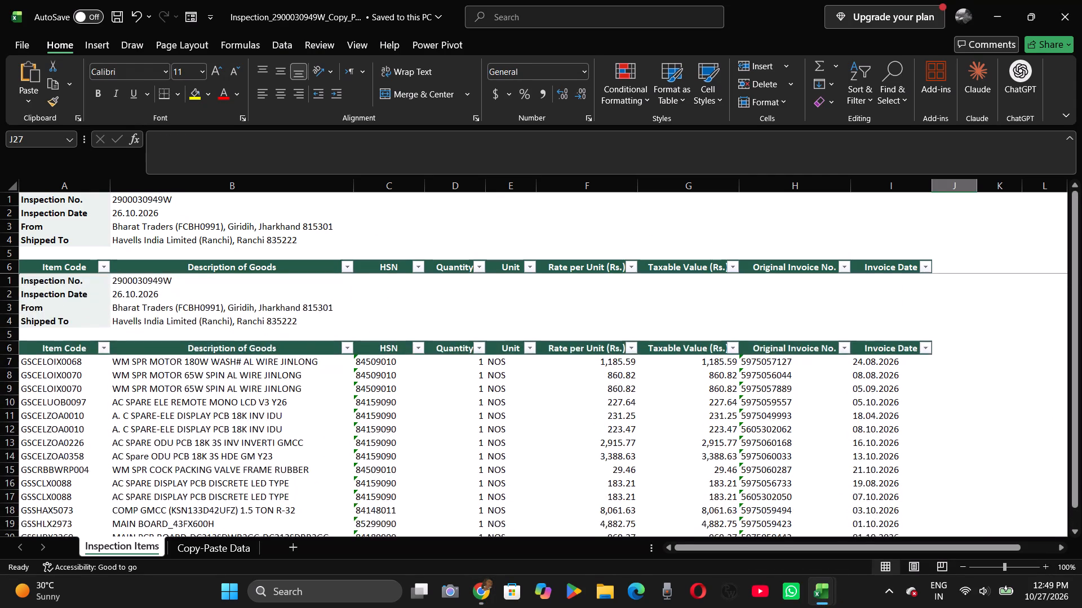
{"action": "double_click", "coordinate": [619, 366]}
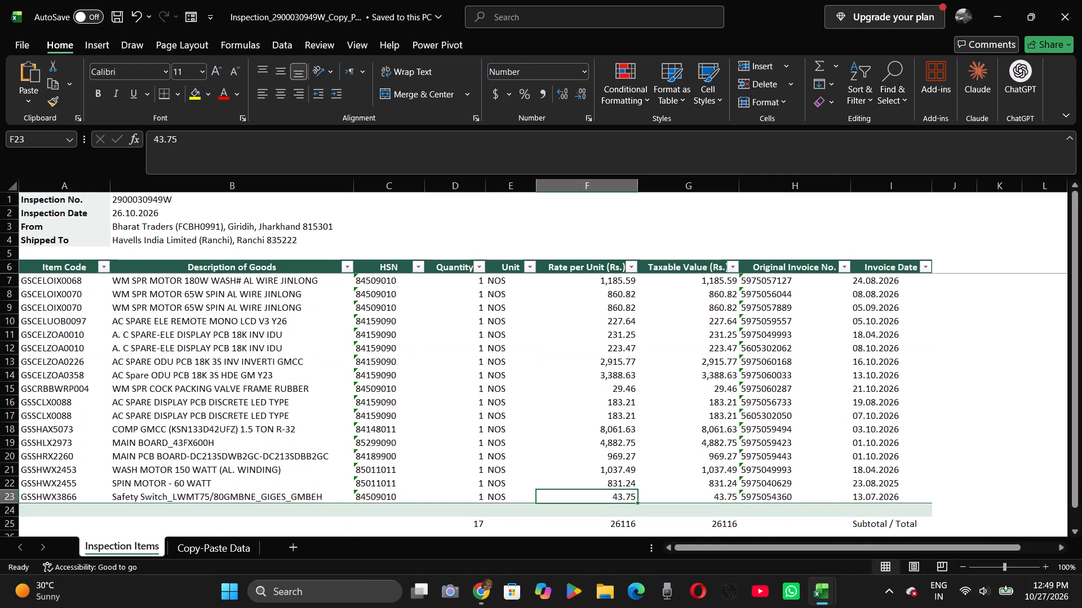
{"action": "left_click", "coordinate": [551, 247]}
{"action": "scroll", "coordinate": [551, 247], "scroll_direction": "up", "scroll_amount": 1}
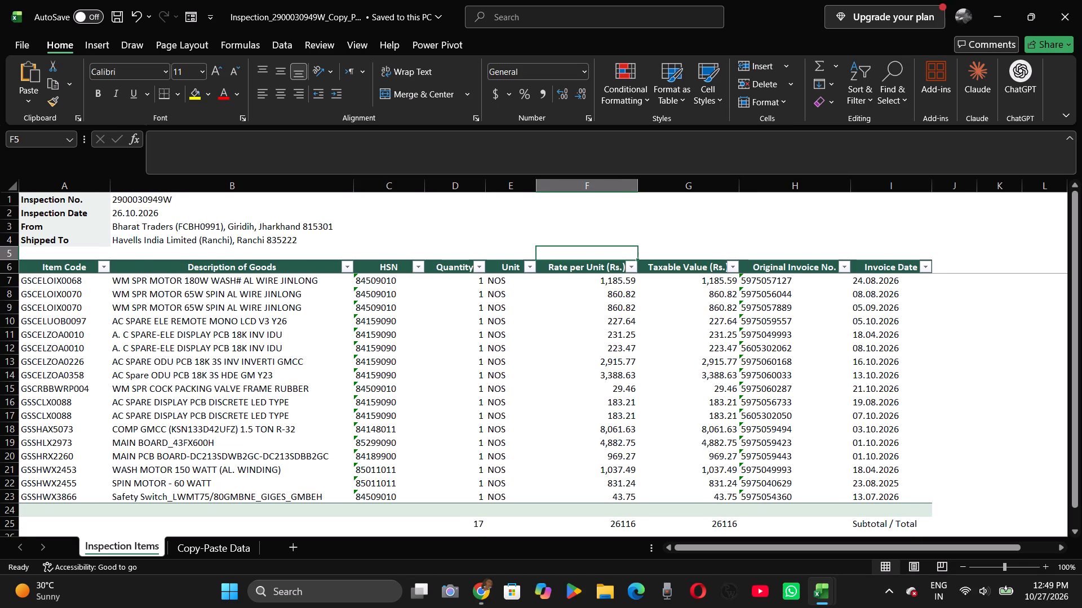
{"action": "scroll", "coordinate": [535, 385], "scroll_direction": "down", "scroll_amount": 1}
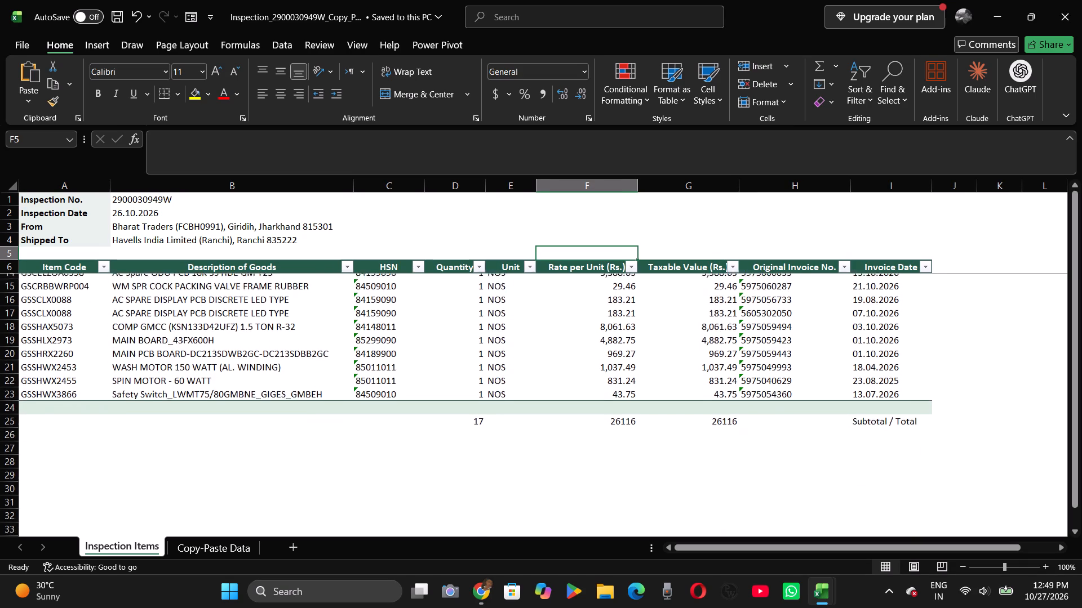
{"action": "scroll", "coordinate": [535, 385], "scroll_direction": "up", "scroll_amount": 1}
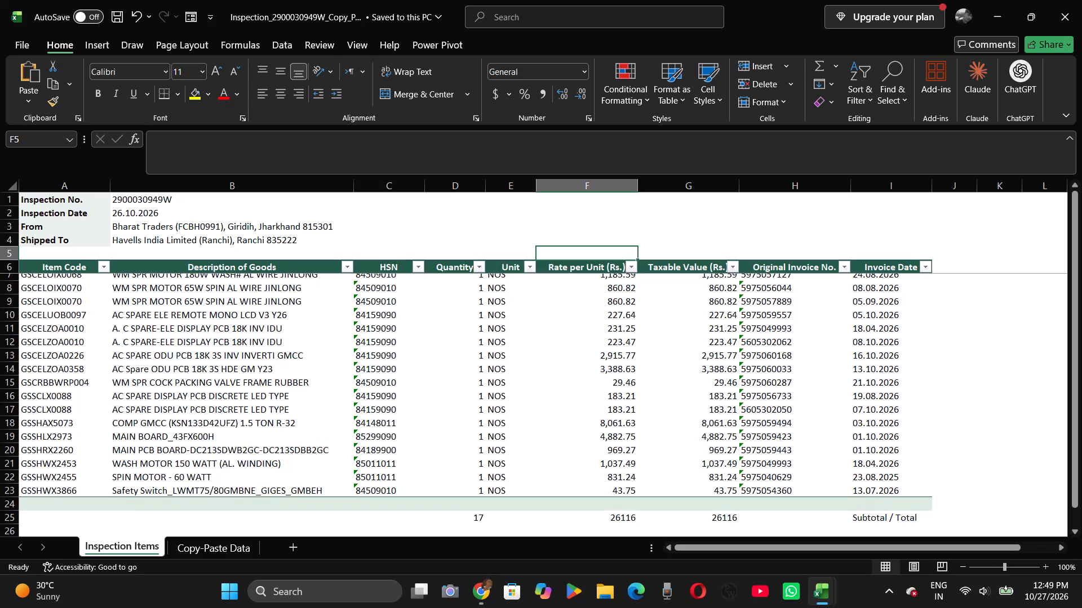
{"action": "scroll", "coordinate": [535, 385], "scroll_direction": "up", "scroll_amount": 1}
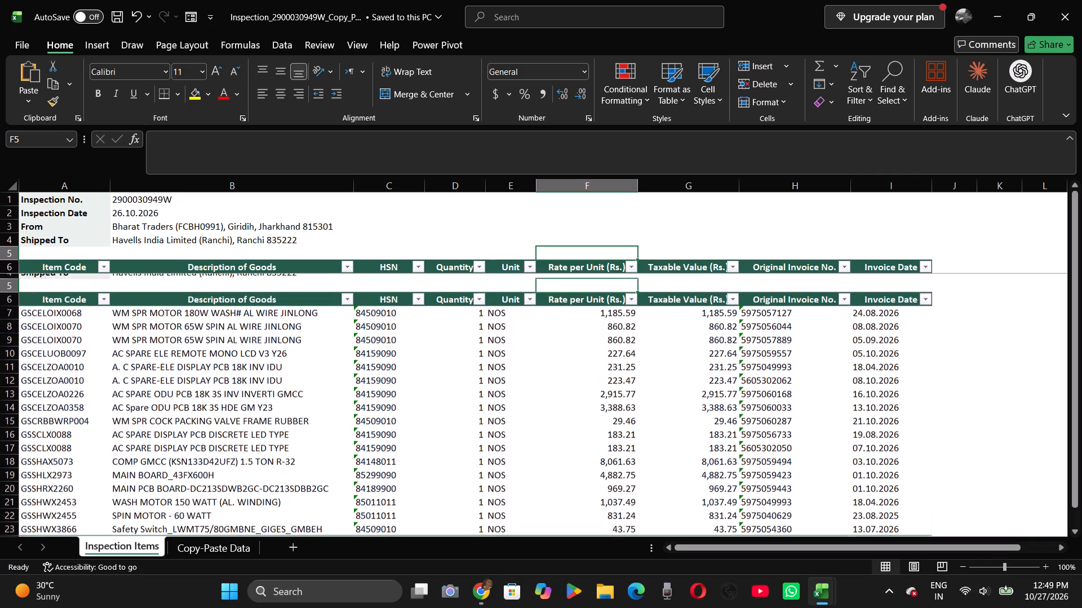
{"action": "left_click", "coordinate": [654, 222]}
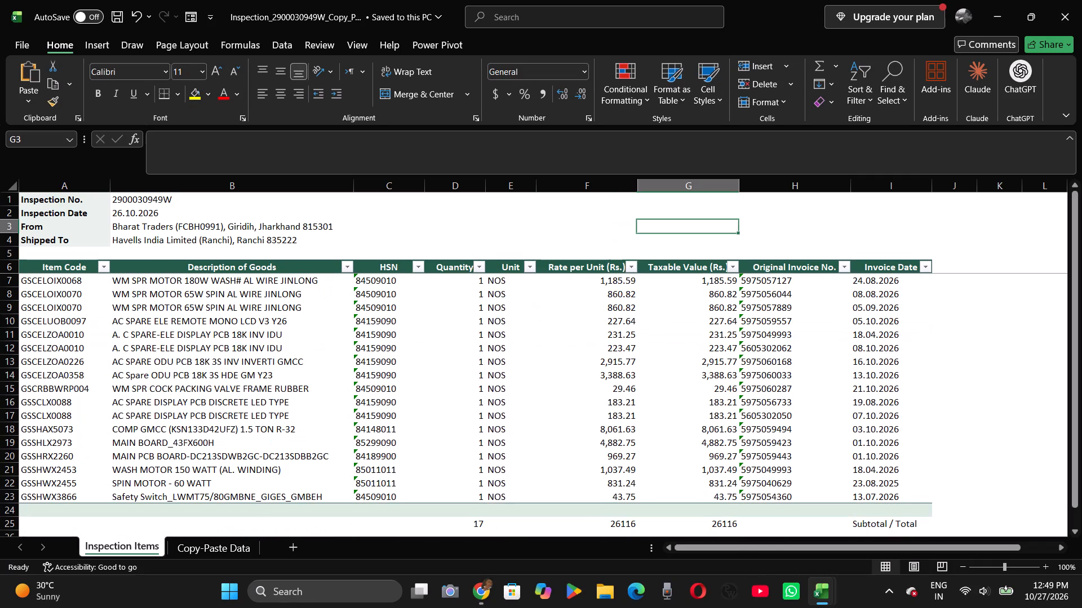
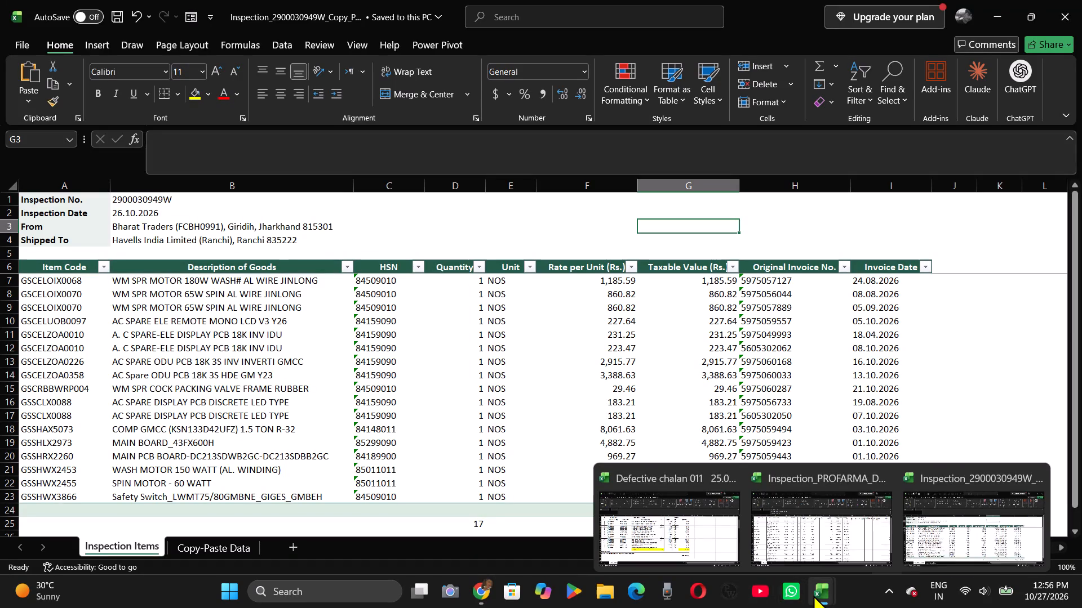
Copy the part code GSCELOIX0070 from the second item row of the Inspection Items sheet.
{"action": "left_click", "coordinate": [847, 592]}
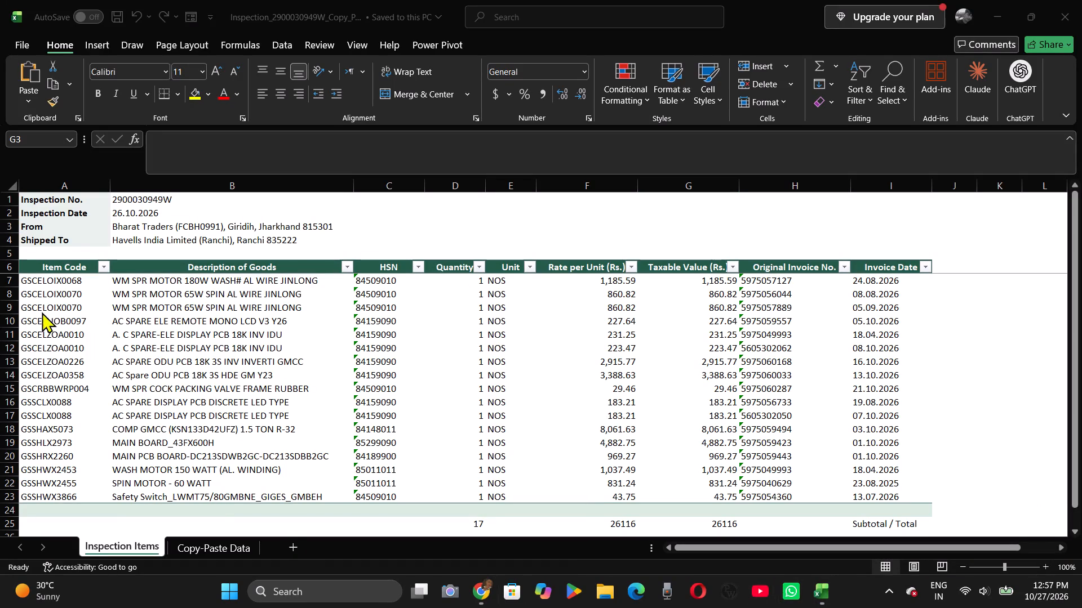
{"action": "left_click", "coordinate": [65, 286]}
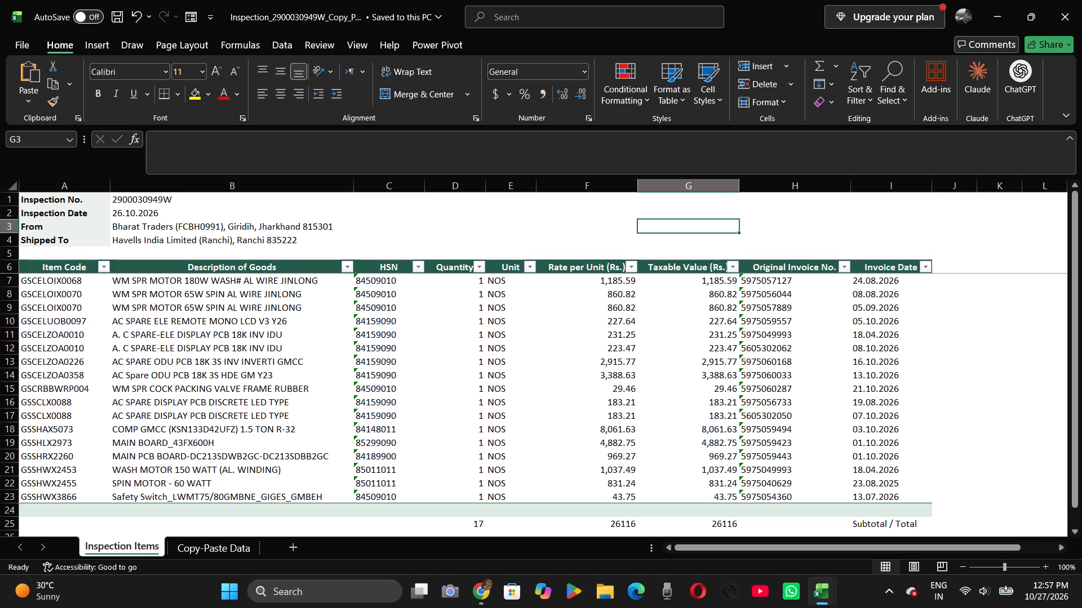
{"action": "left_click", "coordinate": [73, 297]}
{"action": "triple_click", "coordinate": [73, 297]}
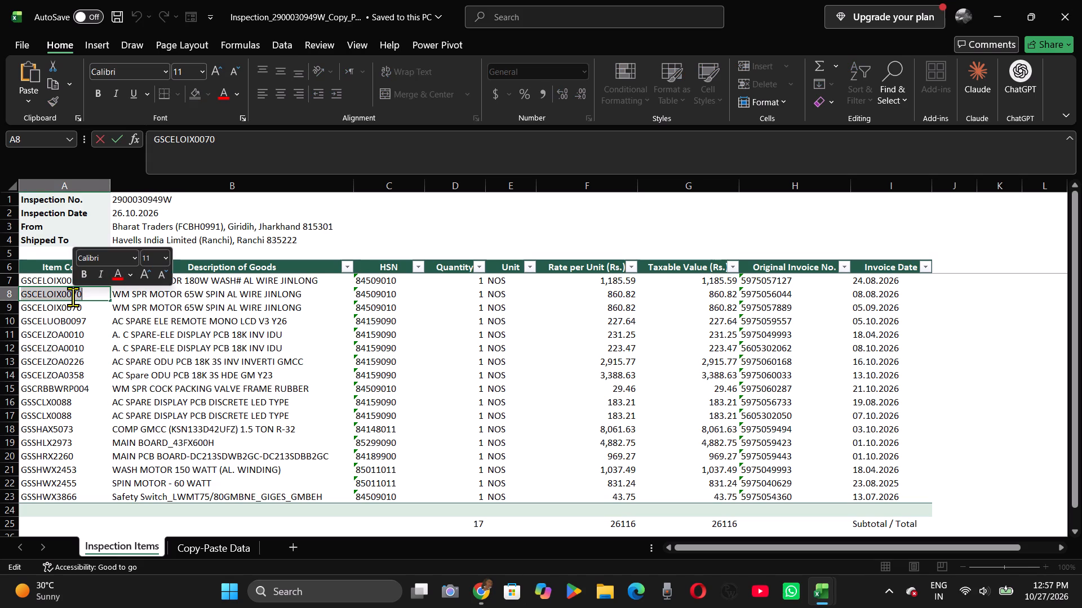
{"action": "key", "text": "ctrl+c"}
{"action": "key", "text": "ctrl+c"}
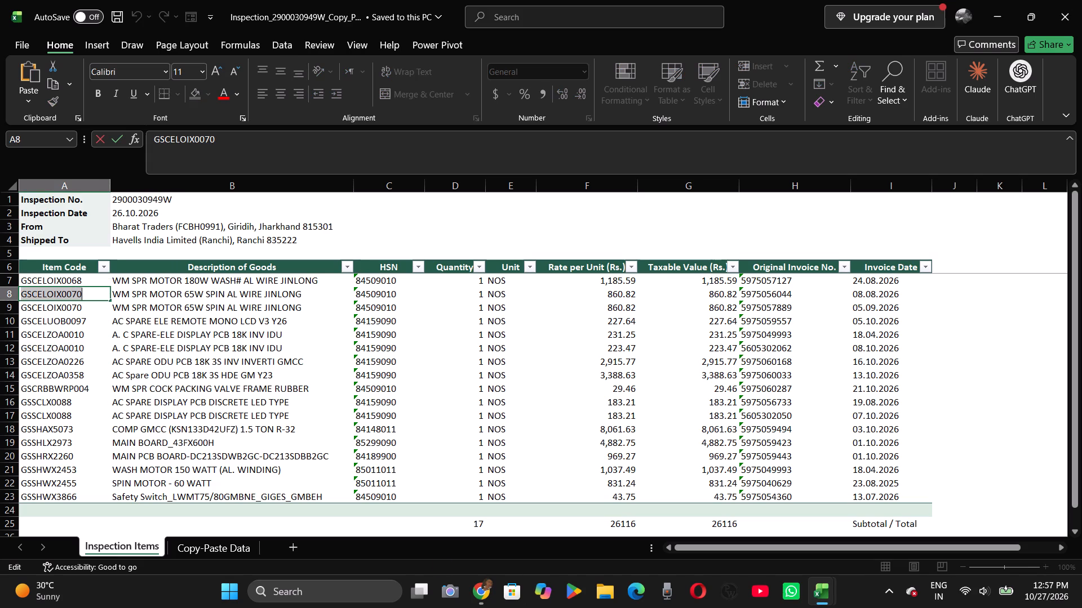
Switch to the Havells portal in Chrome, return to the Purchase Order Tracker and filter Part Code to equal GSCELOIX0070.
{"action": "left_click", "coordinate": [474, 595]}
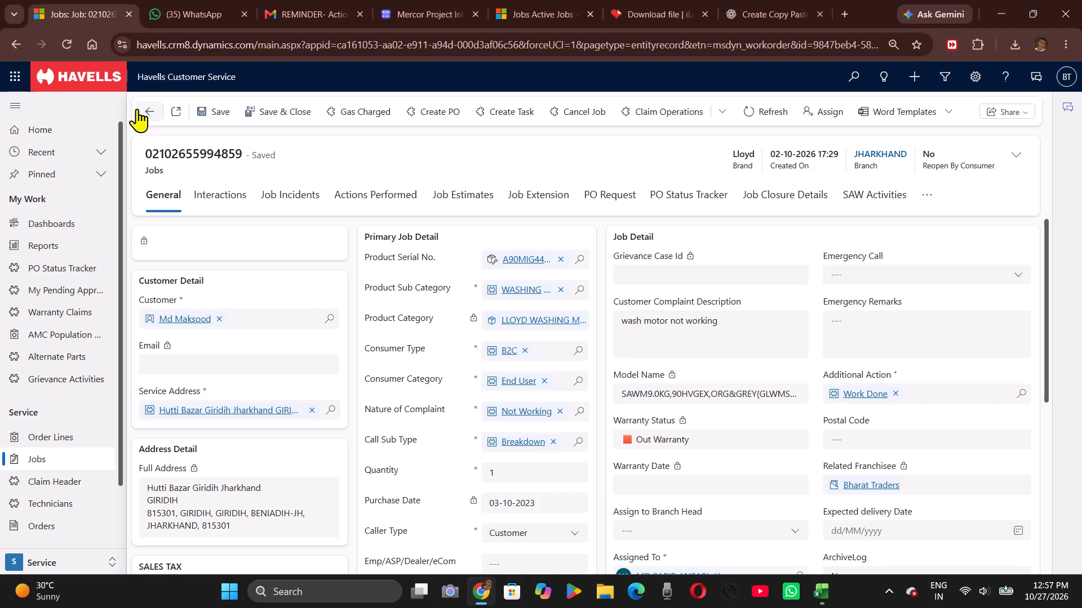
{"action": "left_click", "coordinate": [143, 106]}
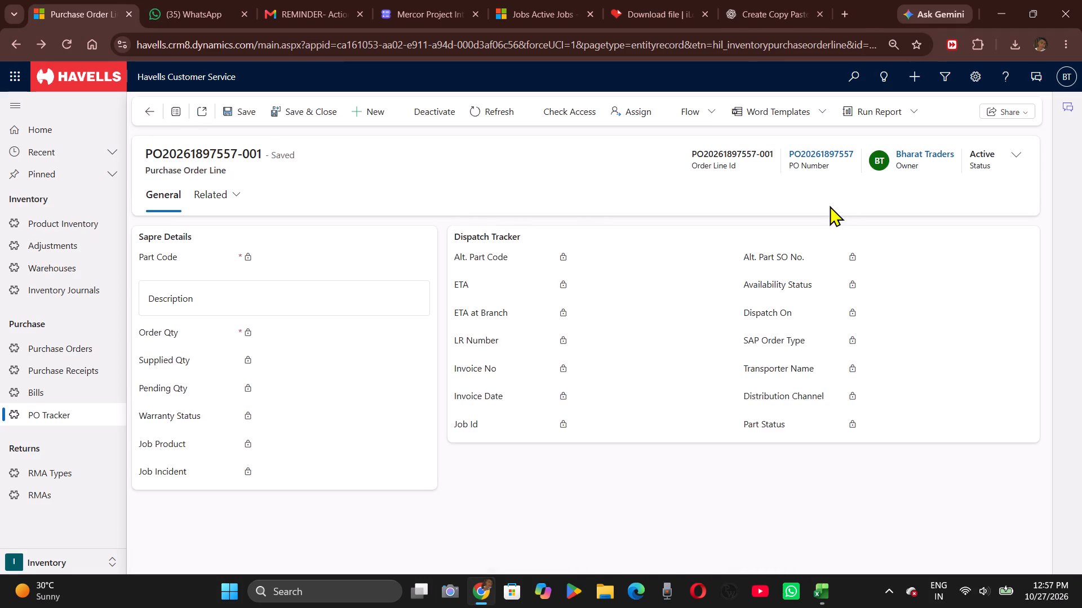
{"action": "left_click", "coordinate": [148, 120]}
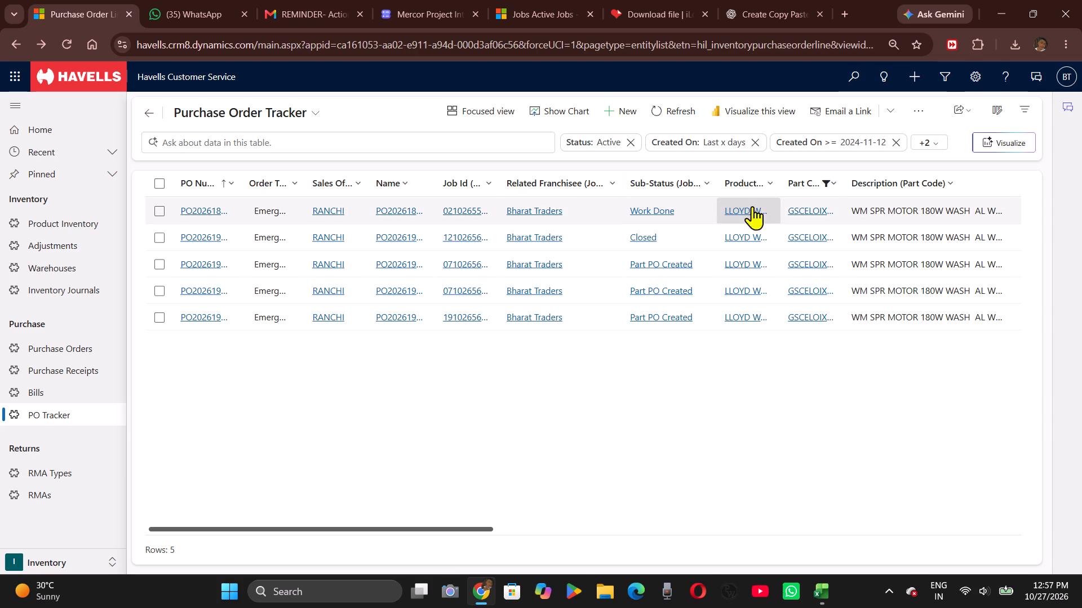
{"action": "left_click", "coordinate": [808, 185]}
{"action": "left_click", "coordinate": [833, 277]}
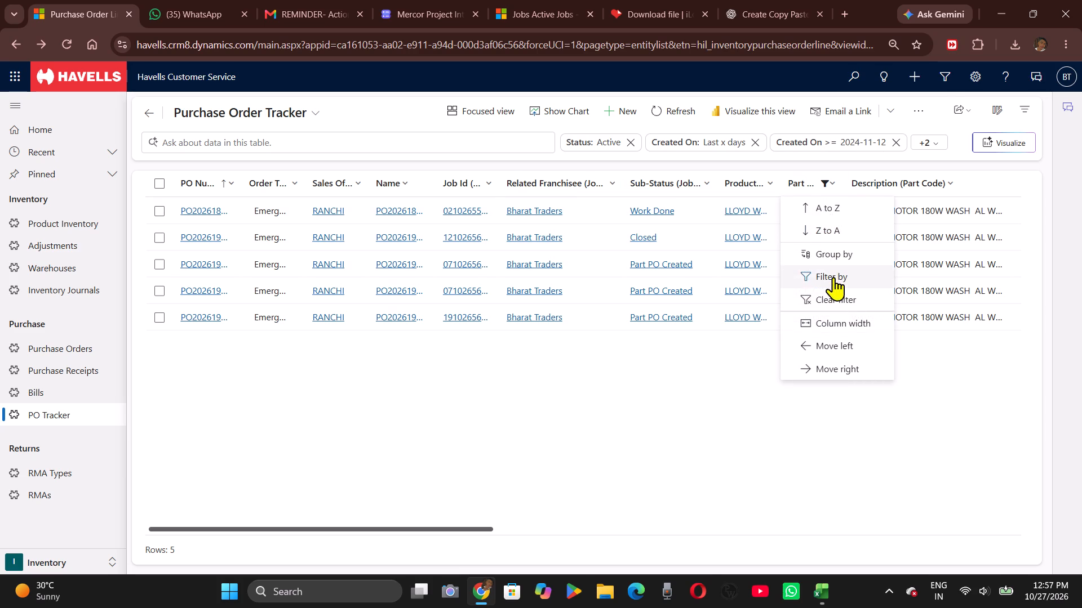
{"action": "left_click", "coordinate": [870, 278]}
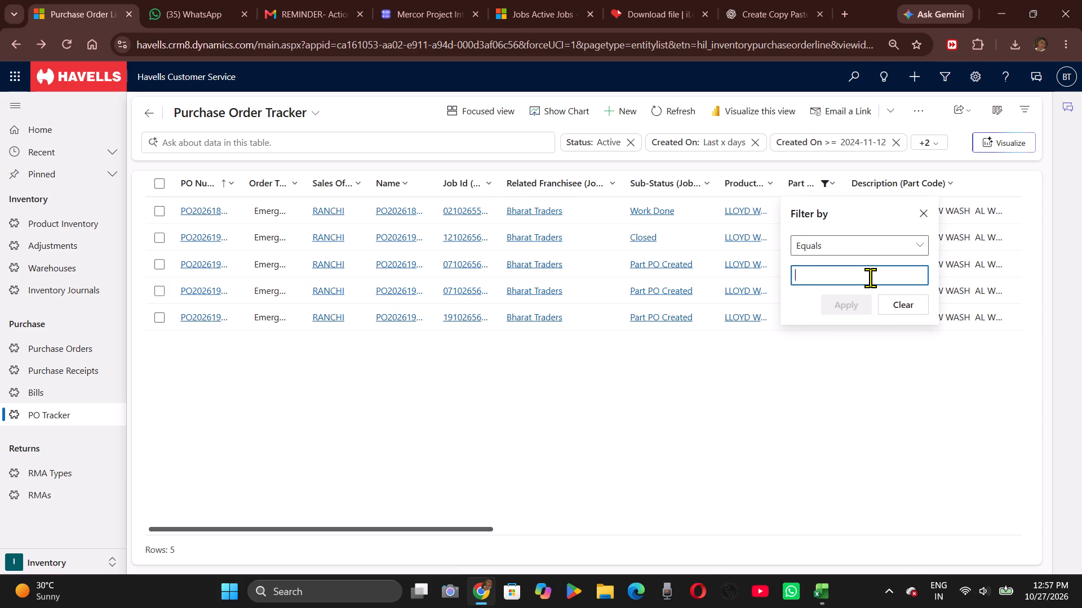
{"action": "key", "text": "ctrl+v"}
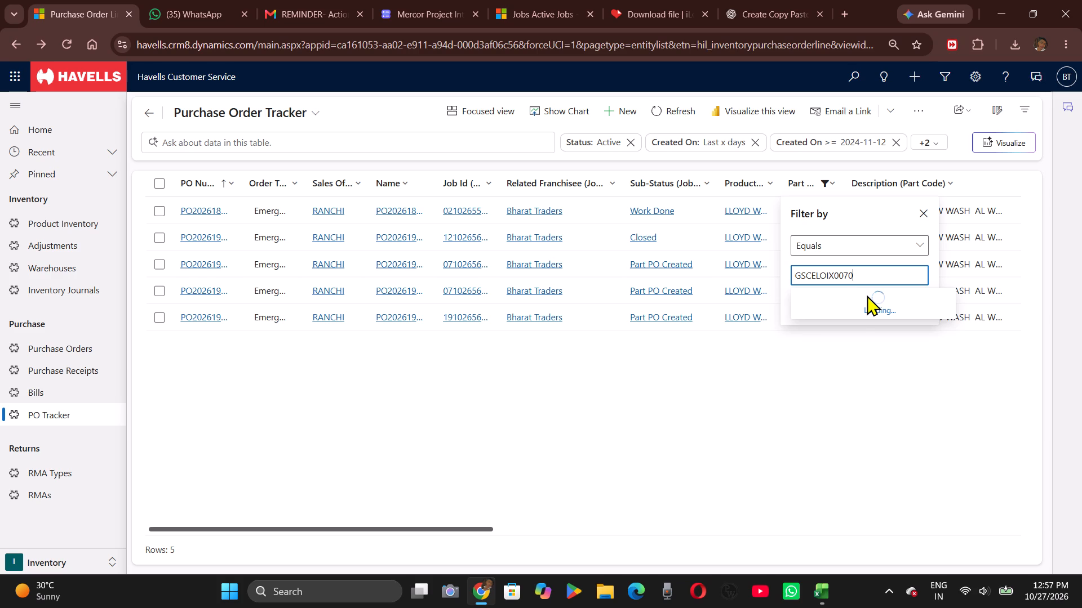
{"action": "left_click", "coordinate": [852, 295]}
{"action": "left_click", "coordinate": [848, 326]}
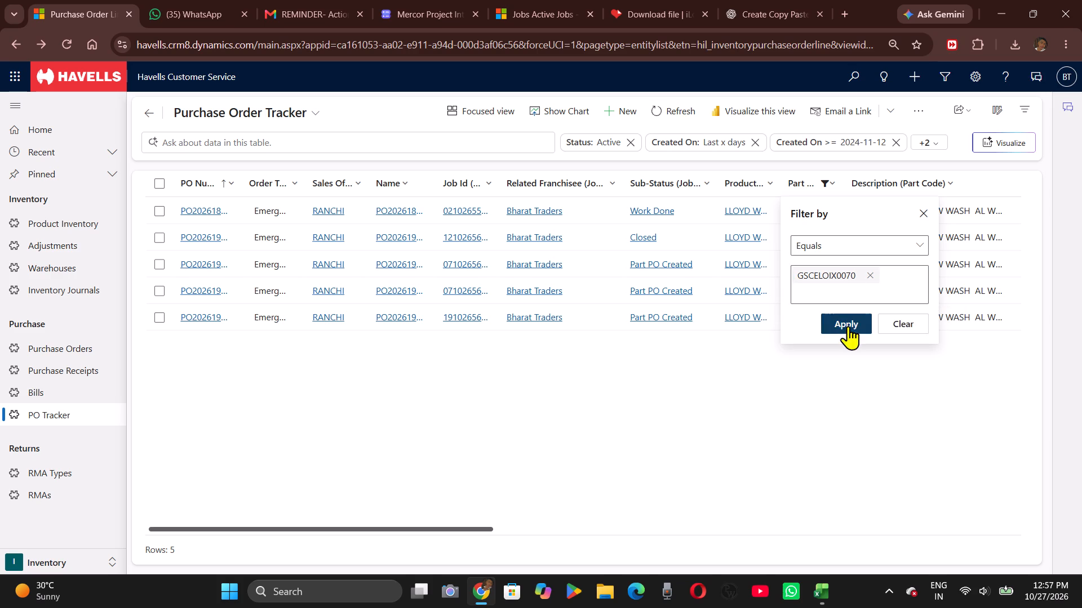
Examine the filtered order line with Work Done sub-status and its linked job record, ending back at the tracker list.
{"action": "scroll", "coordinate": [617, 336], "scroll_direction": "left", "scroll_amount": 1}
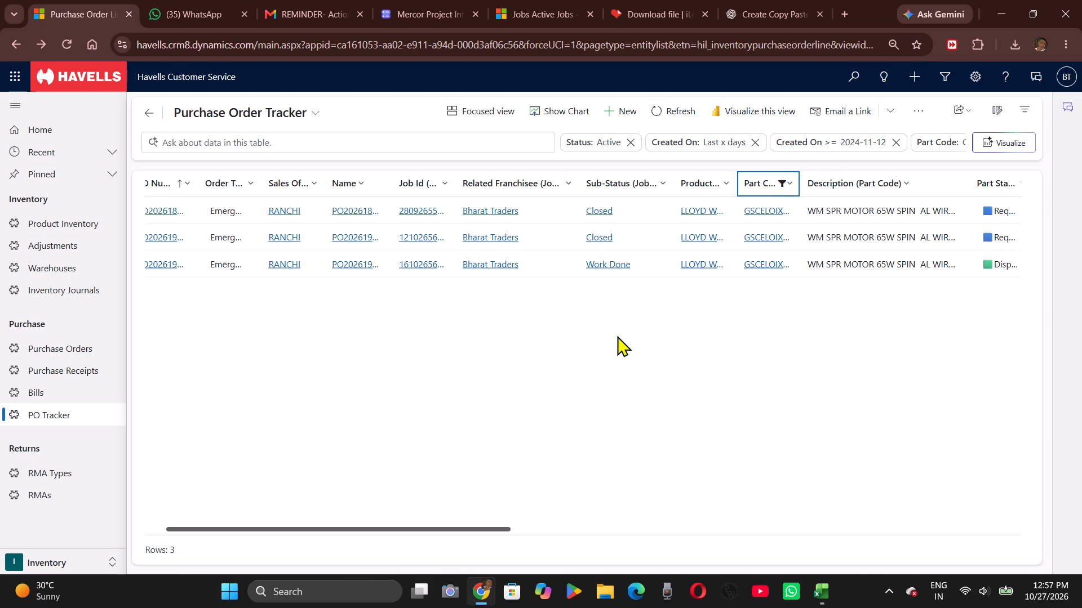
{"action": "scroll", "coordinate": [617, 336], "scroll_direction": "left", "scroll_amount": 2}
{"action": "scroll", "coordinate": [617, 336], "scroll_direction": "right", "scroll_amount": 1}
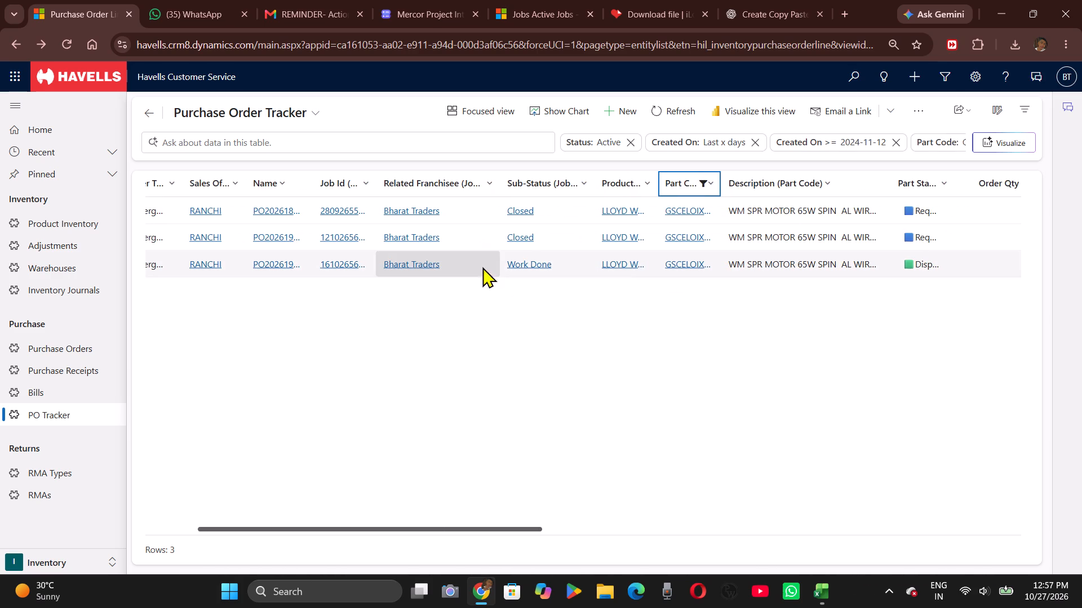
{"action": "triple_click", "coordinate": [469, 266]}
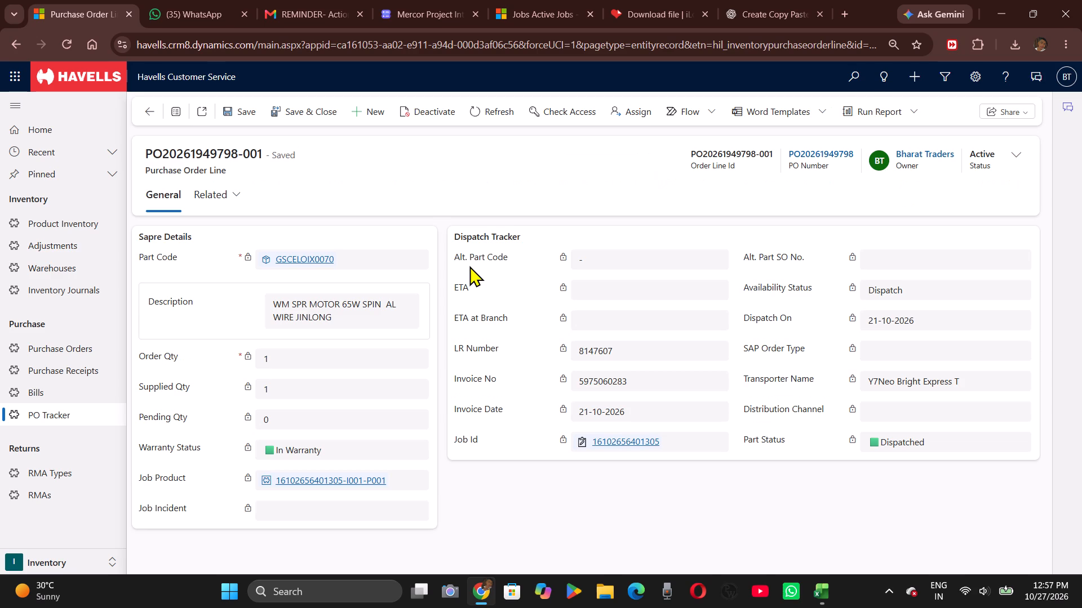
{"action": "left_click", "coordinate": [643, 446]}
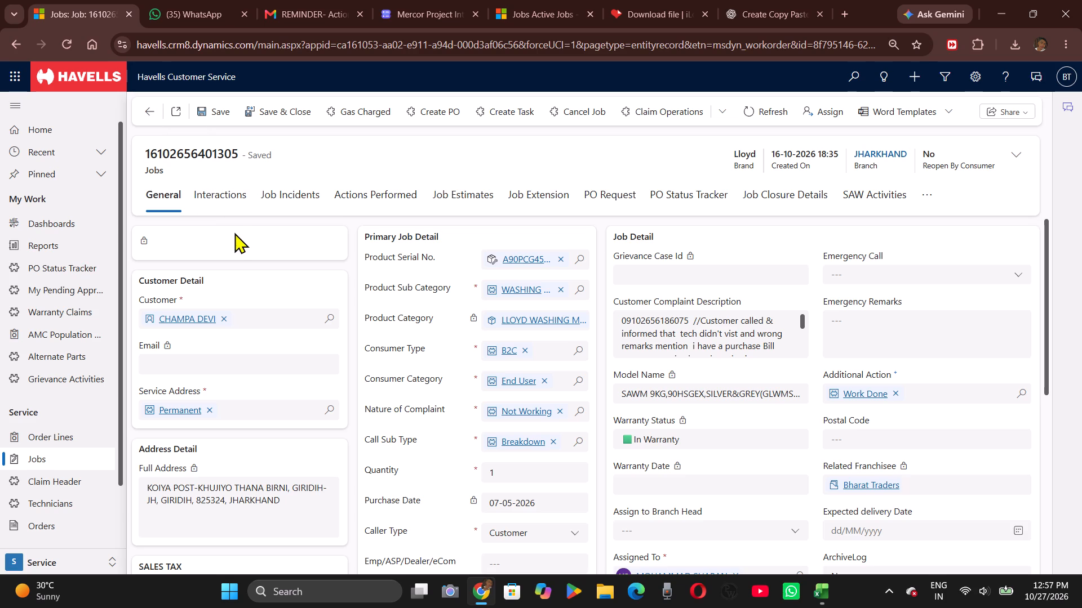
{"action": "left_click", "coordinate": [149, 117]}
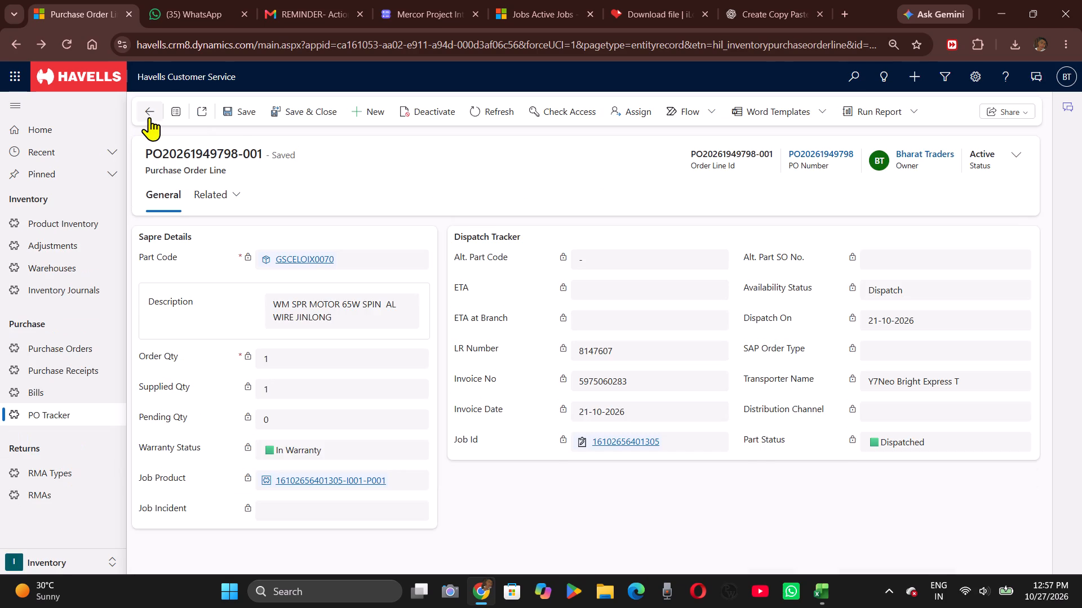
{"action": "left_click", "coordinate": [149, 117]}
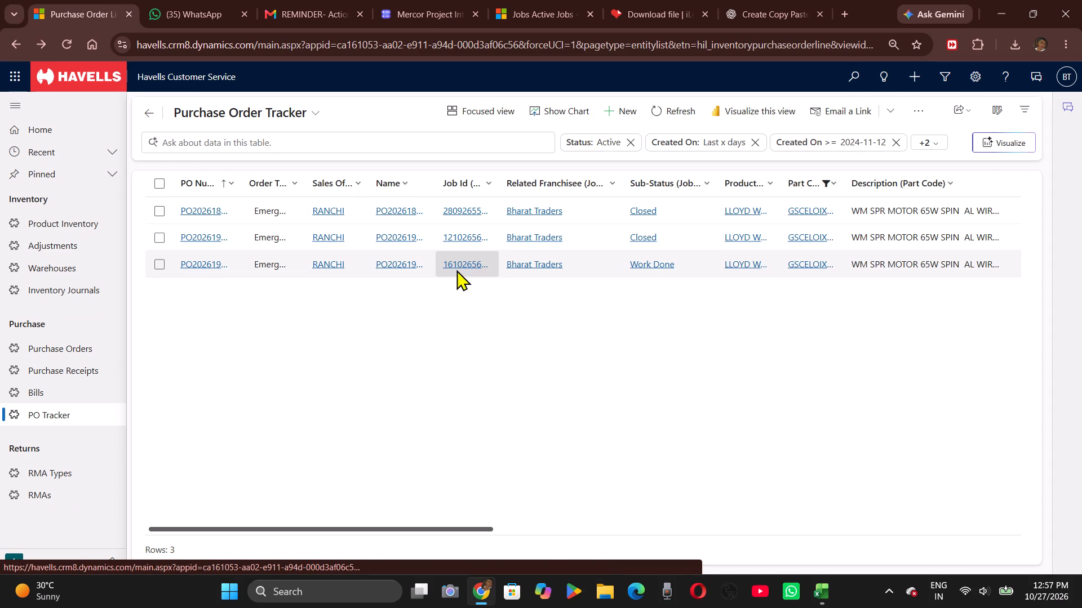
{"action": "triple_click", "coordinate": [592, 240]}
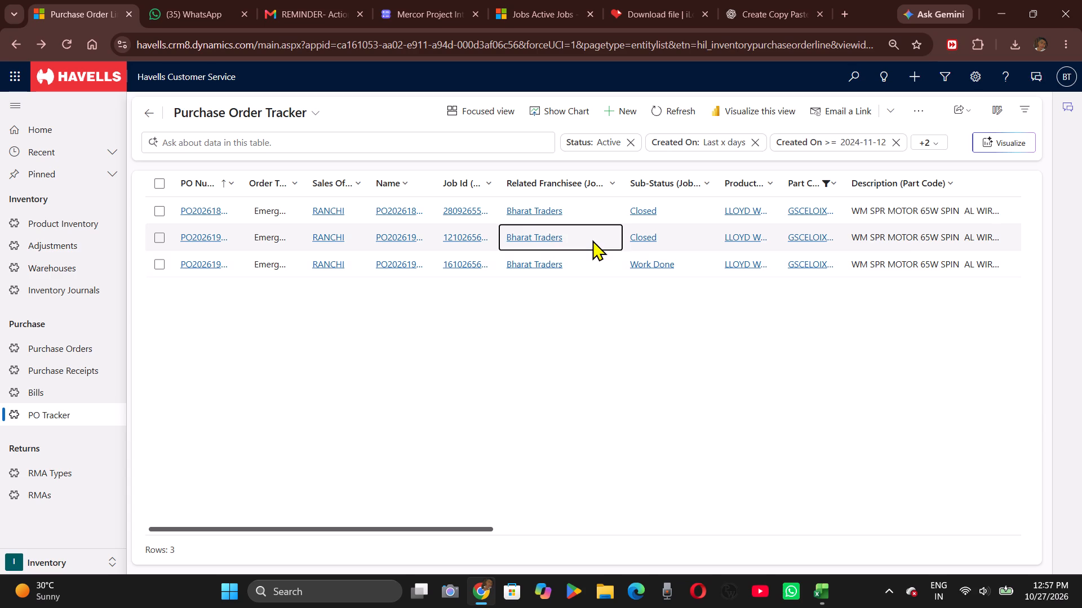
{"action": "left_click", "coordinate": [622, 451]}
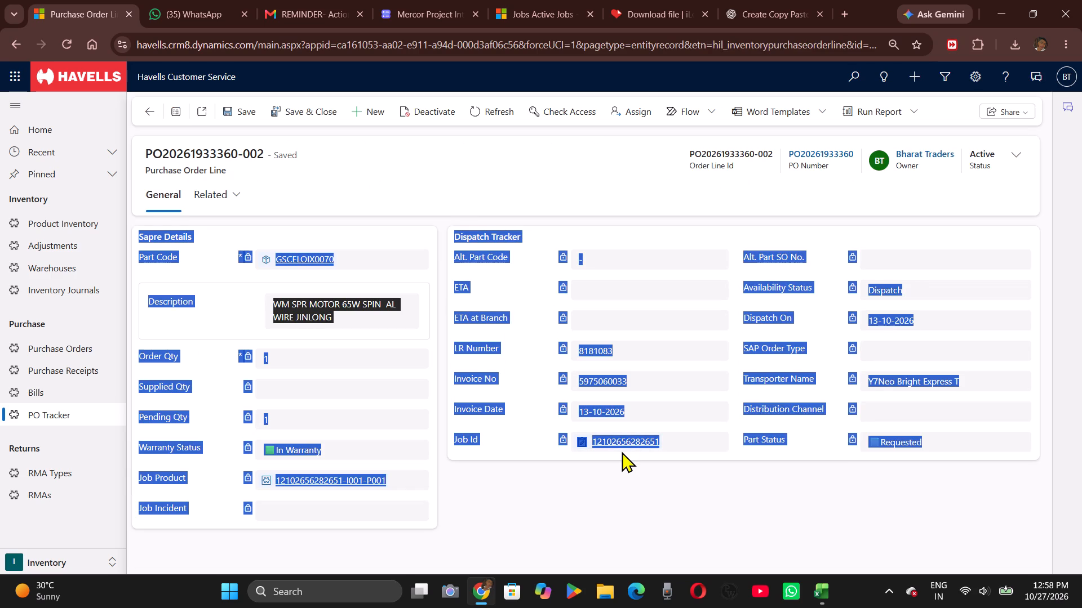
{"action": "left_click", "coordinate": [622, 445]}
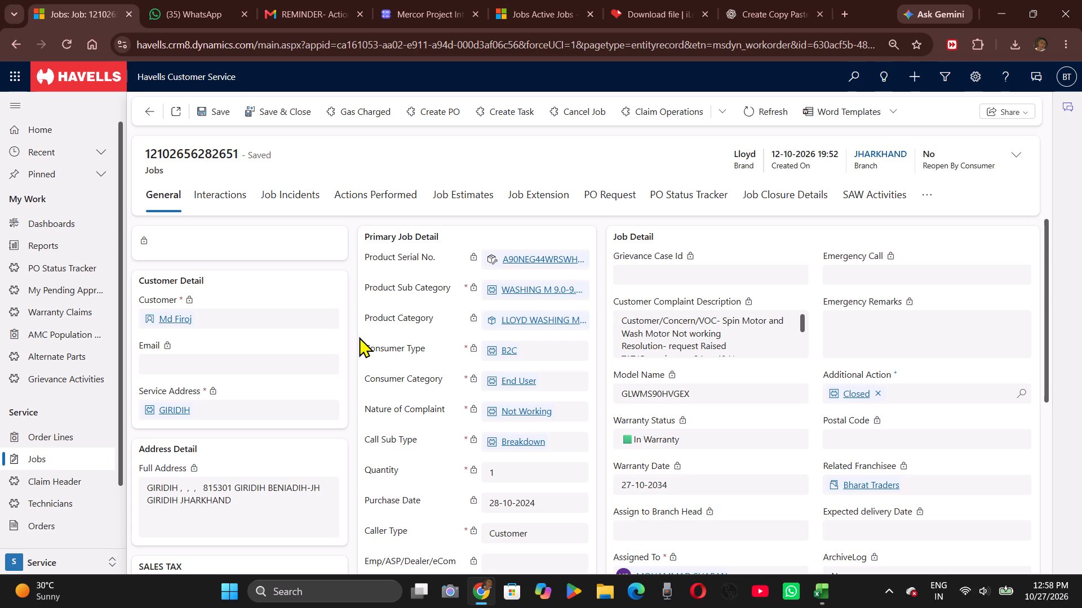
{"action": "left_click", "coordinate": [147, 113]}
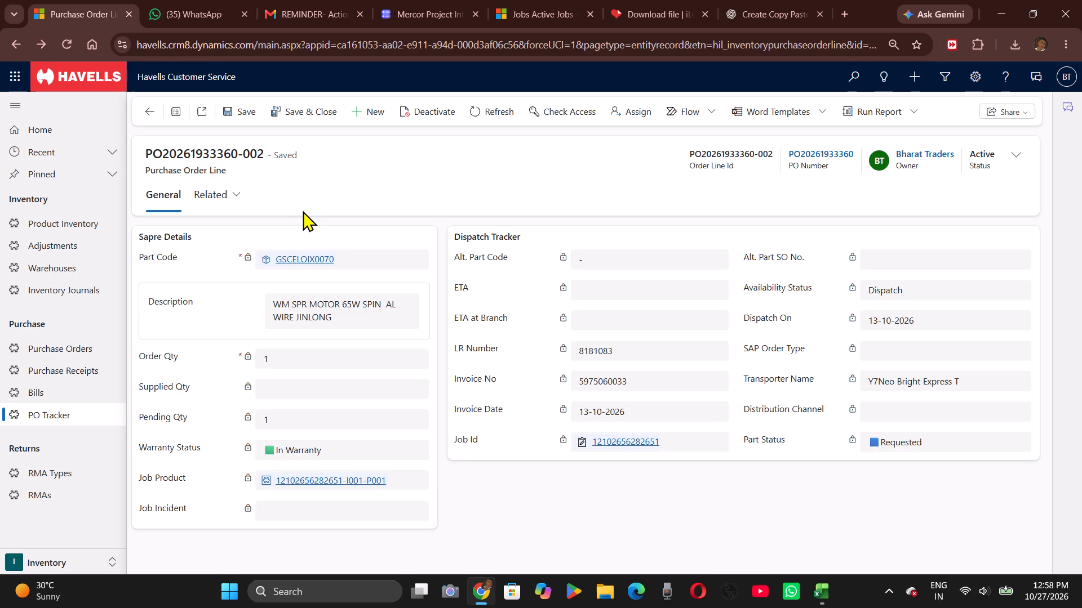
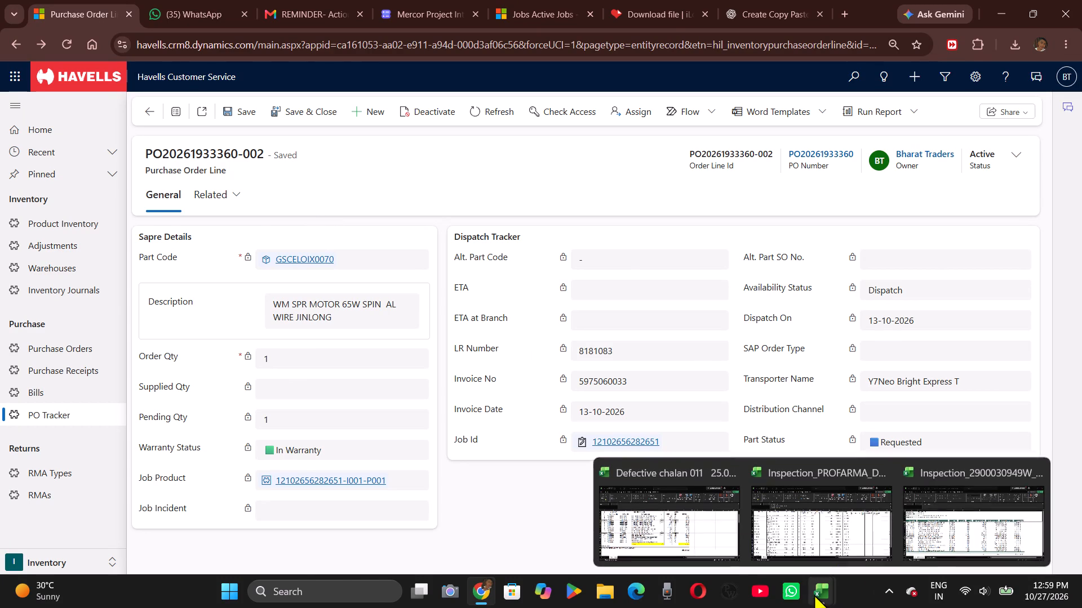
{"action": "left_click", "coordinate": [939, 506]}
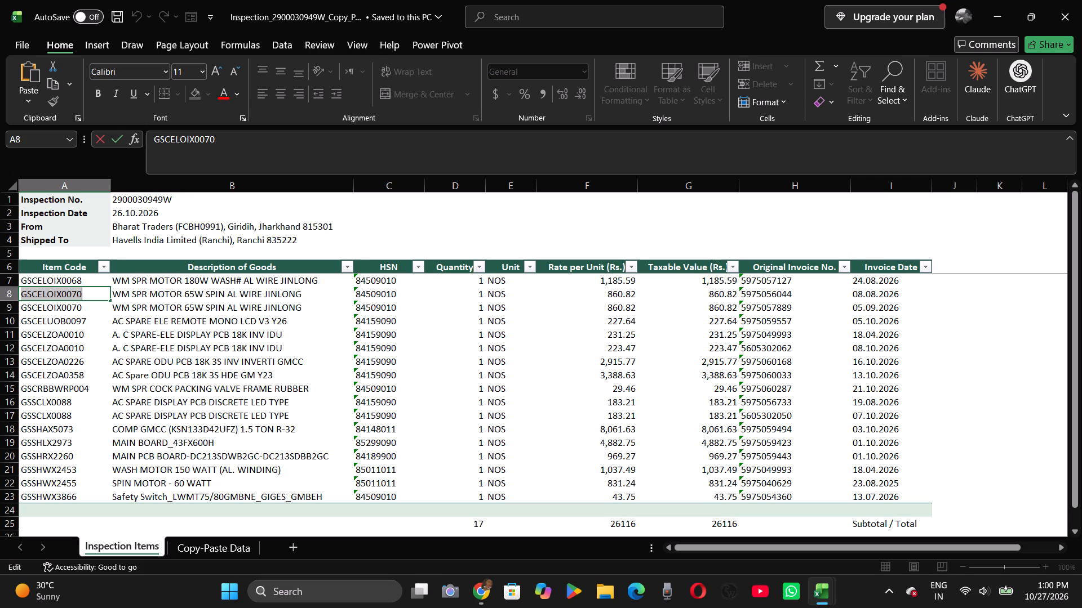
{"action": "left_click", "coordinate": [488, 593]}
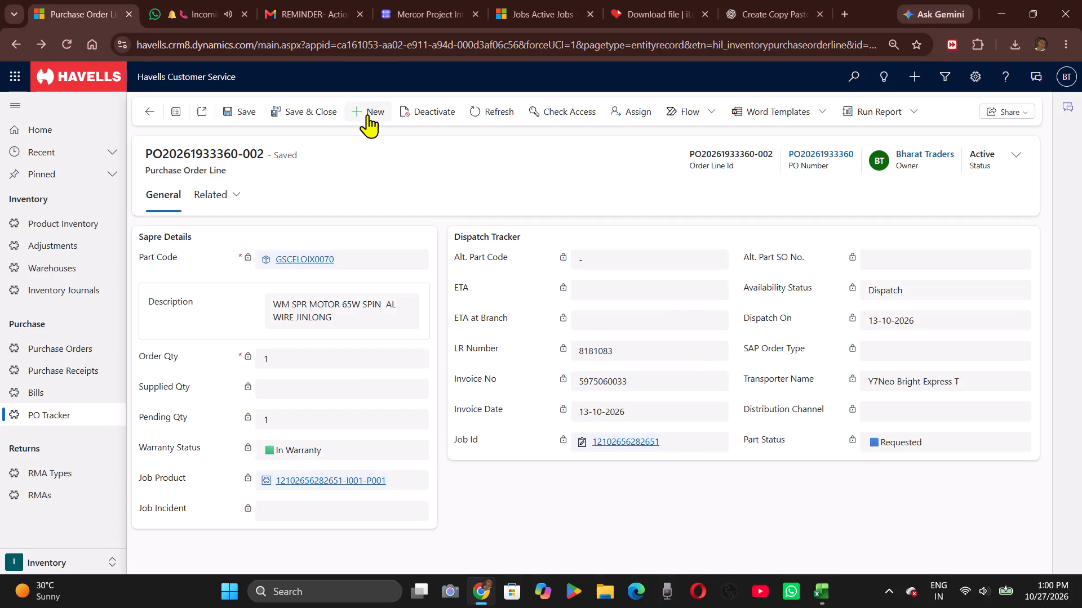
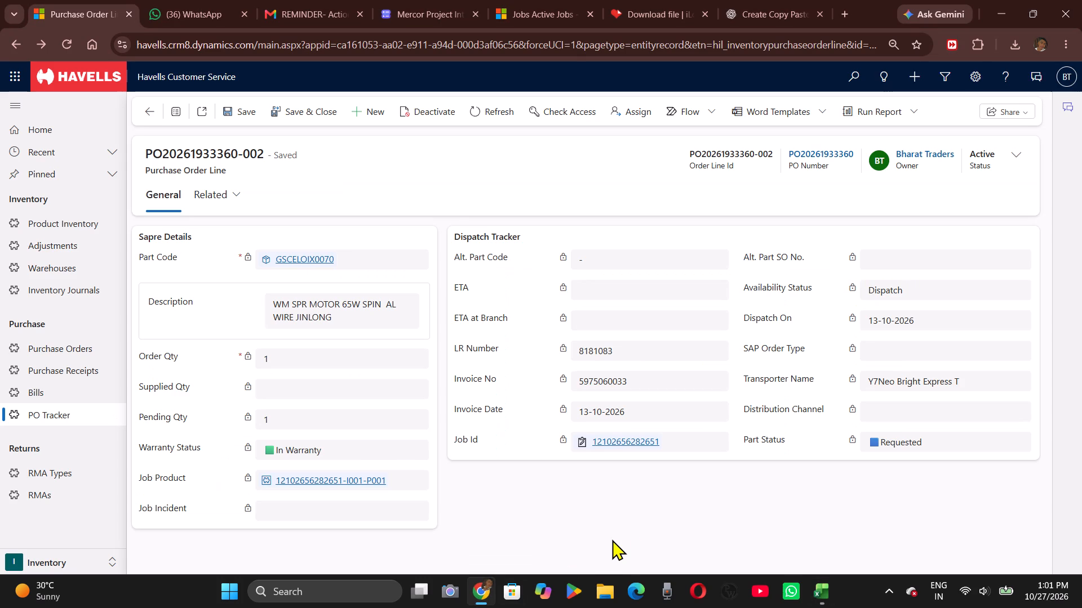
{"action": "scroll", "coordinate": [632, 532], "scroll_direction": "down", "scroll_amount": 1}
{"action": "scroll", "coordinate": [632, 532], "scroll_direction": "up", "scroll_amount": 1}
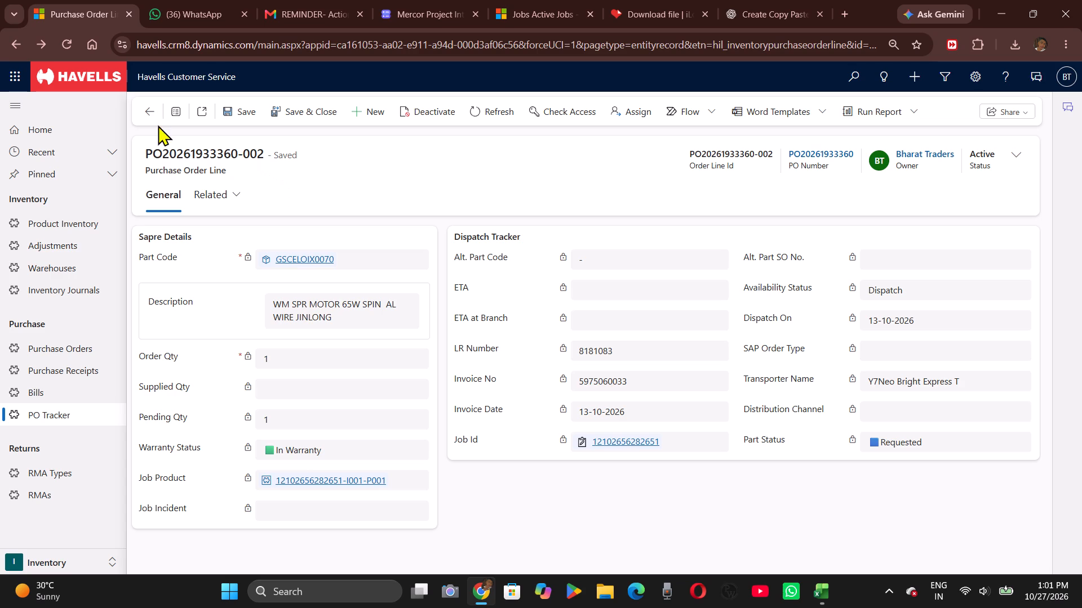
{"action": "left_click", "coordinate": [148, 108]}
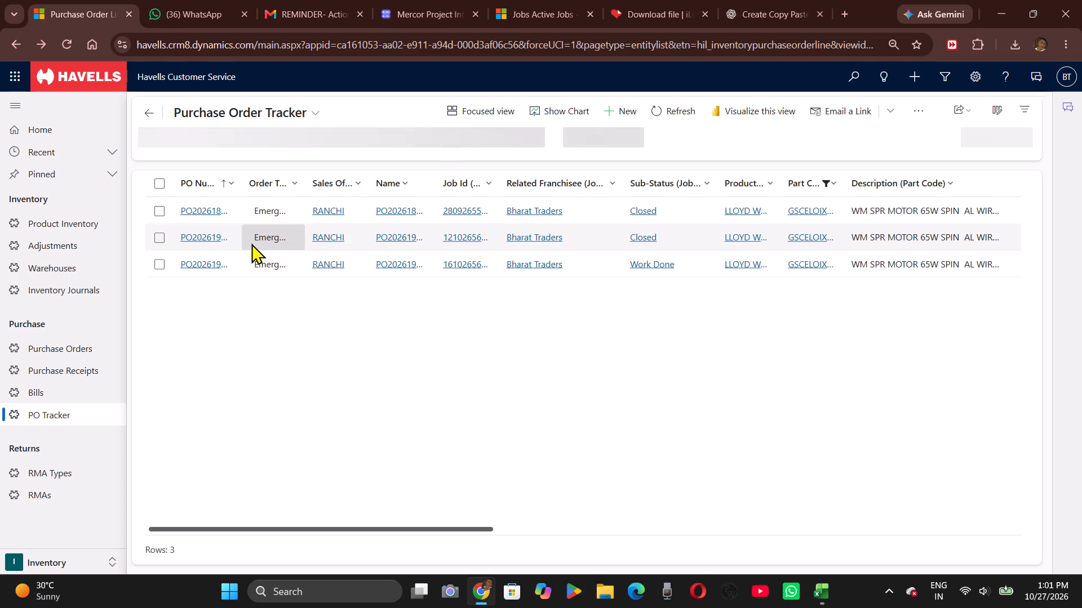
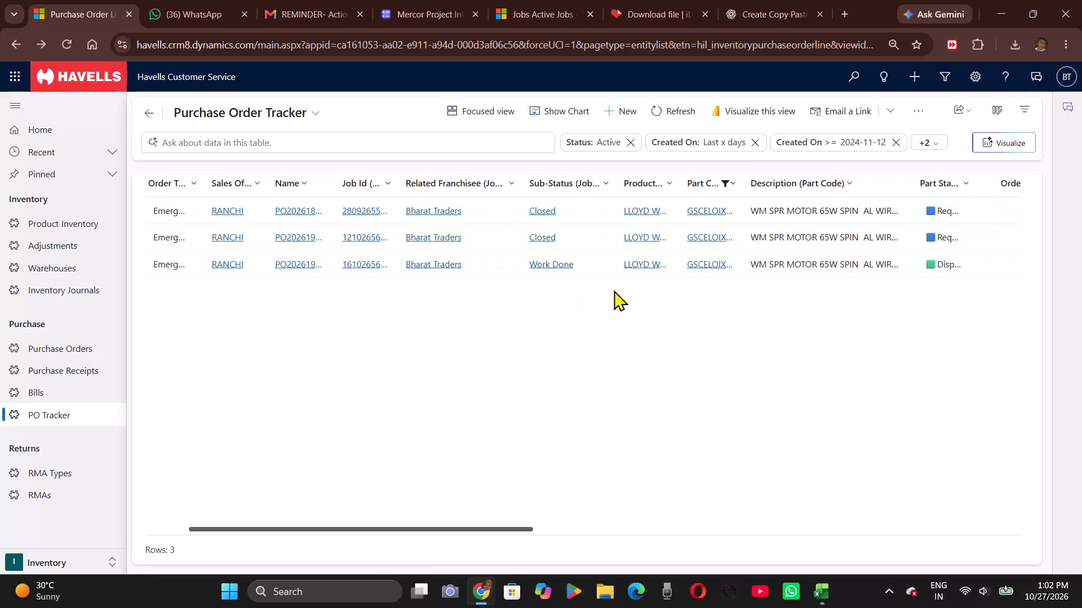
{"action": "scroll", "coordinate": [614, 290], "scroll_direction": "left", "scroll_amount": 1}
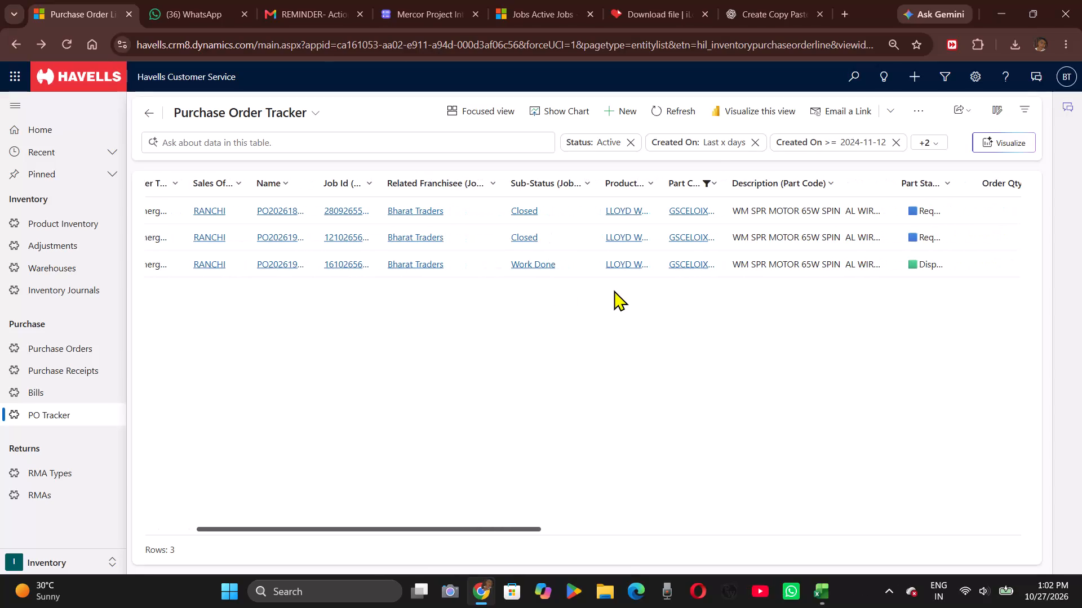
{"action": "scroll", "coordinate": [614, 290], "scroll_direction": "left", "scroll_amount": 2}
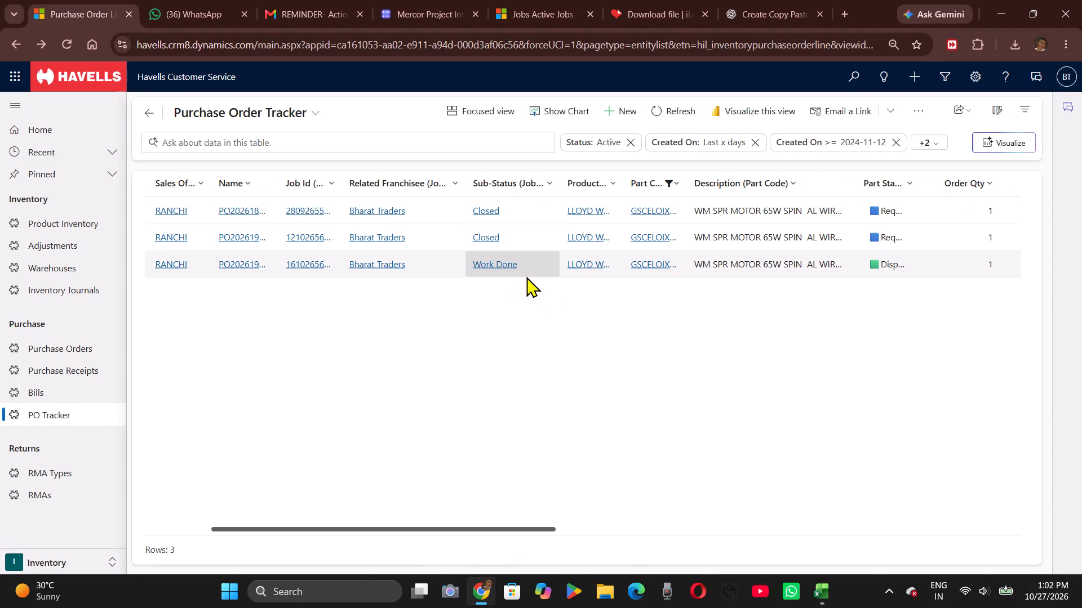
{"action": "triple_click", "coordinate": [536, 271]}
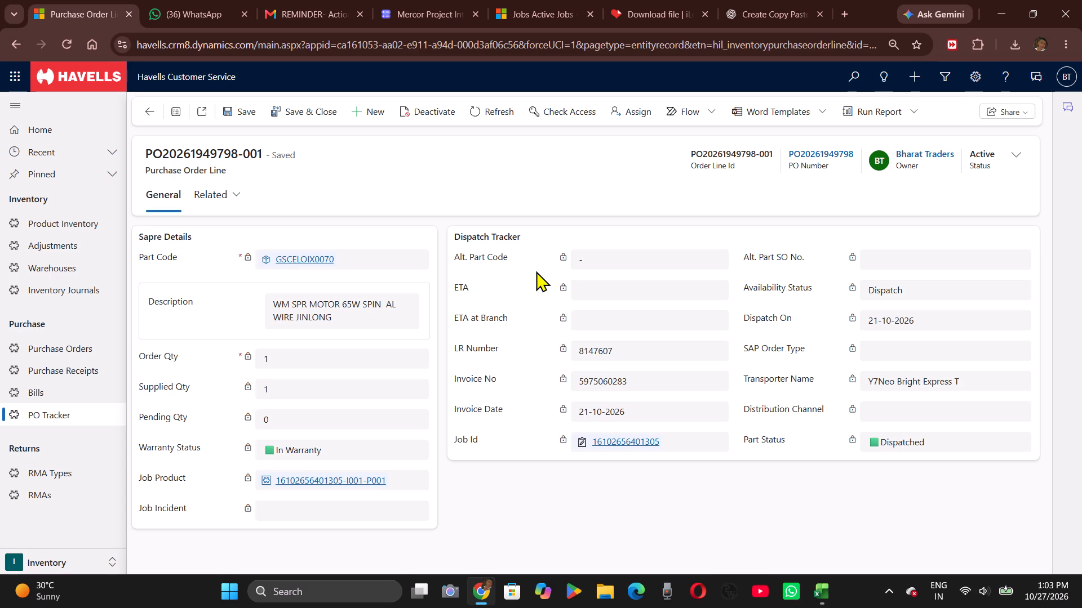
{"action": "left_click", "coordinate": [631, 440]}
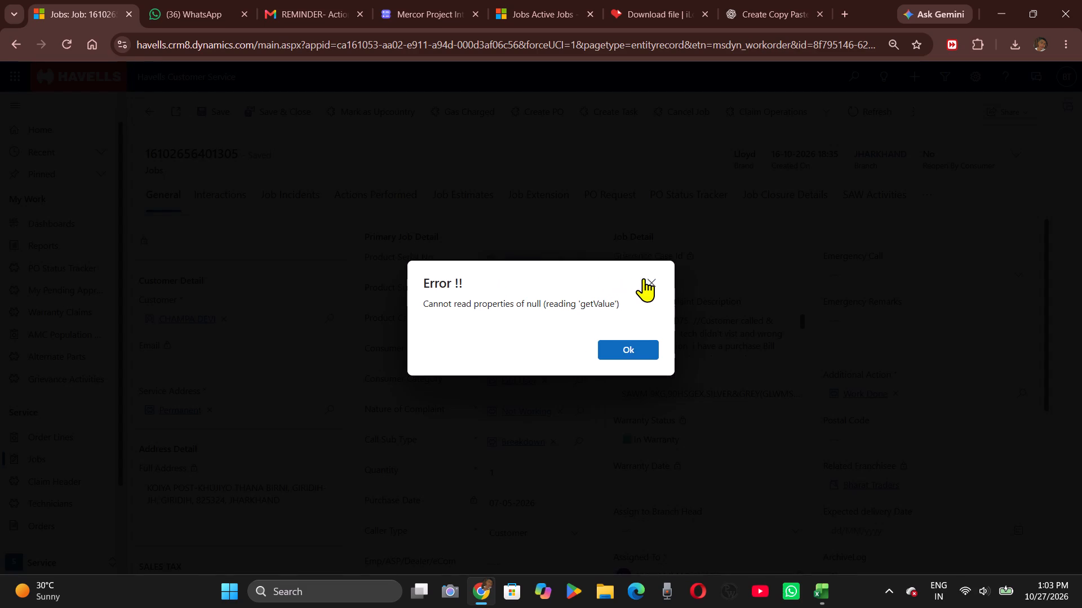
{"action": "left_click", "coordinate": [649, 280]}
{"action": "left_click", "coordinate": [629, 348]}
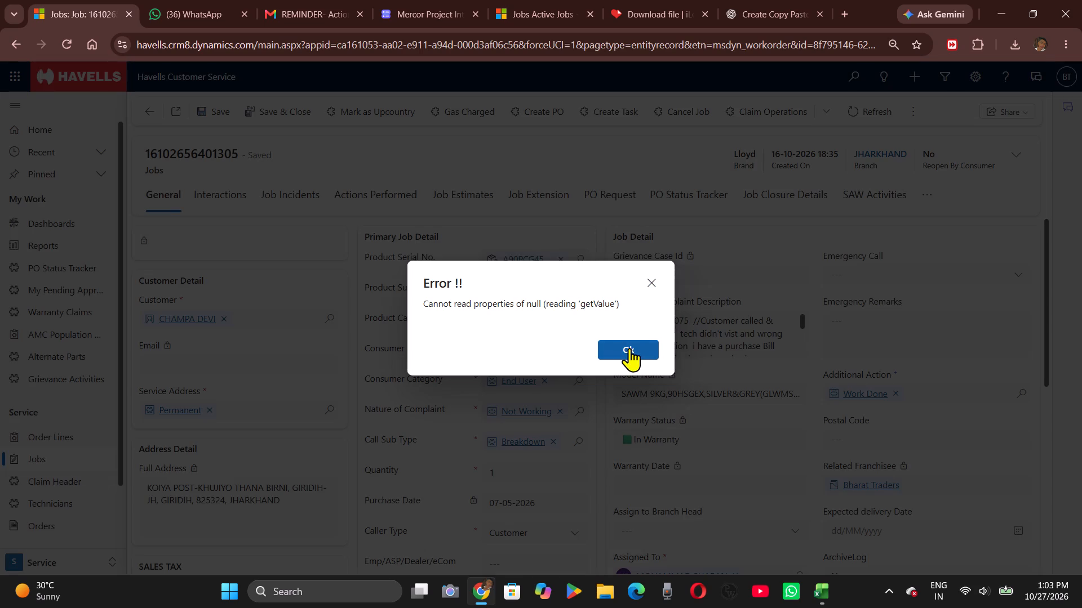
{"action": "left_click", "coordinate": [659, 287]}
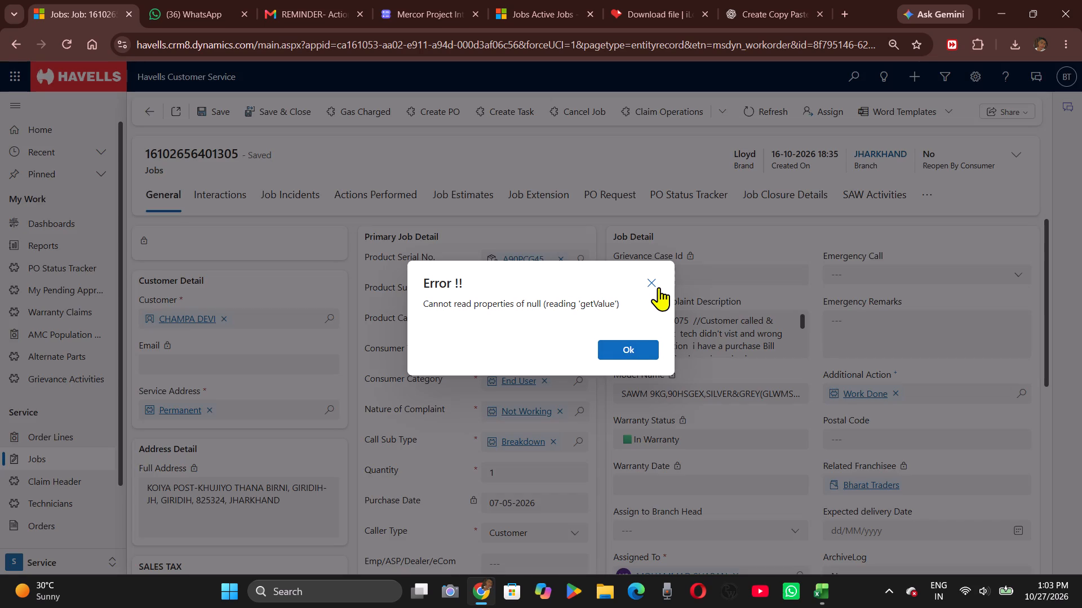
{"action": "left_click", "coordinate": [648, 283]}
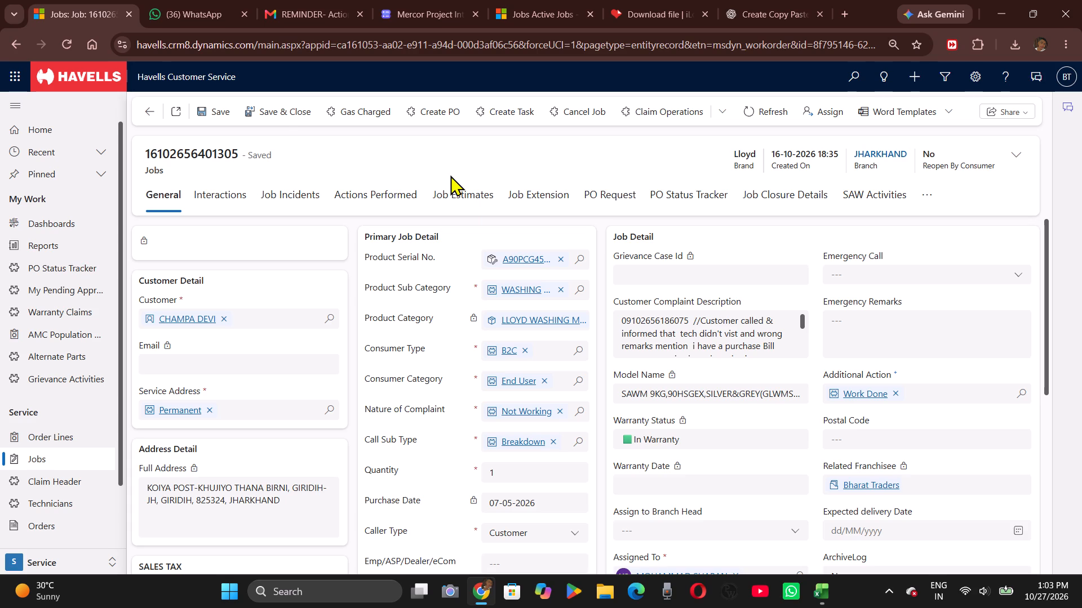
{"action": "left_click", "coordinate": [154, 107]}
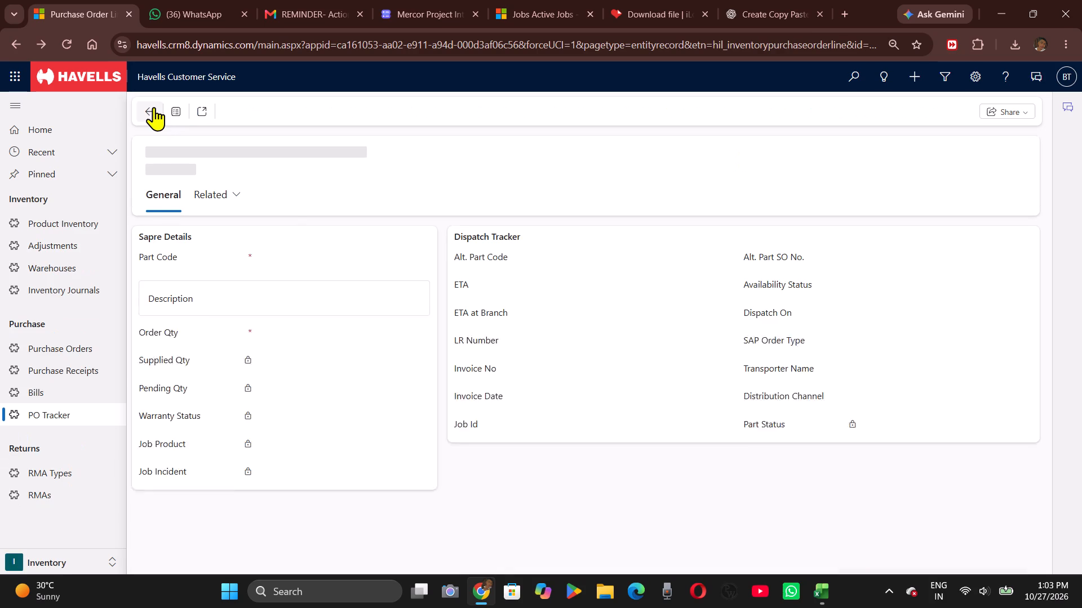
{"action": "left_click", "coordinate": [139, 112]}
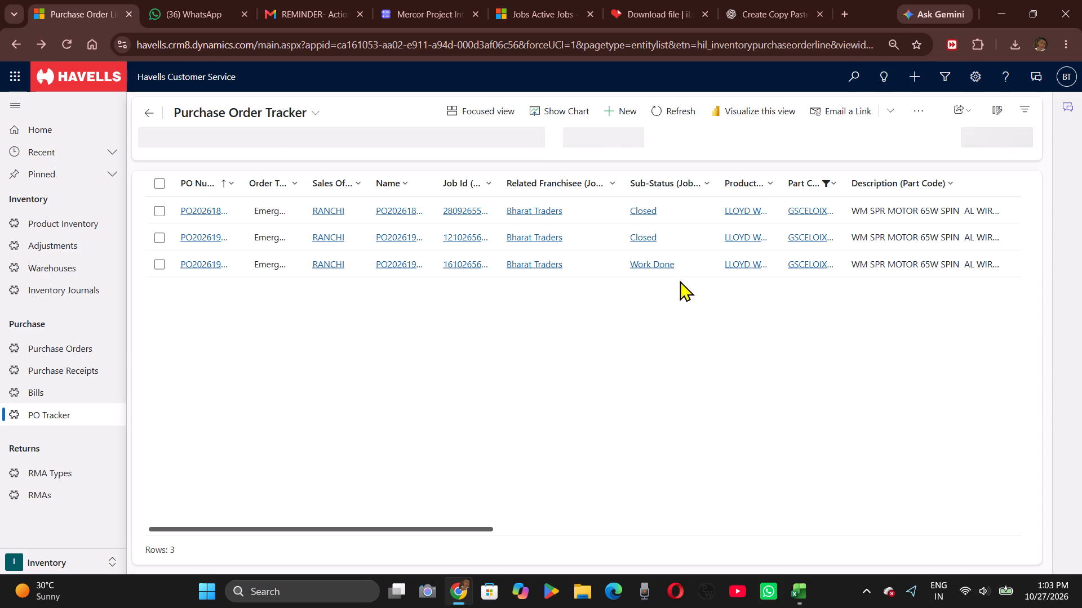
{"action": "scroll", "coordinate": [673, 283], "scroll_direction": "left", "scroll_amount": 1}
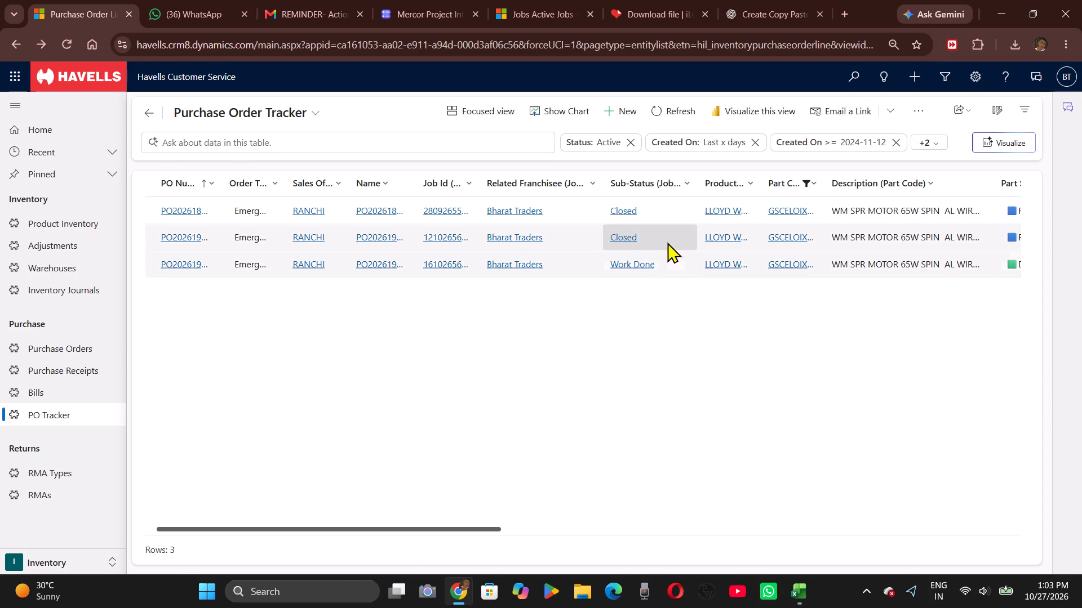
{"action": "triple_click", "coordinate": [664, 214]}
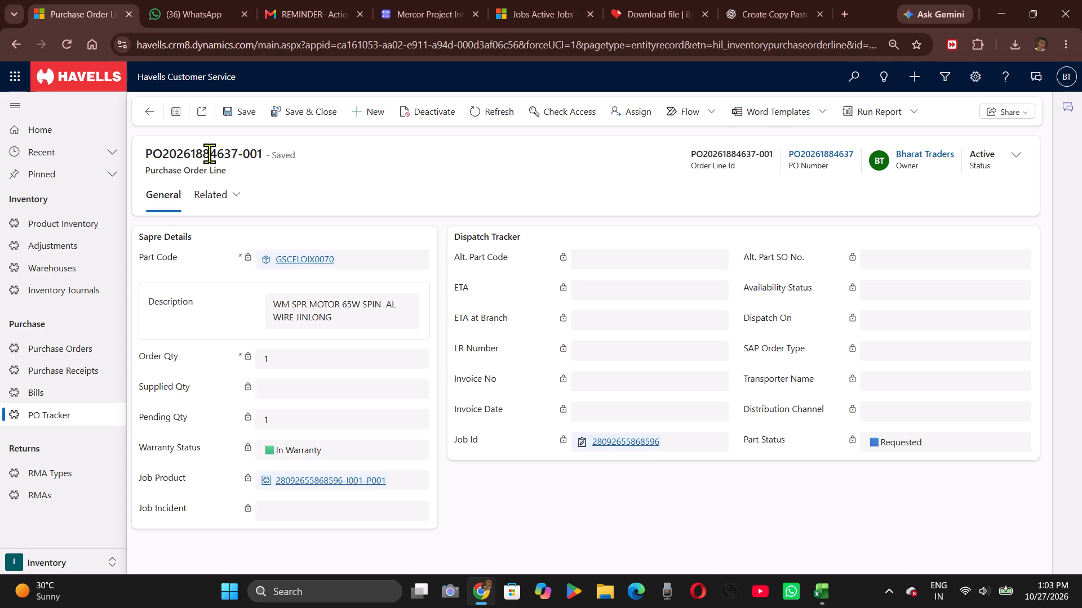
{"action": "left_click", "coordinate": [148, 116]}
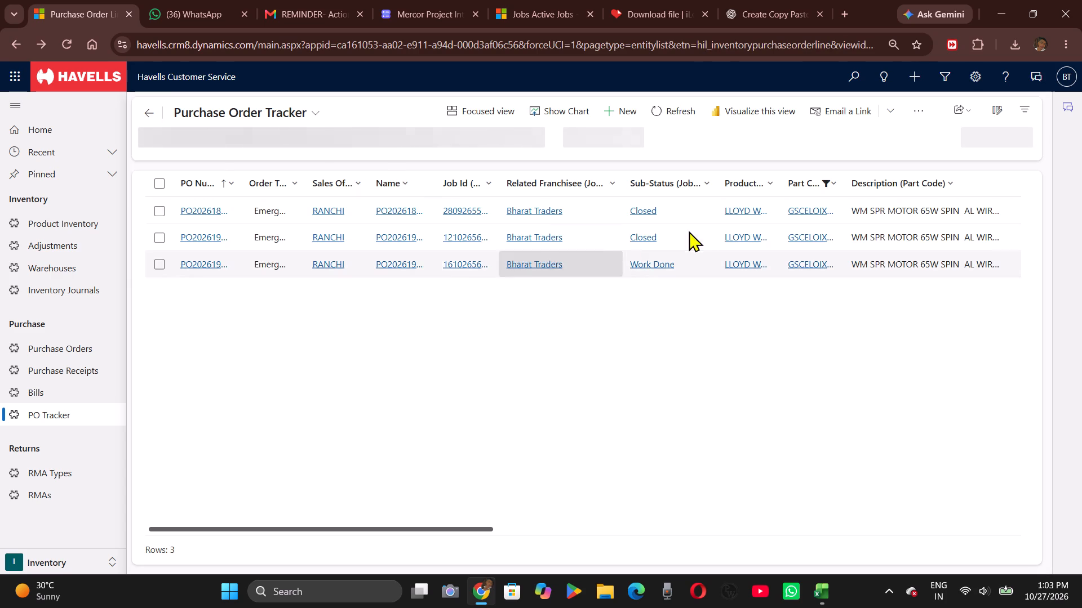
{"action": "triple_click", "coordinate": [684, 235]}
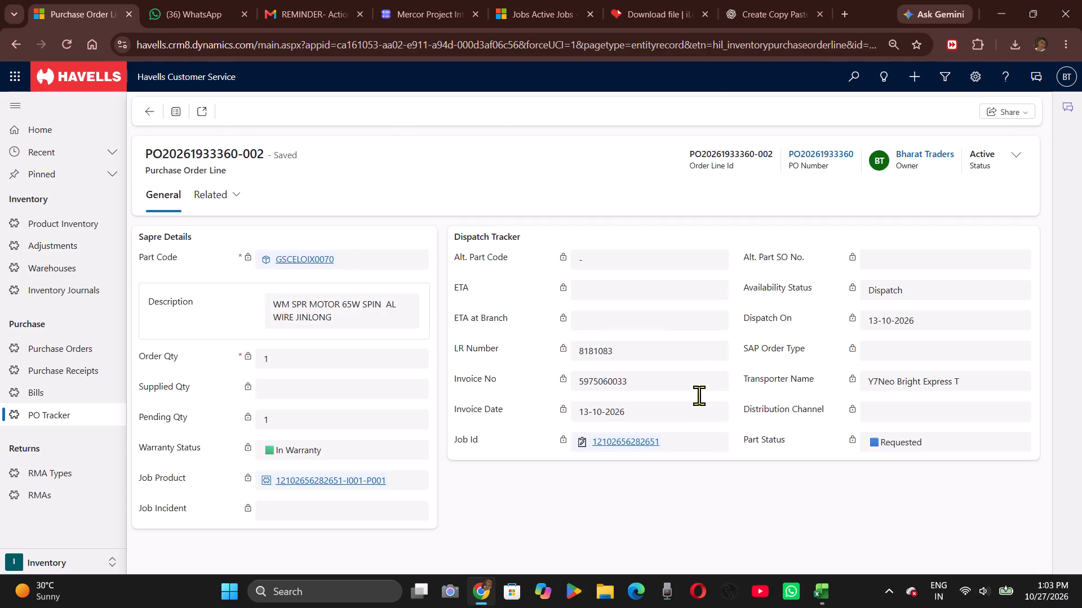
{"action": "left_click", "coordinate": [645, 441]}
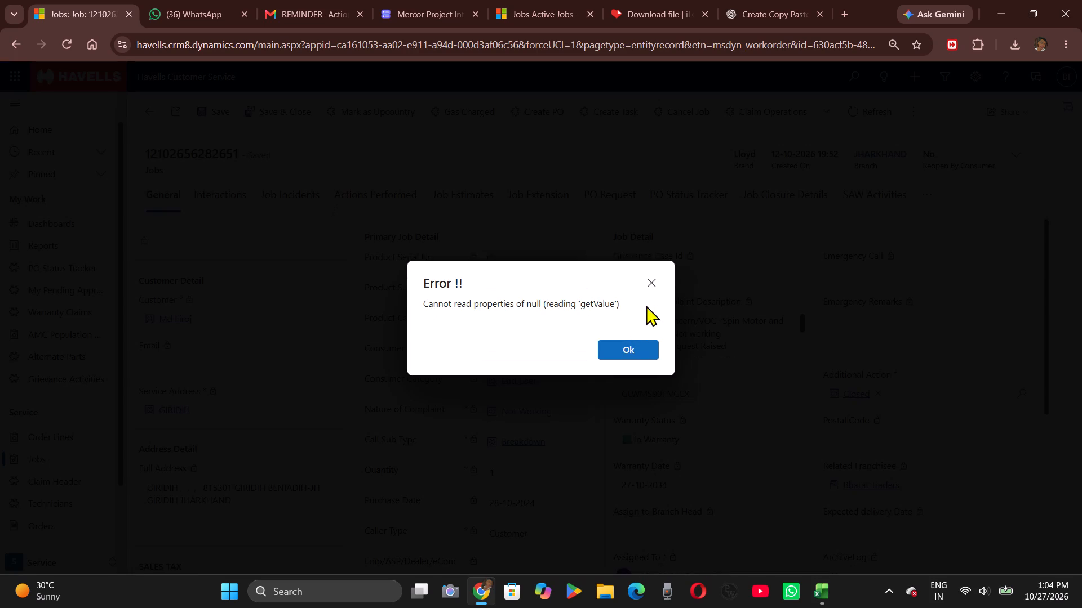
{"action": "left_click", "coordinate": [655, 274]}
{"action": "left_click", "coordinate": [655, 274]}
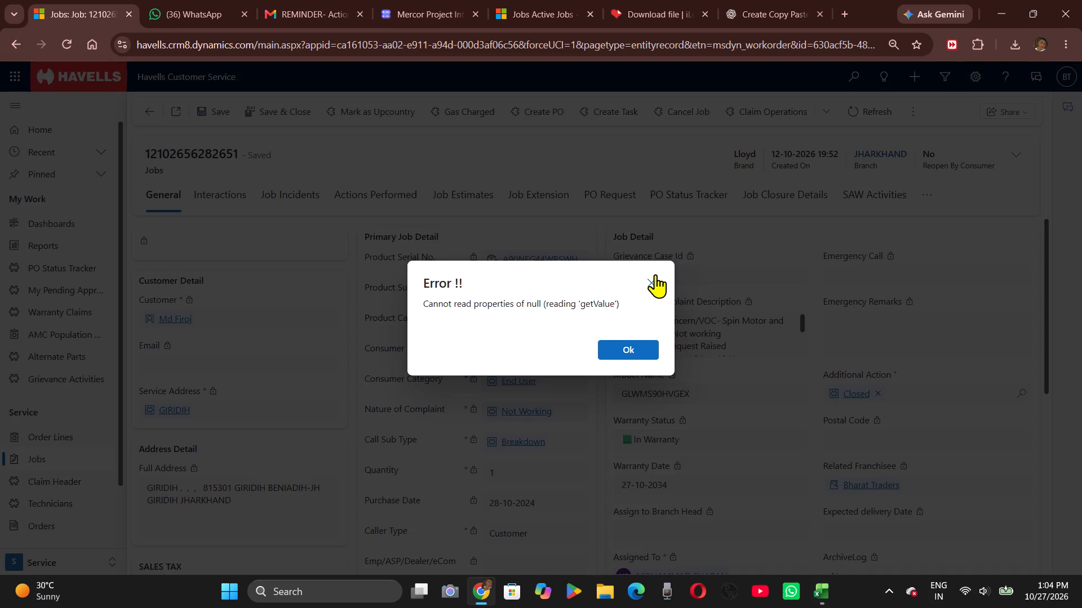
{"action": "left_click", "coordinate": [655, 274]}
{"action": "left_click", "coordinate": [655, 274]}
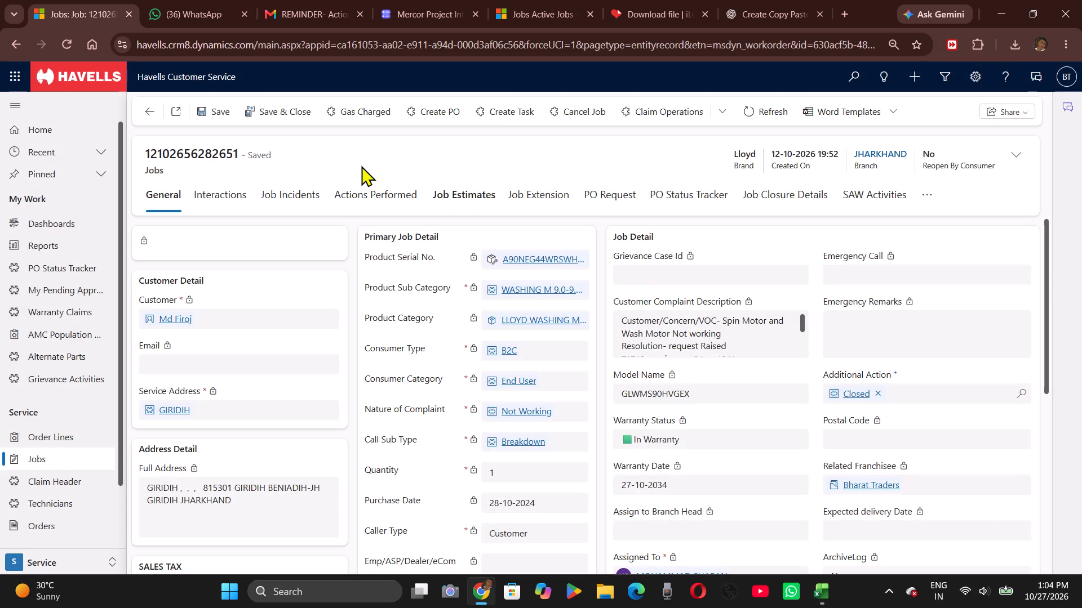
{"action": "left_click", "coordinate": [291, 193]}
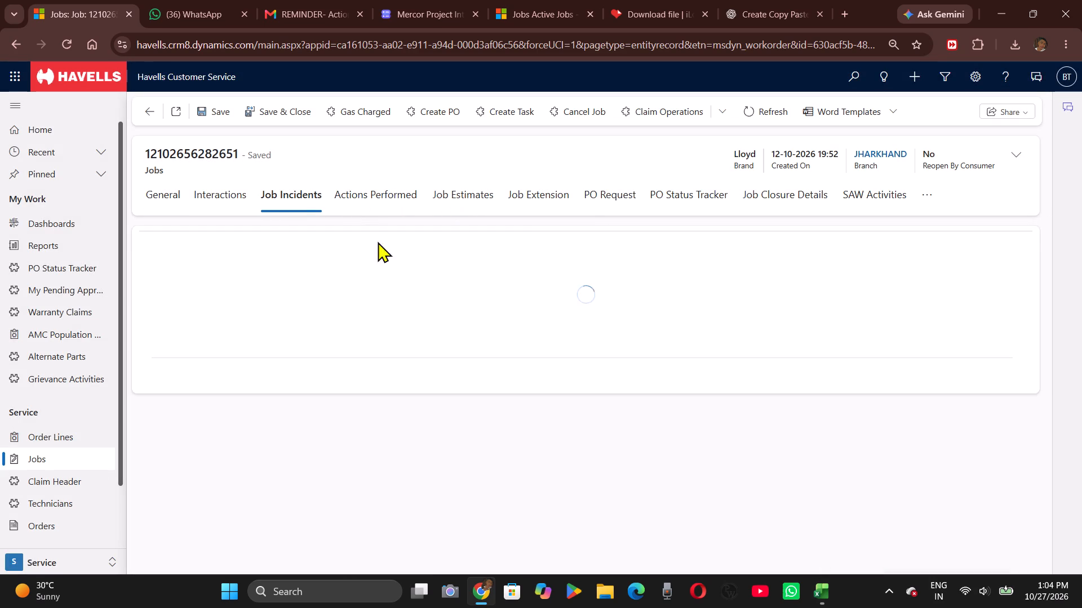
{"action": "triple_click", "coordinate": [356, 296]}
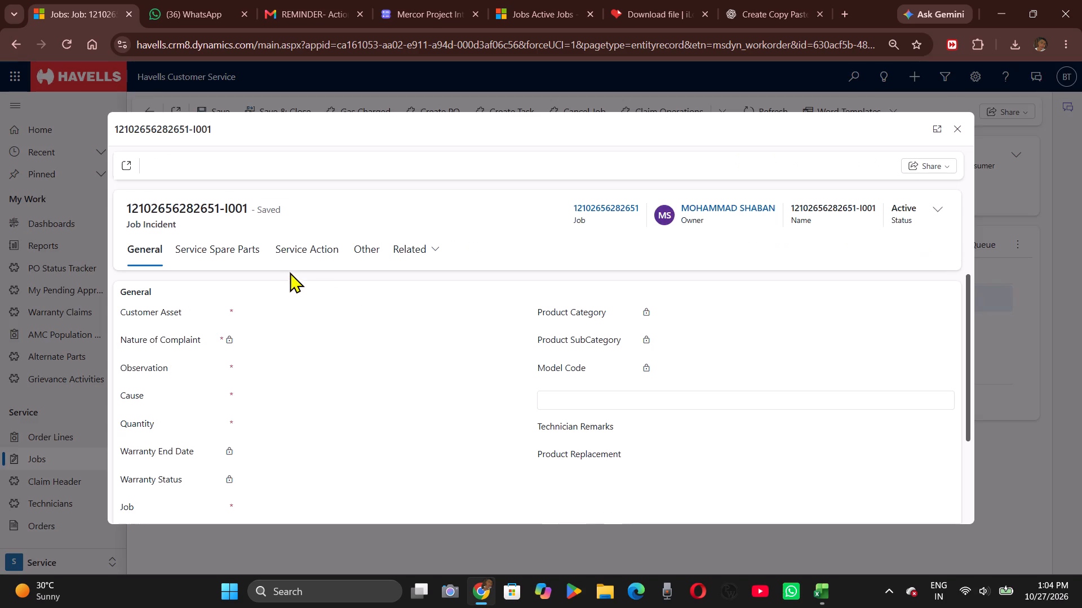
{"action": "left_click", "coordinate": [255, 248]}
{"action": "left_click", "coordinate": [650, 279]}
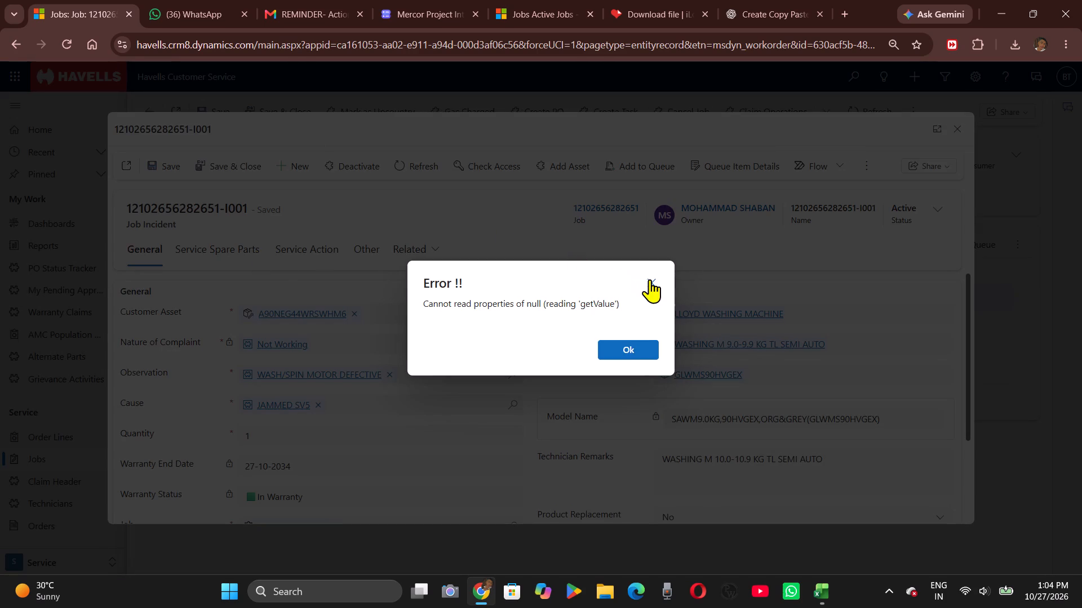
{"action": "left_click", "coordinate": [650, 279]}
{"action": "left_click", "coordinate": [254, 246]}
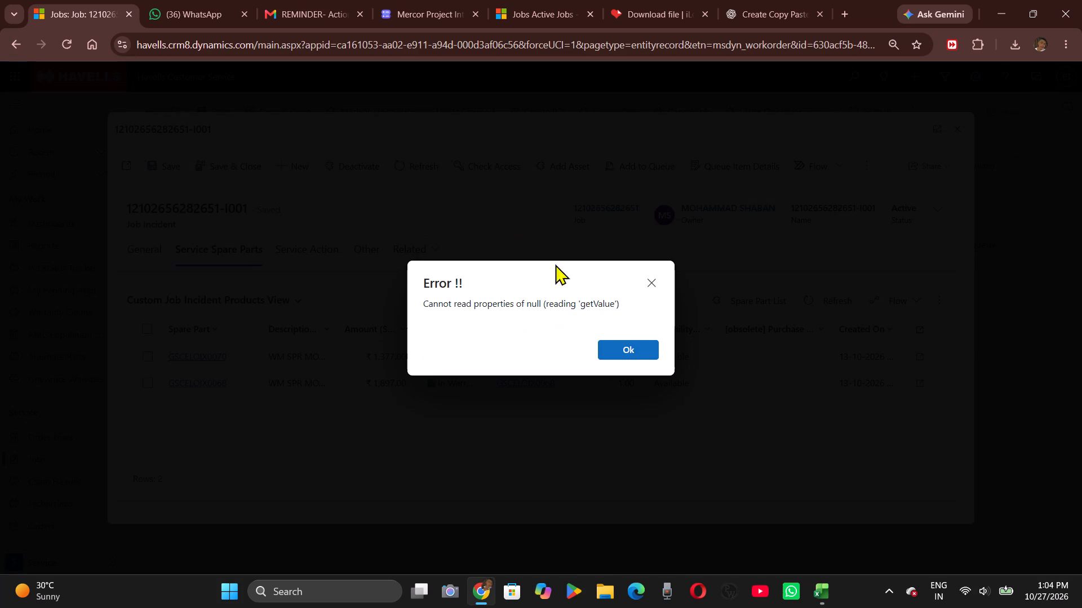
{"action": "left_click", "coordinate": [657, 281]}
{"action": "left_click", "coordinate": [657, 281]}
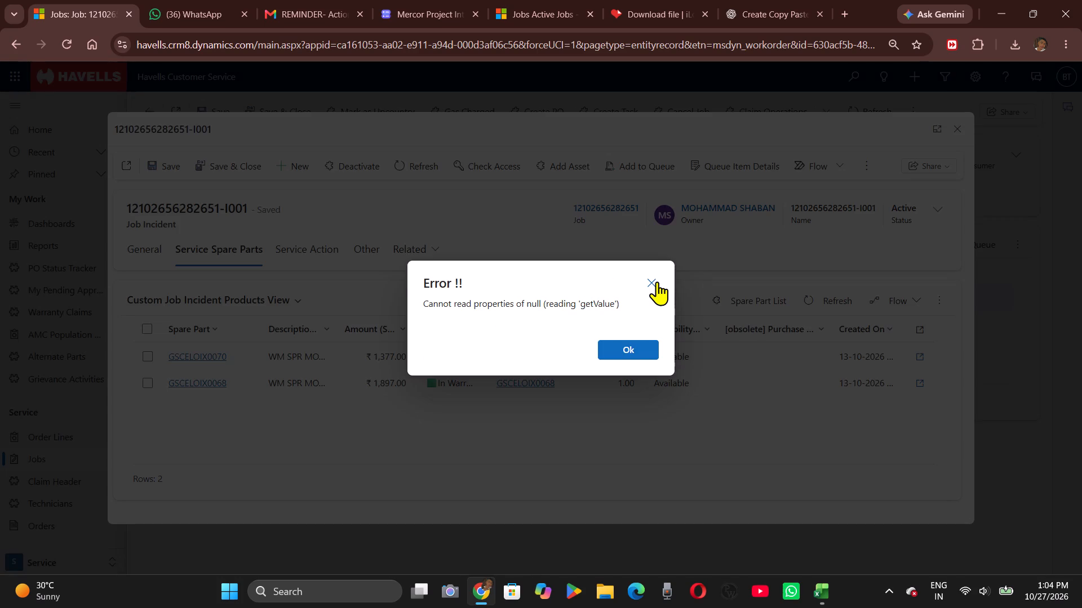
{"action": "left_click", "coordinate": [657, 281]}
{"action": "double_click", "coordinate": [657, 281]}
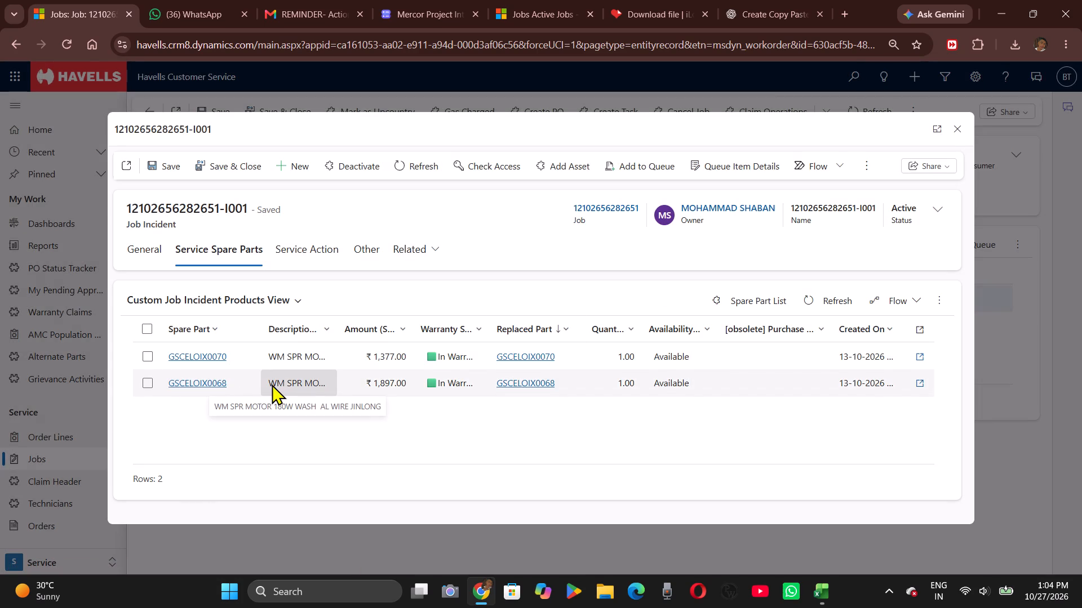
Open the job product record for spare part GSCELOIX0070 to examine its replacement and usage details, dismissing any errors.
{"action": "triple_click", "coordinate": [342, 355]}
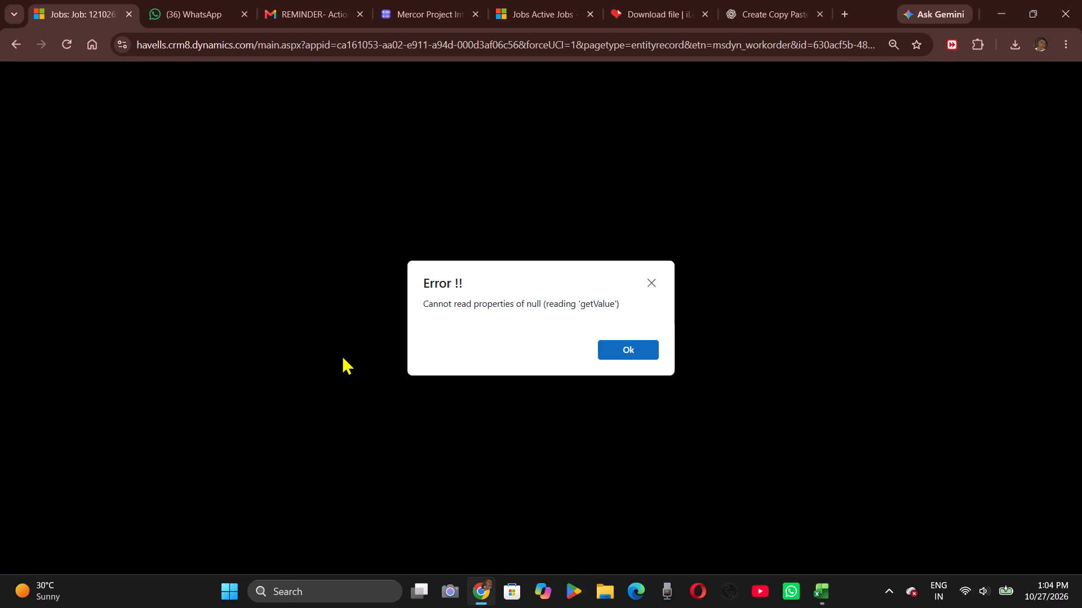
{"action": "left_click", "coordinate": [640, 348]}
{"action": "triple_click", "coordinate": [653, 287]}
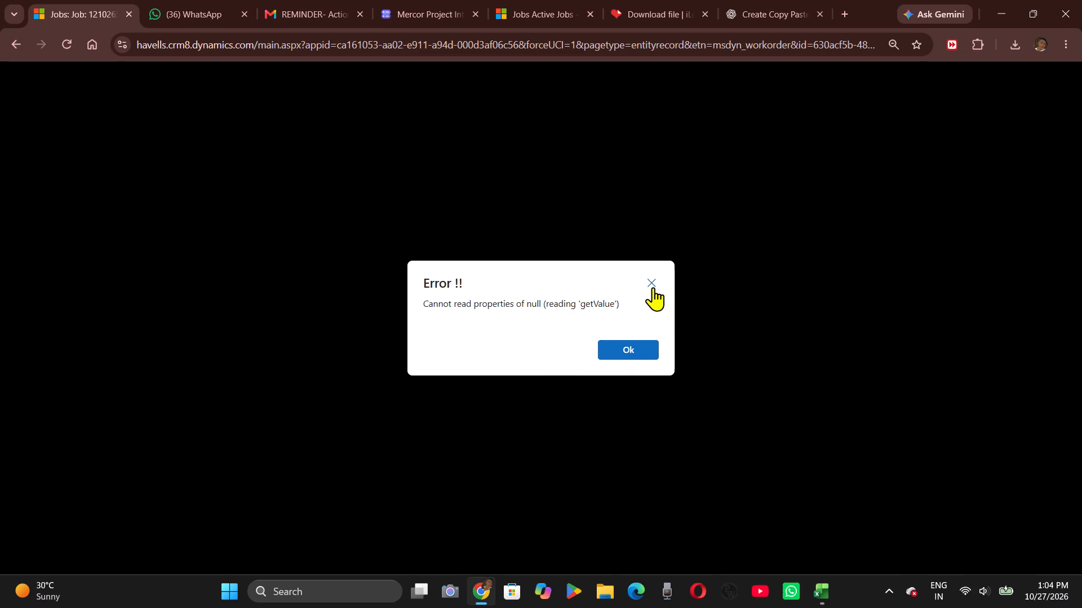
{"action": "left_click", "coordinate": [653, 287]}
{"action": "left_click", "coordinate": [649, 284]}
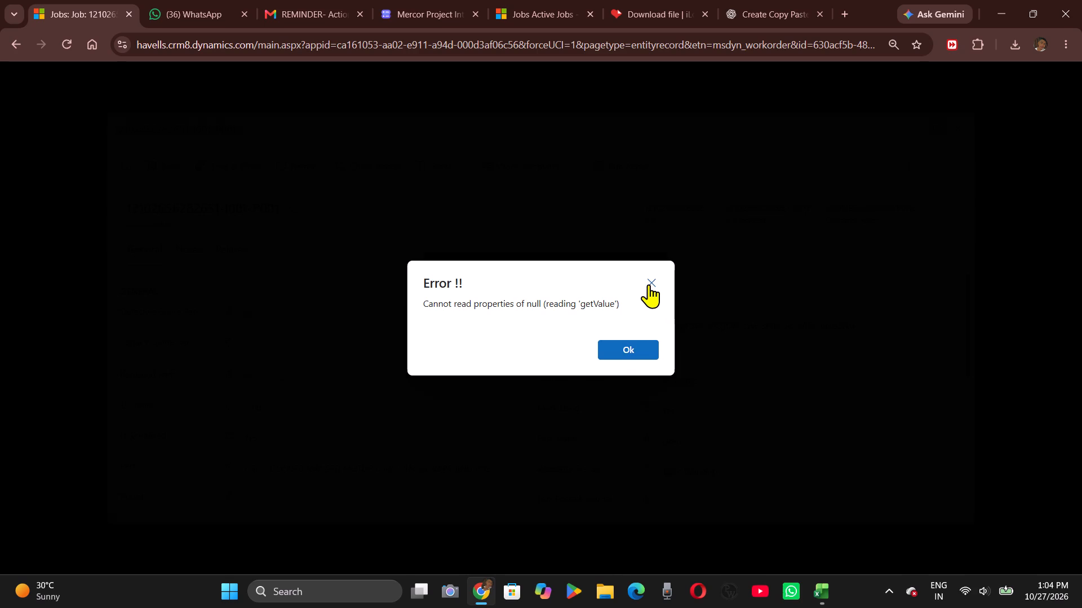
{"action": "left_click", "coordinate": [649, 284]}
{"action": "left_click", "coordinate": [654, 283]}
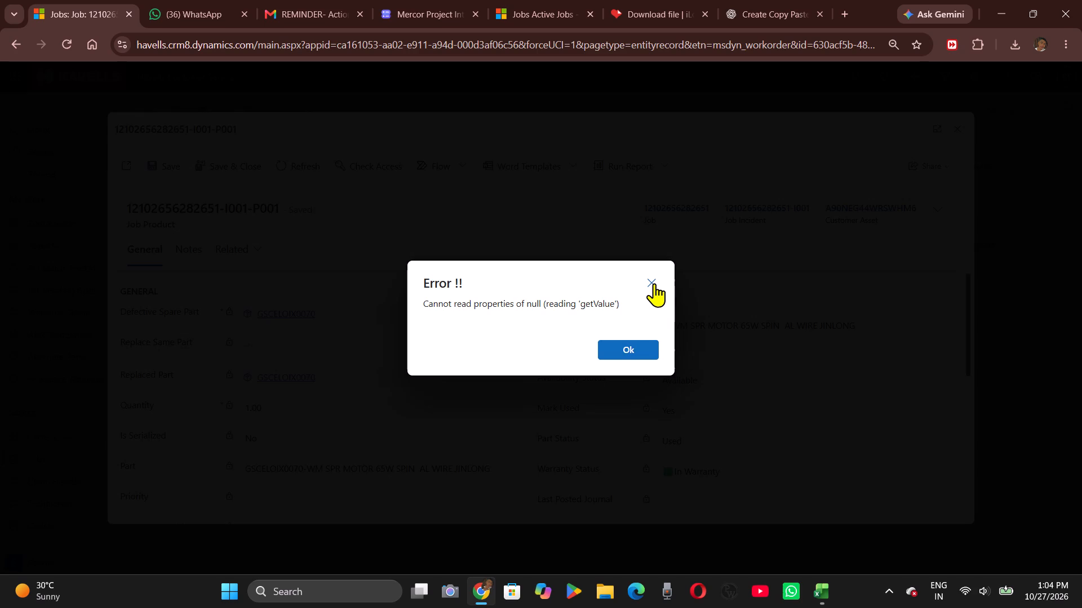
{"action": "left_click", "coordinate": [654, 283]}
{"action": "left_click", "coordinate": [654, 283]}
{"action": "left_click", "coordinate": [654, 283]}
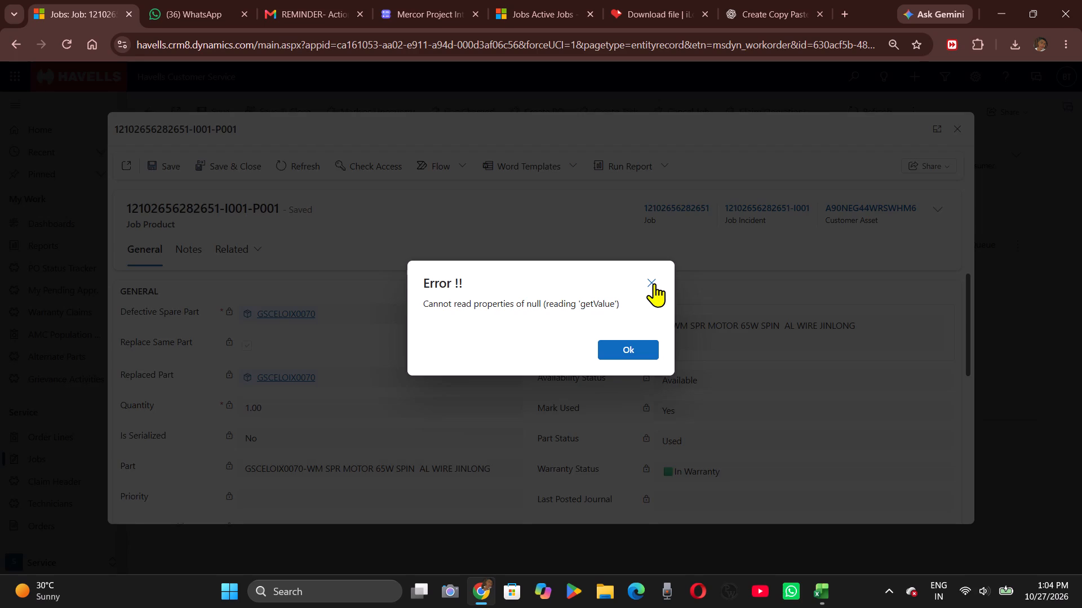
{"action": "left_click", "coordinate": [654, 283]}
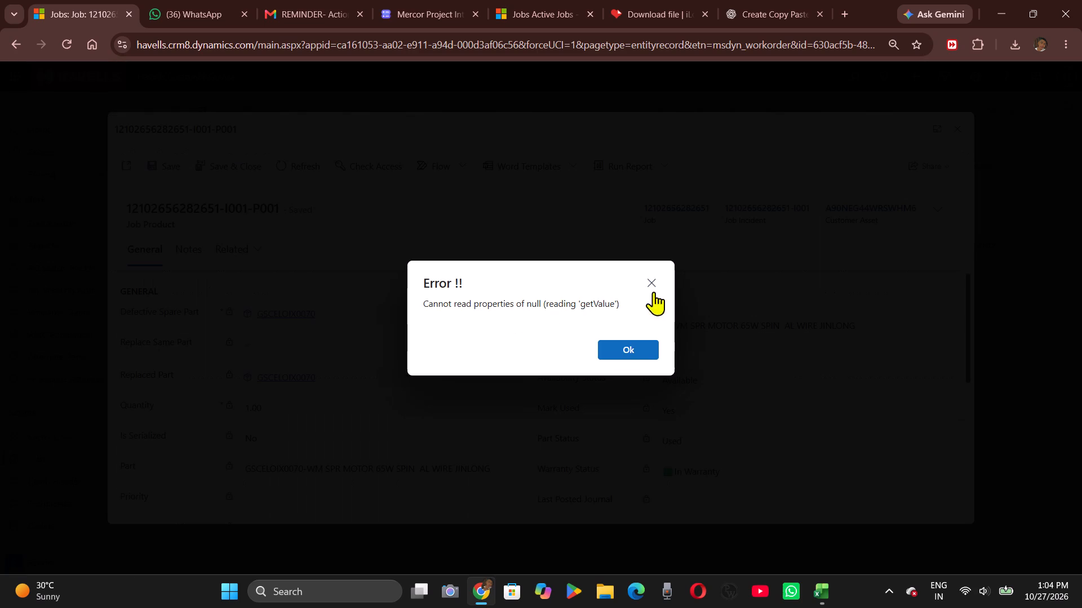
{"action": "left_click", "coordinate": [651, 283]}
{"action": "left_click", "coordinate": [651, 283]}
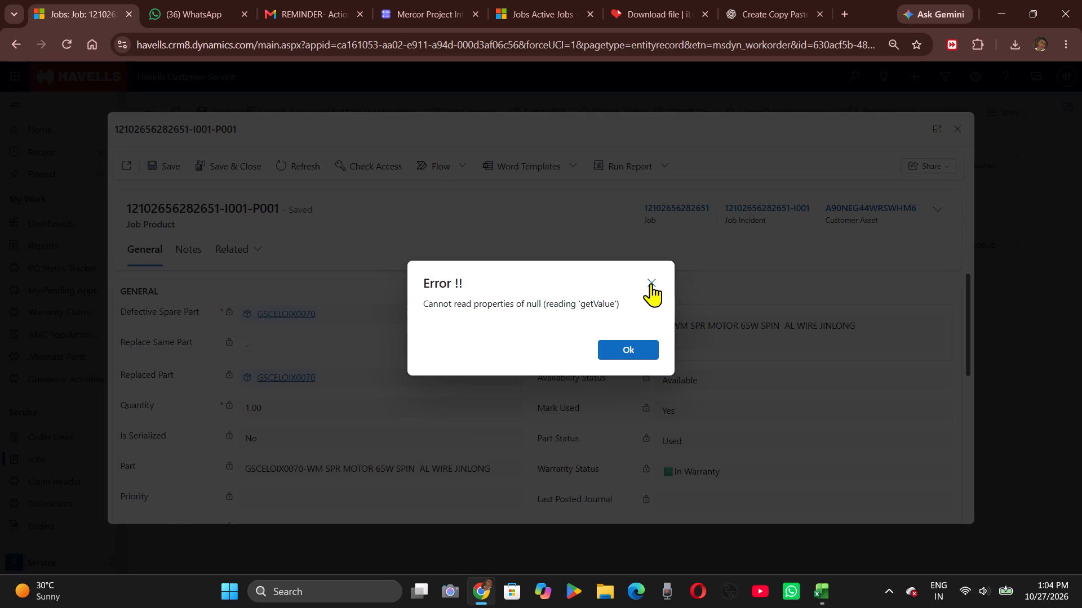
{"action": "left_click", "coordinate": [651, 283]}
{"action": "left_click", "coordinate": [651, 283]}
{"action": "left_click", "coordinate": [651, 283]}
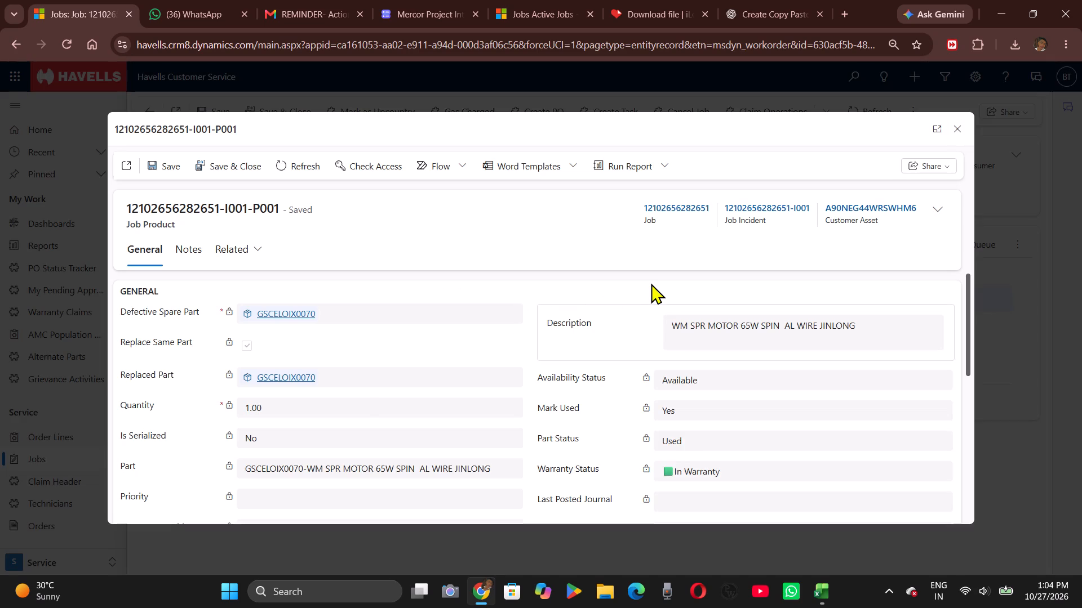
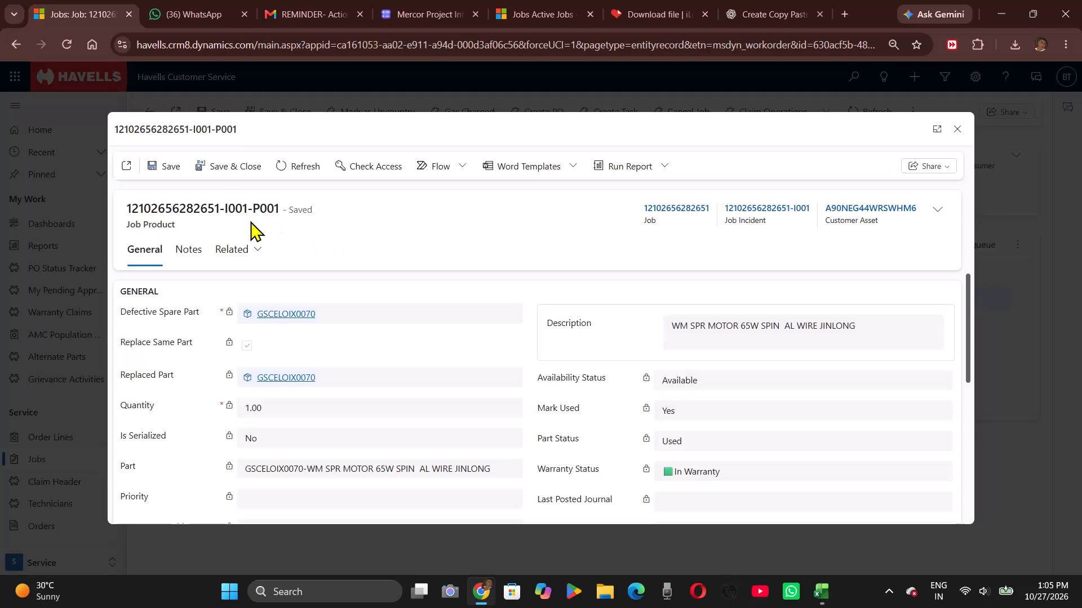
{"action": "triple_click", "coordinate": [201, 207]}
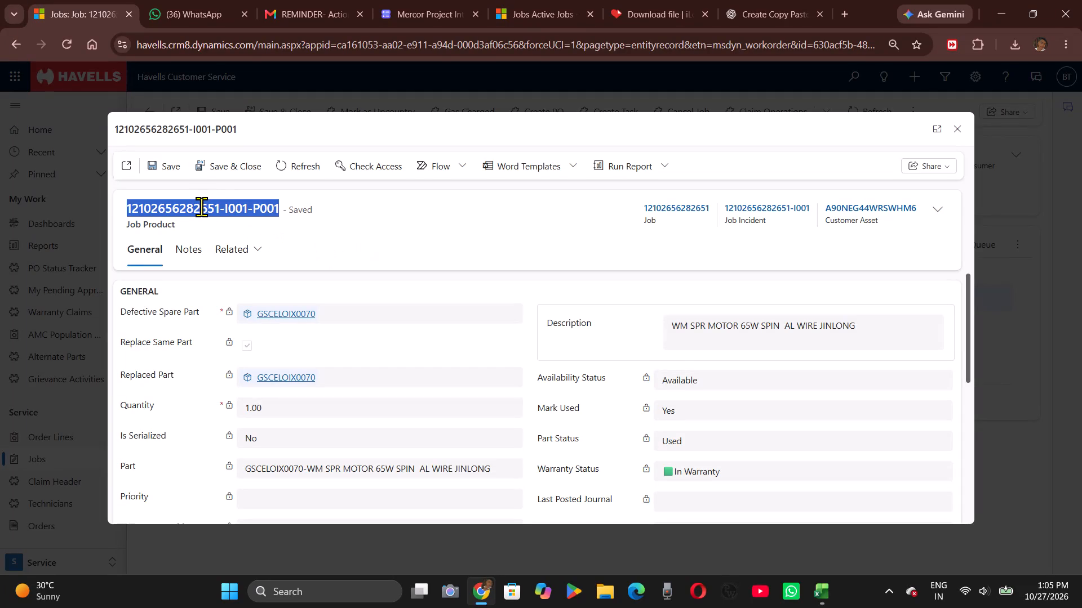
{"action": "double_click", "coordinate": [201, 207]}
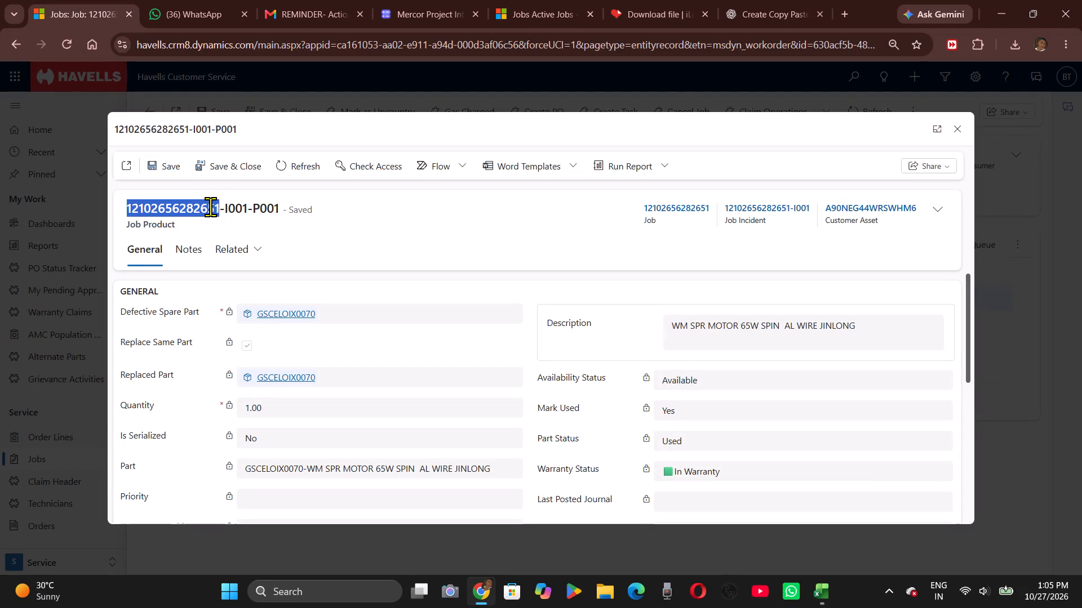
{"action": "key", "text": "ctrl+c"}
{"action": "left_click_drag", "start_coordinate": [959, 117], "coordinate": [959, 127]}
{"action": "left_click", "coordinate": [959, 127]}
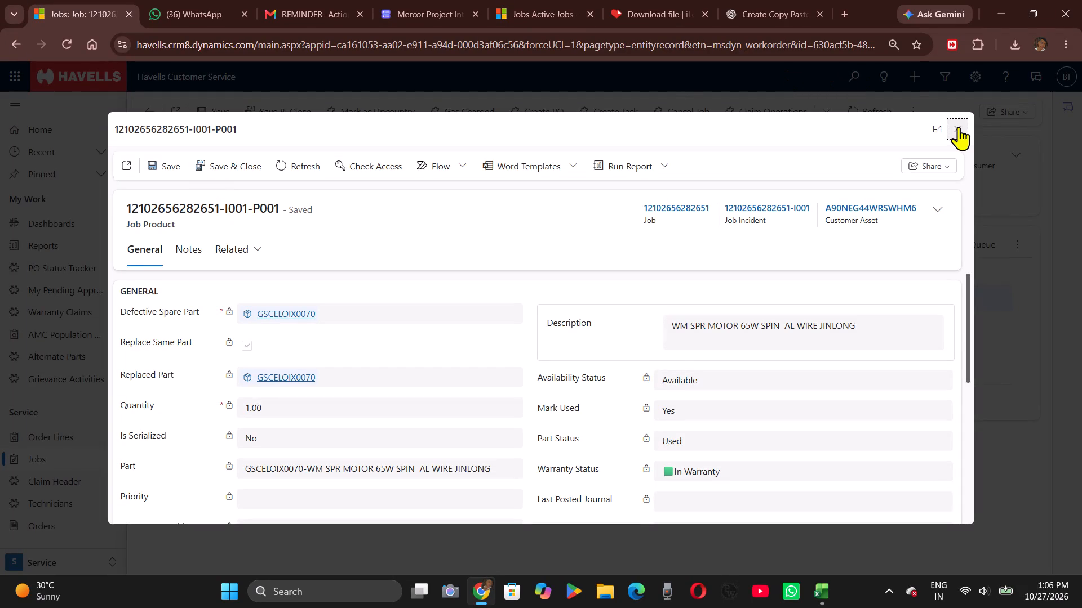
{"action": "left_click", "coordinate": [954, 128]}
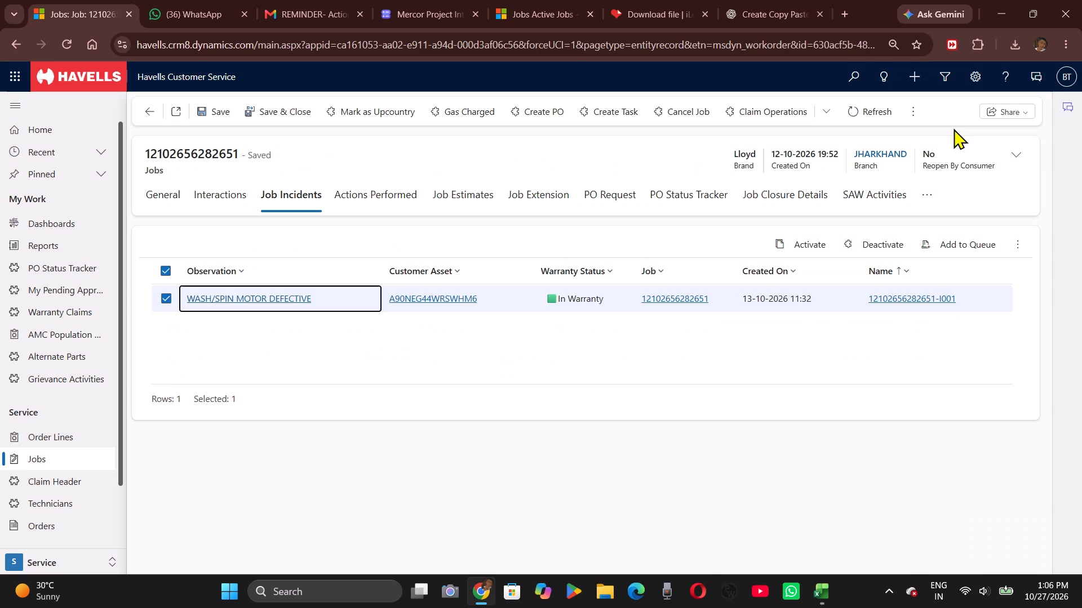
{"action": "left_click", "coordinate": [141, 122]}
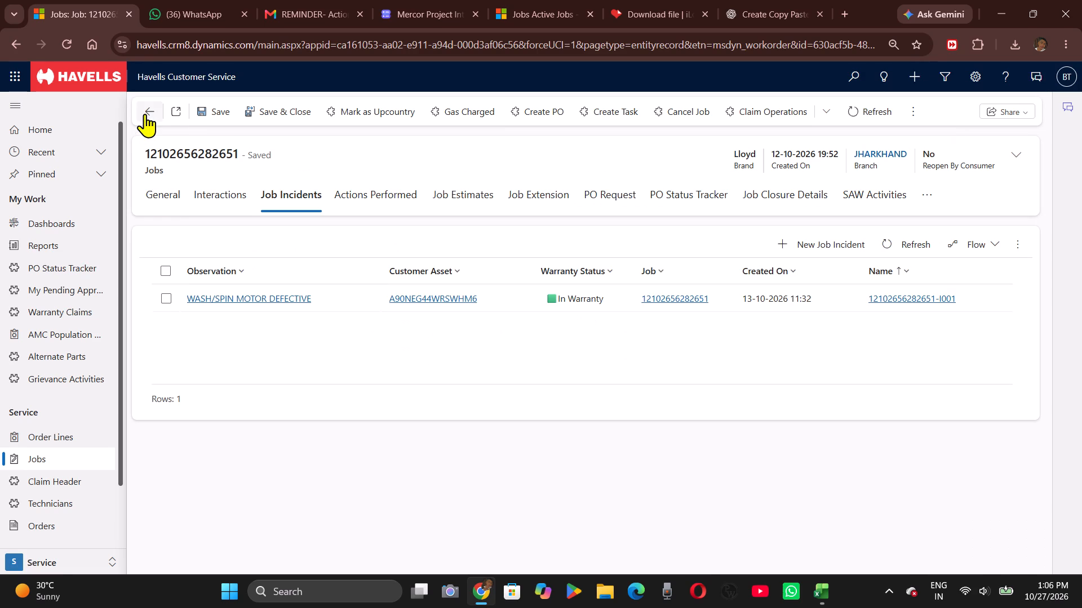
{"action": "left_click", "coordinate": [145, 114]}
{"action": "left_click", "coordinate": [145, 114]}
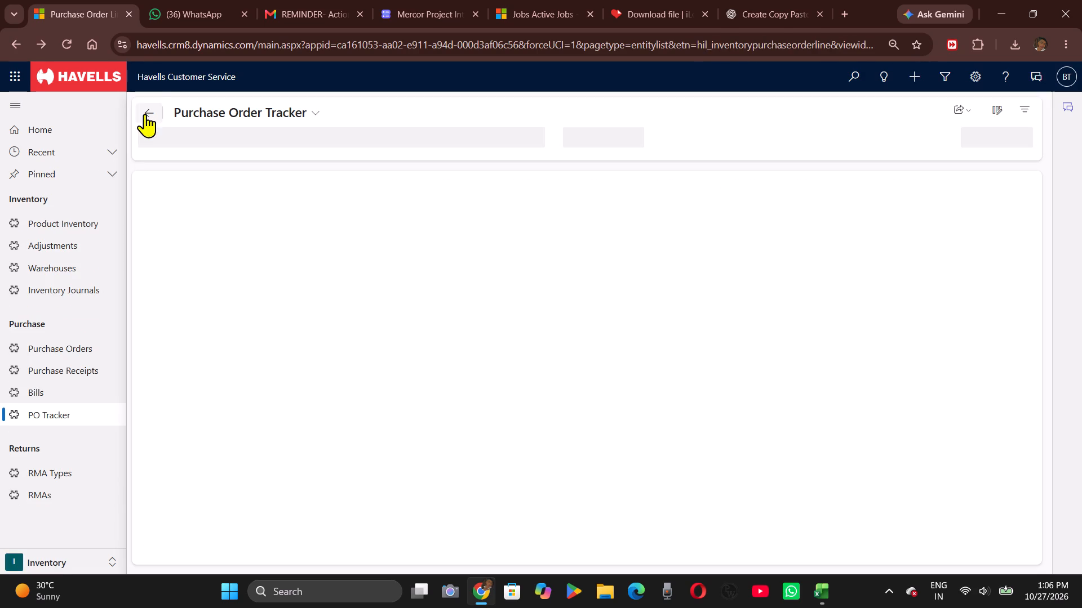
{"action": "left_click", "coordinate": [55, 495]}
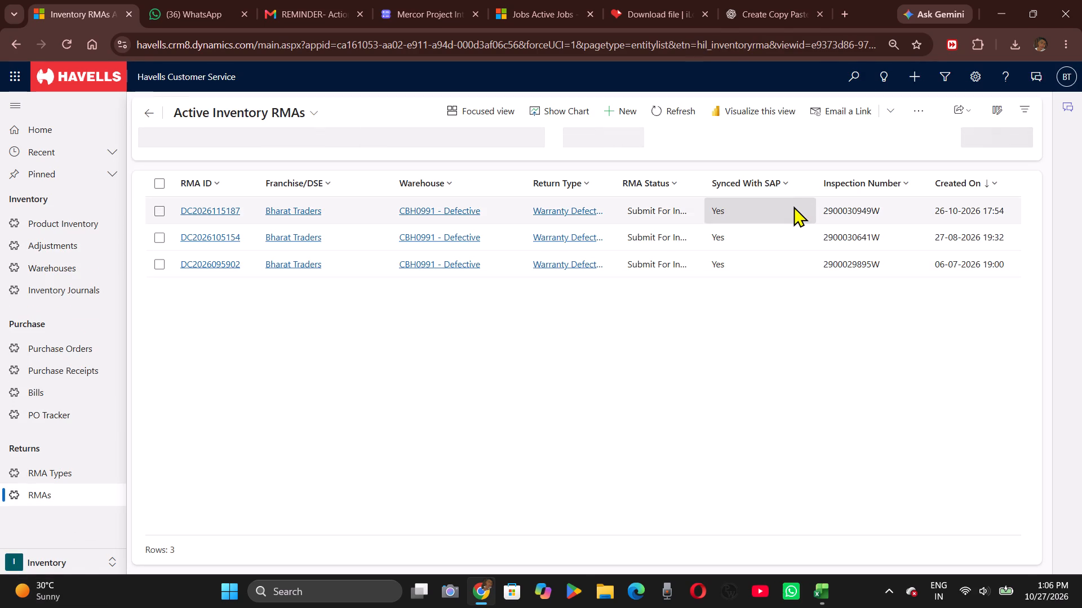
{"action": "triple_click", "coordinate": [793, 206]}
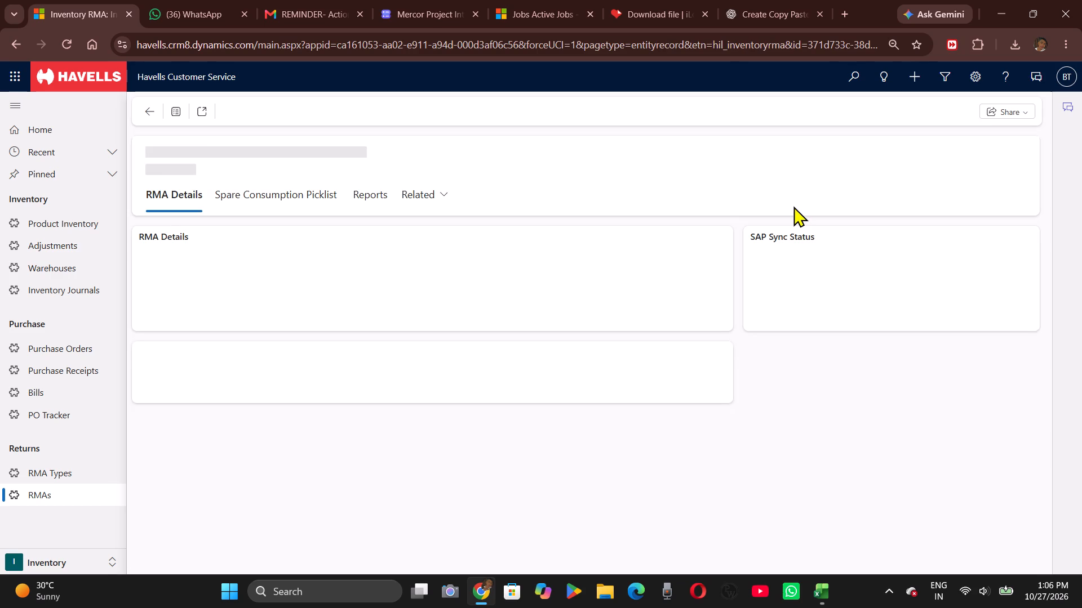
{"action": "left_click", "coordinate": [305, 203]}
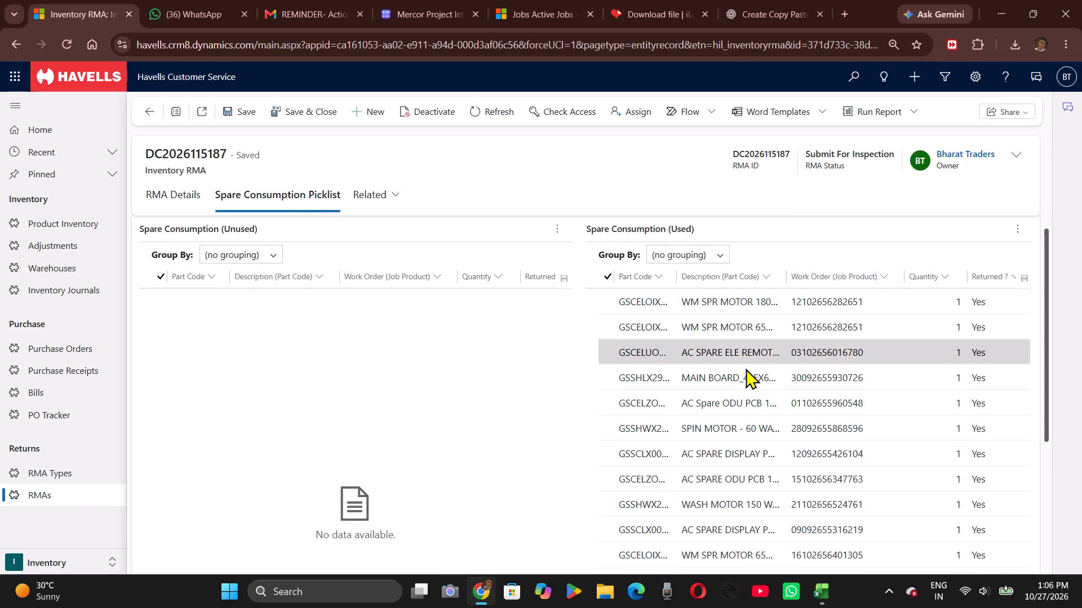
{"action": "left_click", "coordinate": [830, 289]}
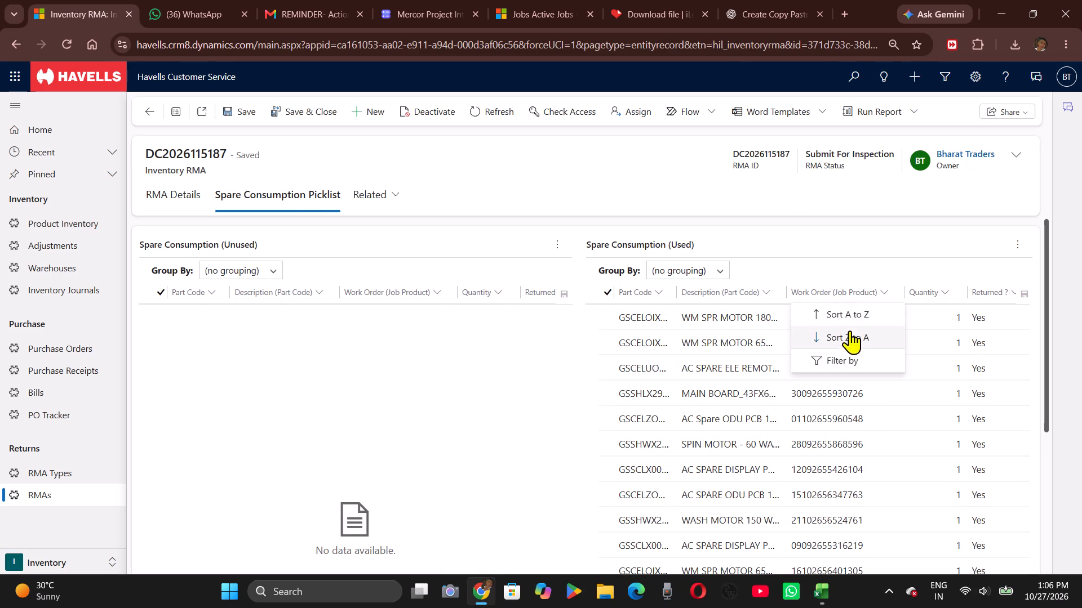
{"action": "left_click", "coordinate": [846, 365]}
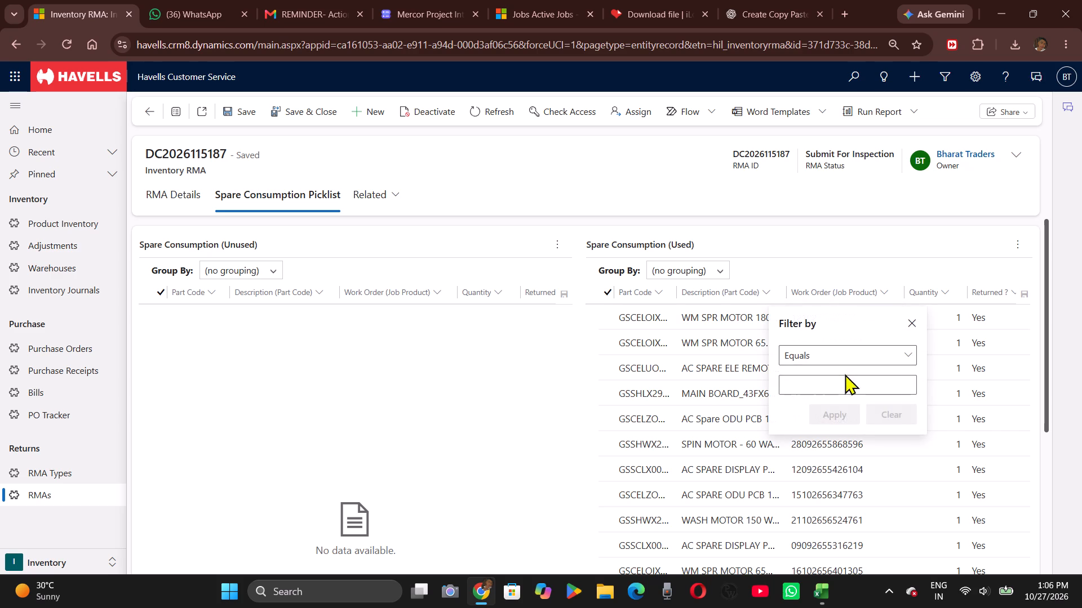
{"action": "left_click", "coordinate": [845, 378]}
{"action": "key", "text": "ctrl+v"}
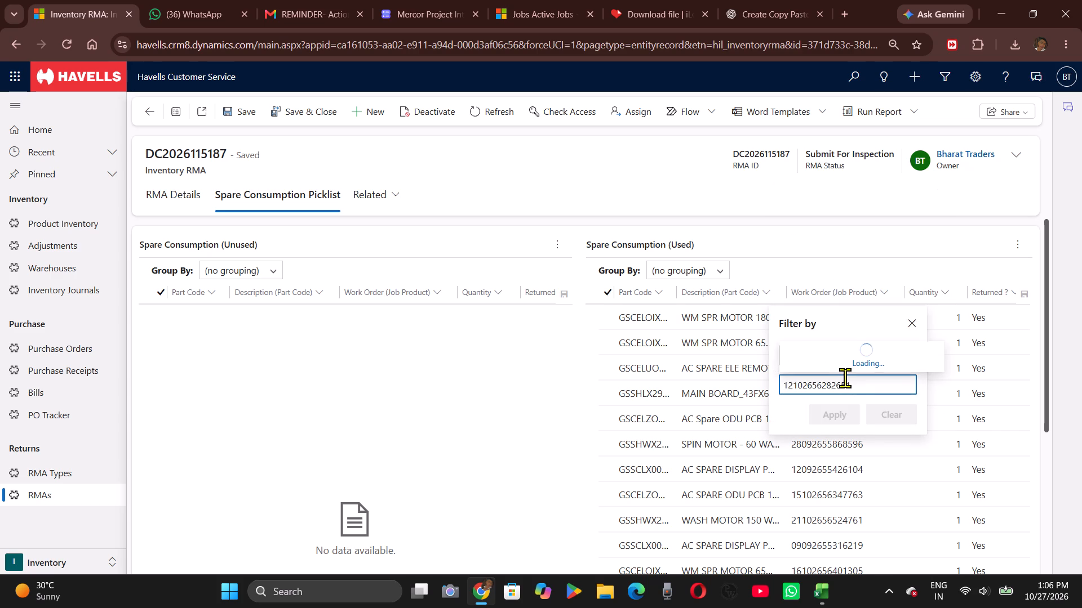
{"action": "left_click", "coordinate": [844, 363]}
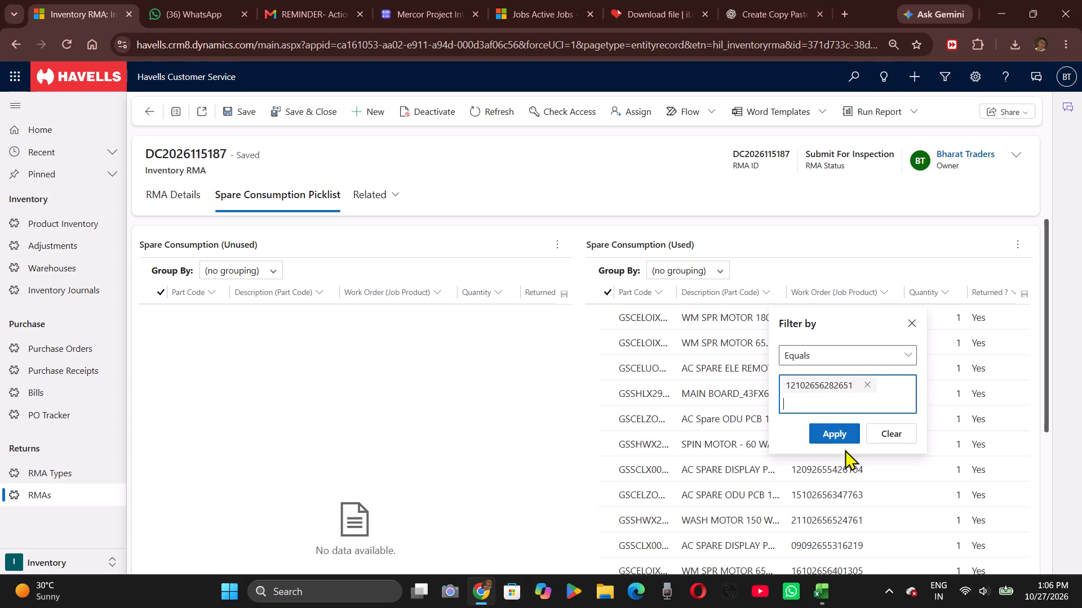
{"action": "left_click", "coordinate": [840, 437]}
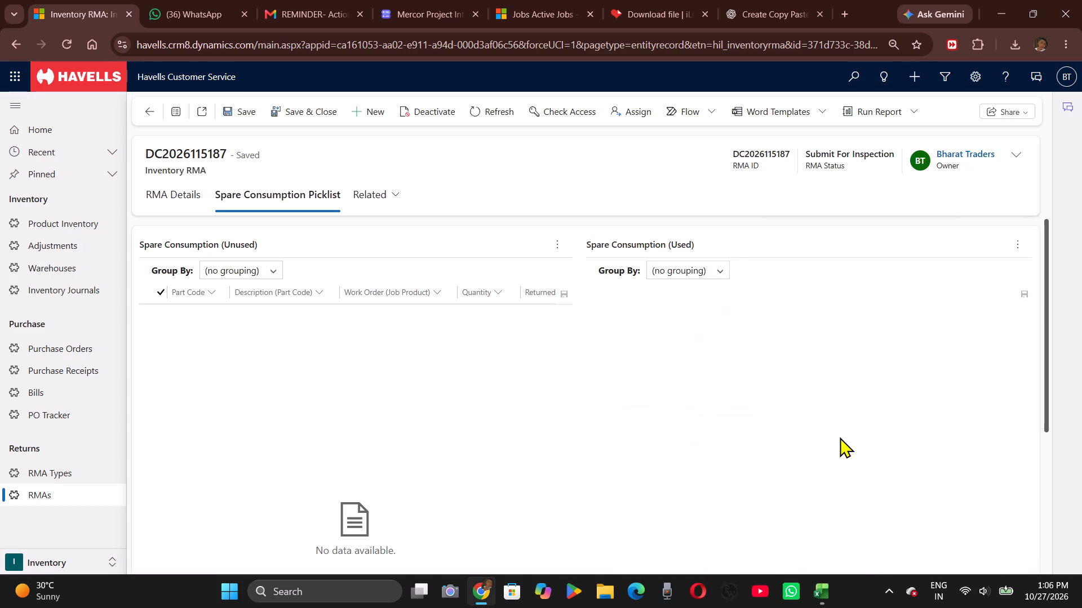
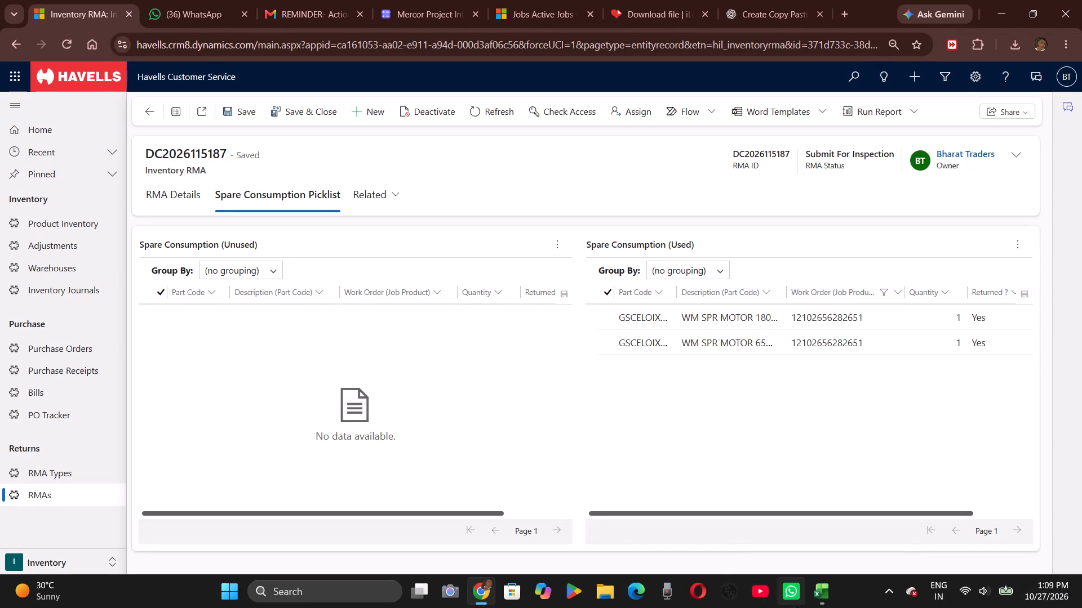
{"action": "left_click", "coordinate": [972, 539]}
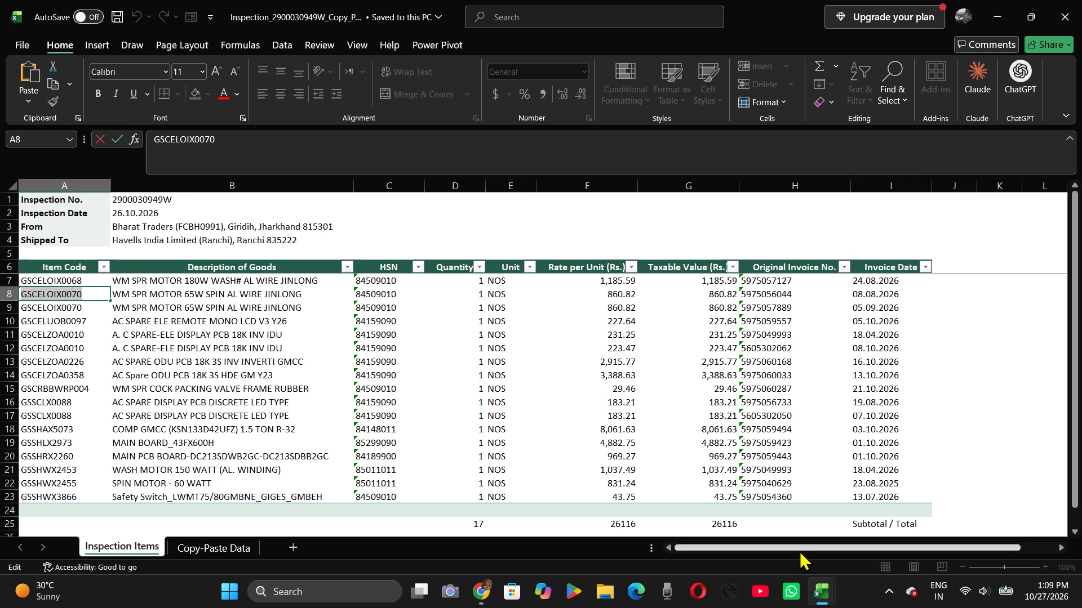
{"action": "left_click", "coordinate": [488, 602]}
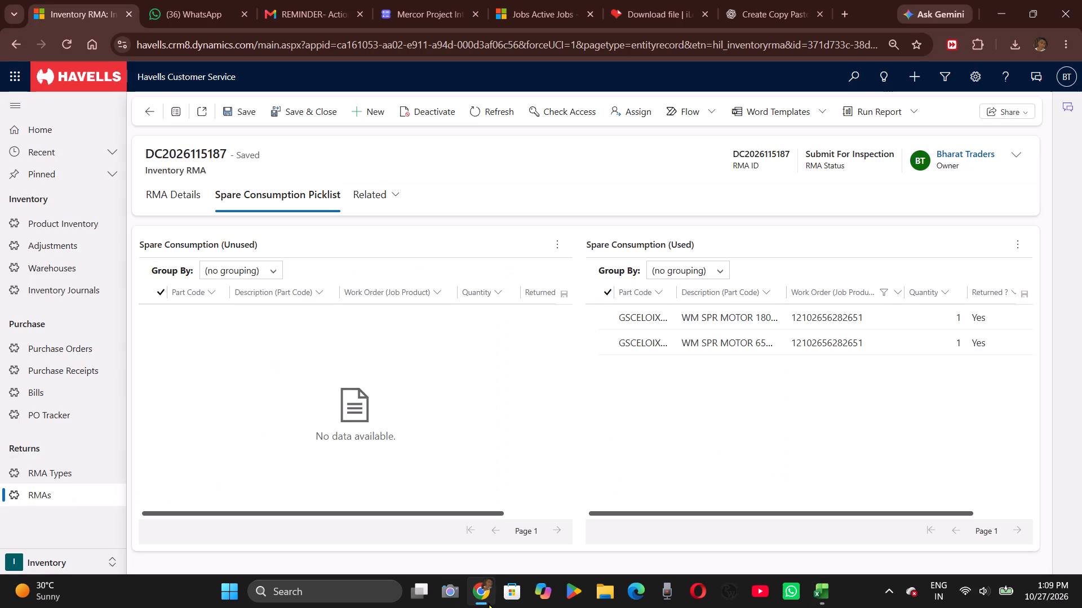
{"action": "left_click", "coordinate": [817, 594]}
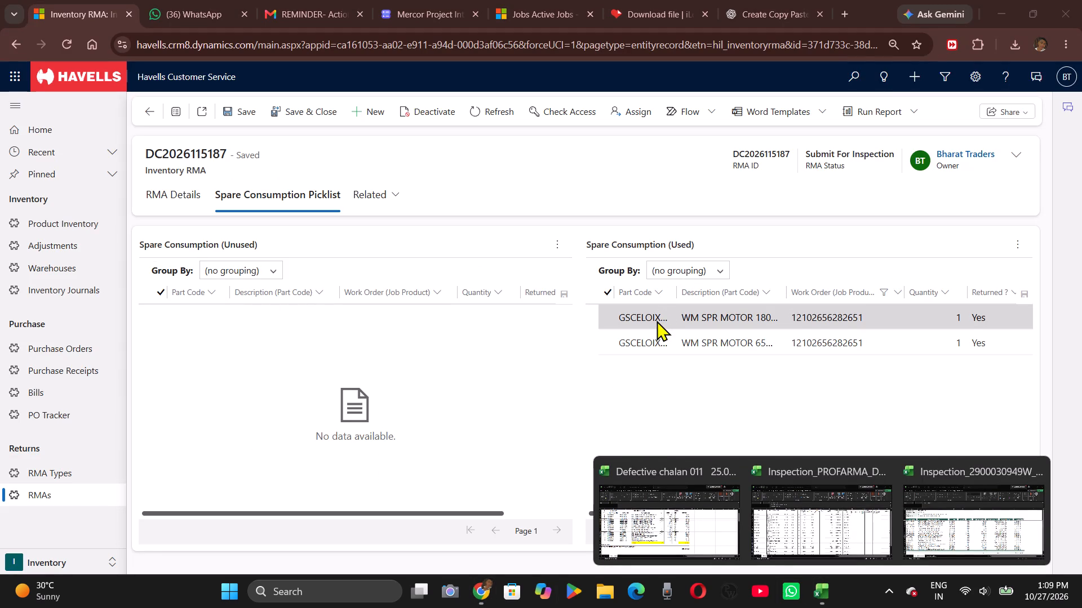
{"action": "left_click", "coordinate": [655, 377]}
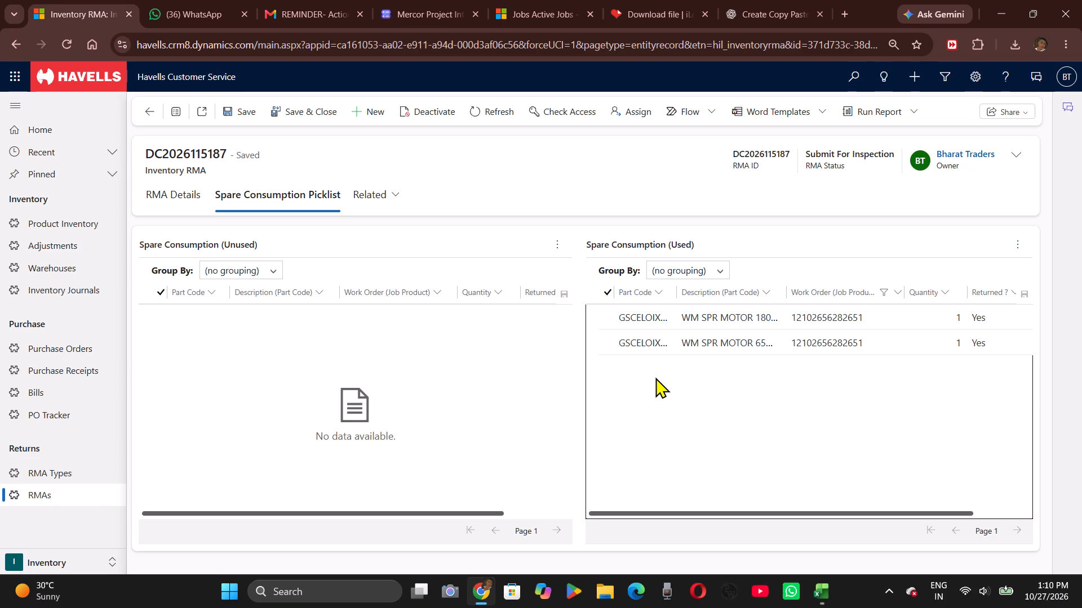
Filter the Spare Consumption (Used) list further to entries whose part code equals GSSHLX2315.
{"action": "left_click", "coordinate": [654, 288]}
{"action": "left_click", "coordinate": [673, 354]}
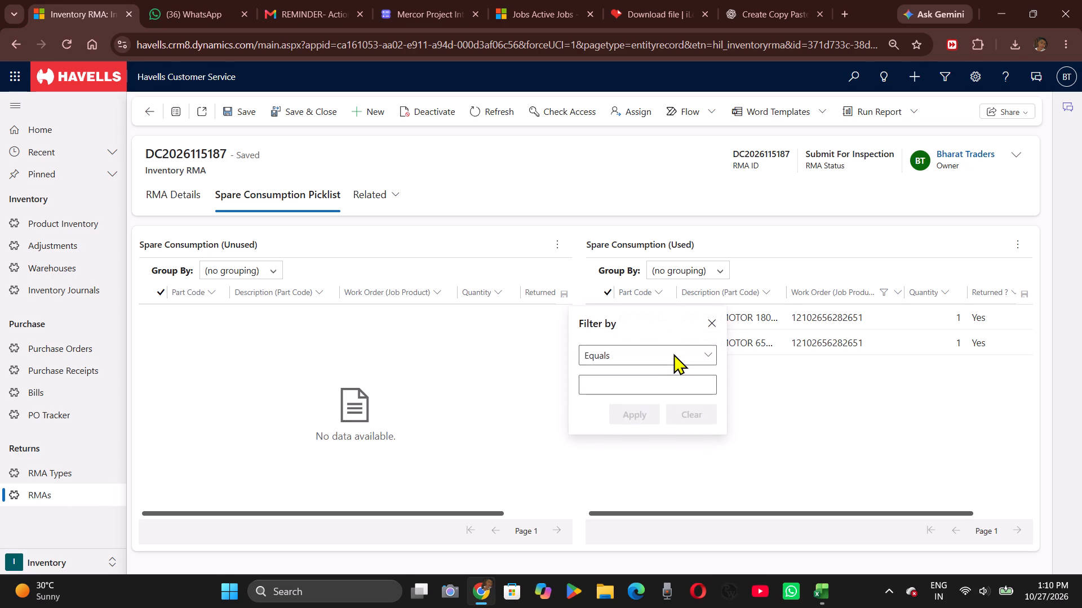
{"action": "left_click", "coordinate": [675, 377]}
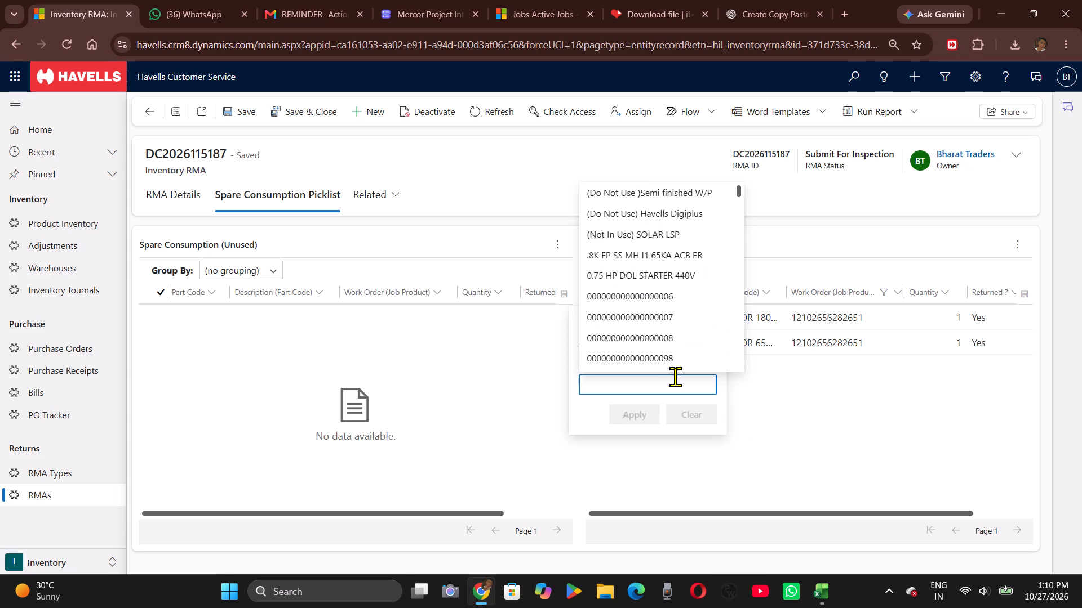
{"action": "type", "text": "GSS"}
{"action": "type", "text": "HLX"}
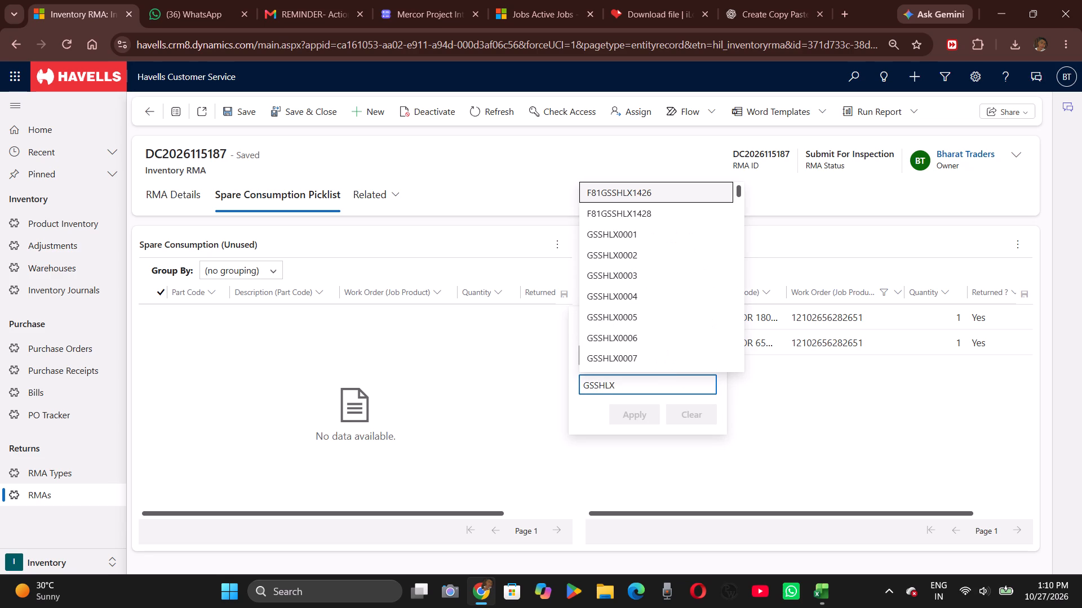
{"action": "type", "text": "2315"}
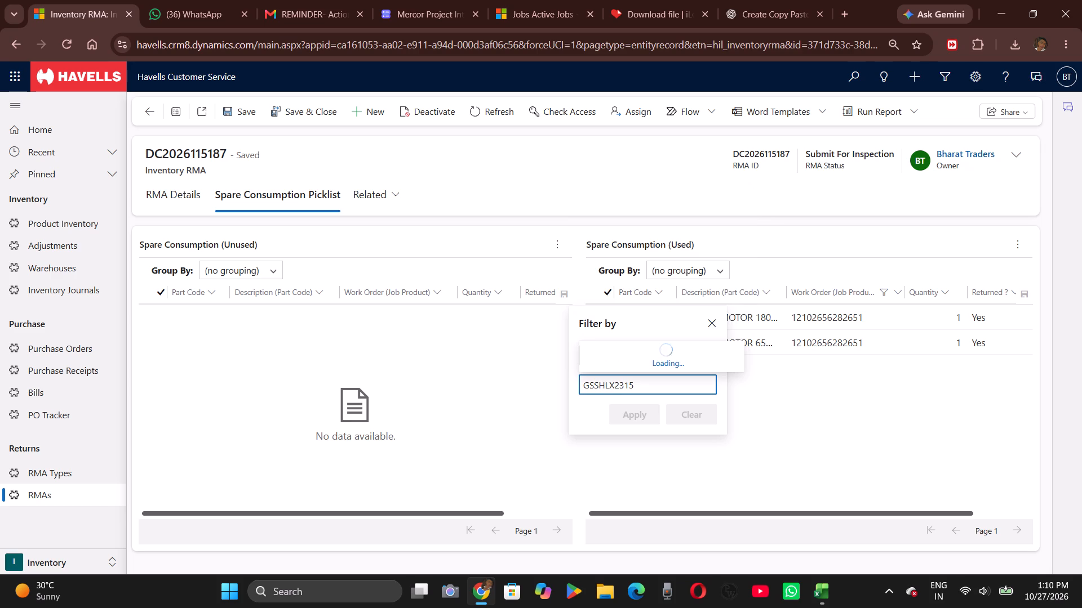
{"action": "left_click", "coordinate": [662, 360]}
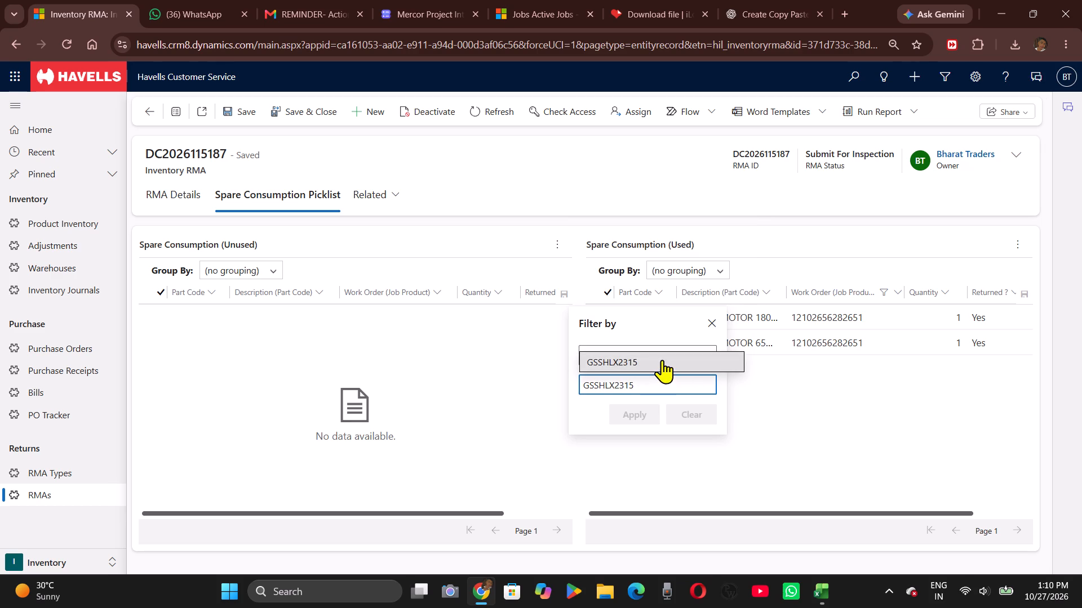
{"action": "left_click", "coordinate": [632, 432]}
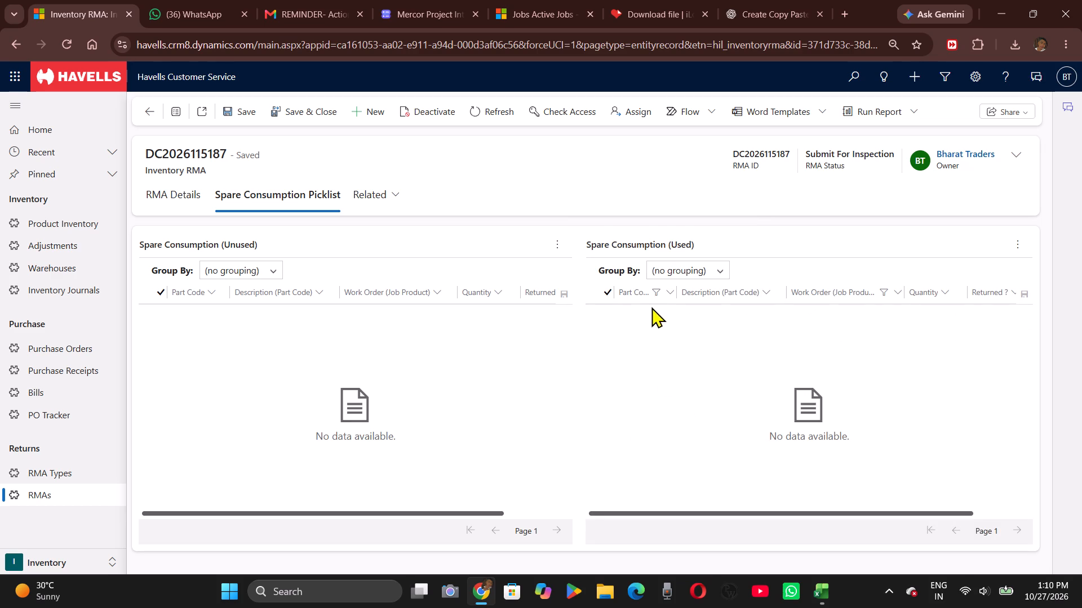
Change the part code filter on the Spare Consumption (Used) list to equals GSCELOIX0068.
{"action": "left_click", "coordinate": [645, 294]}
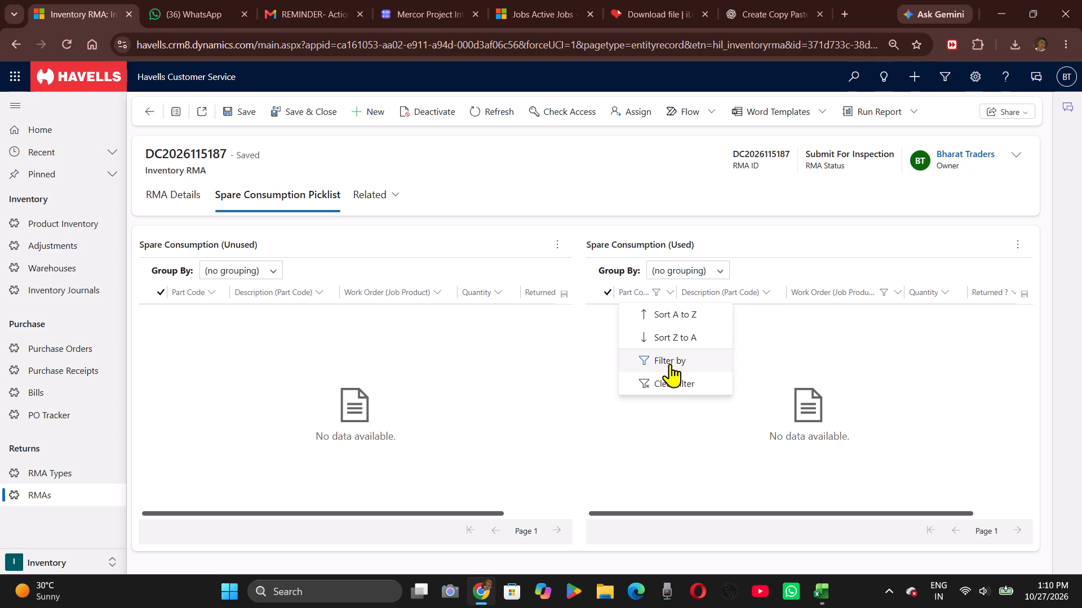
{"action": "left_click", "coordinate": [670, 364]}
{"action": "left_click", "coordinate": [648, 387]}
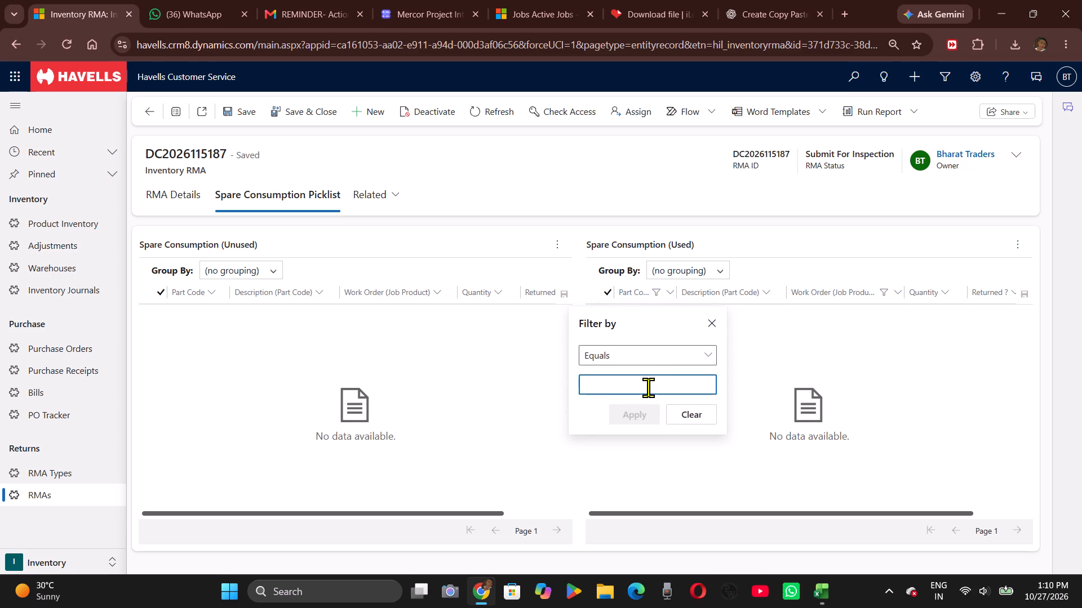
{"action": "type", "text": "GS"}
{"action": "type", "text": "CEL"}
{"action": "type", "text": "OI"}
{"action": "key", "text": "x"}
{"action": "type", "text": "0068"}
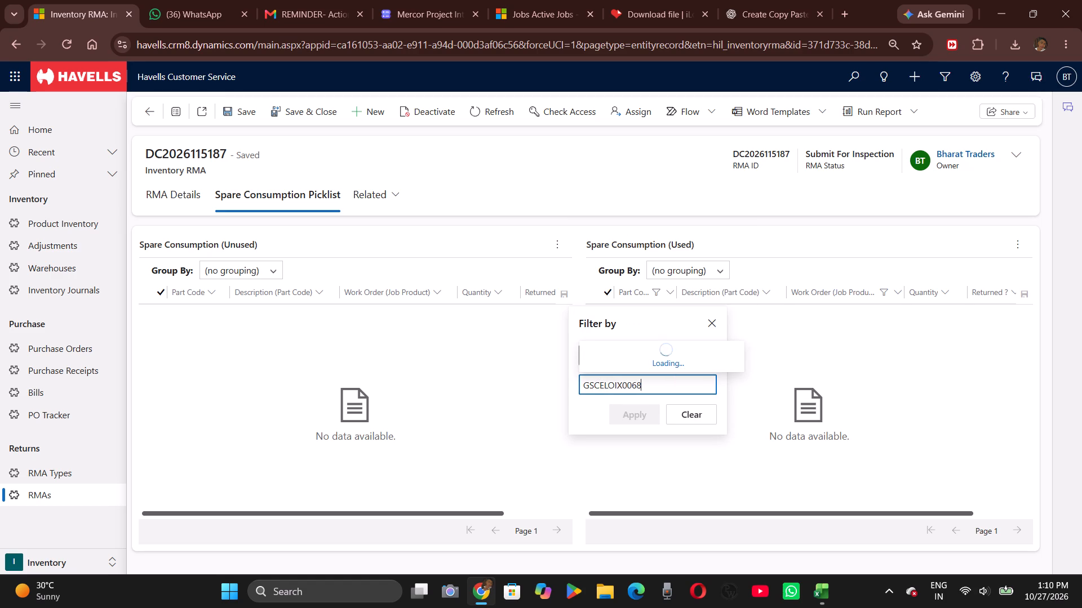
{"action": "left_click", "coordinate": [653, 363]}
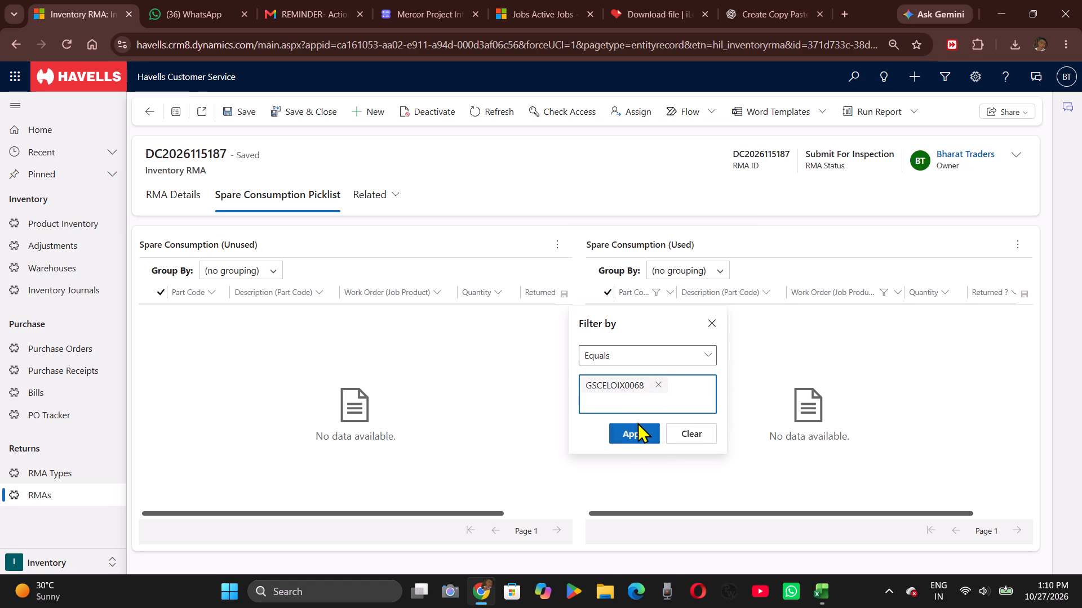
{"action": "left_click", "coordinate": [637, 428]}
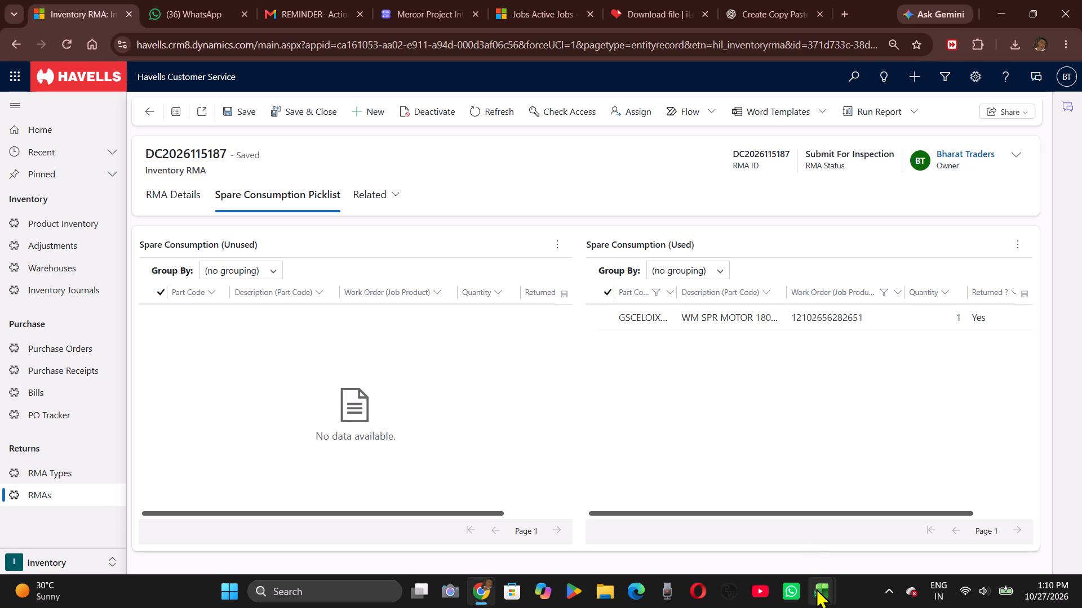
Switch to the Defective chalan 011 workbook and replace the Debit Note's amount in words with "TWENTY SIX THOUSAND ONE HUNDRED SIXTEEN ONLY".
{"action": "left_click", "coordinate": [715, 536]}
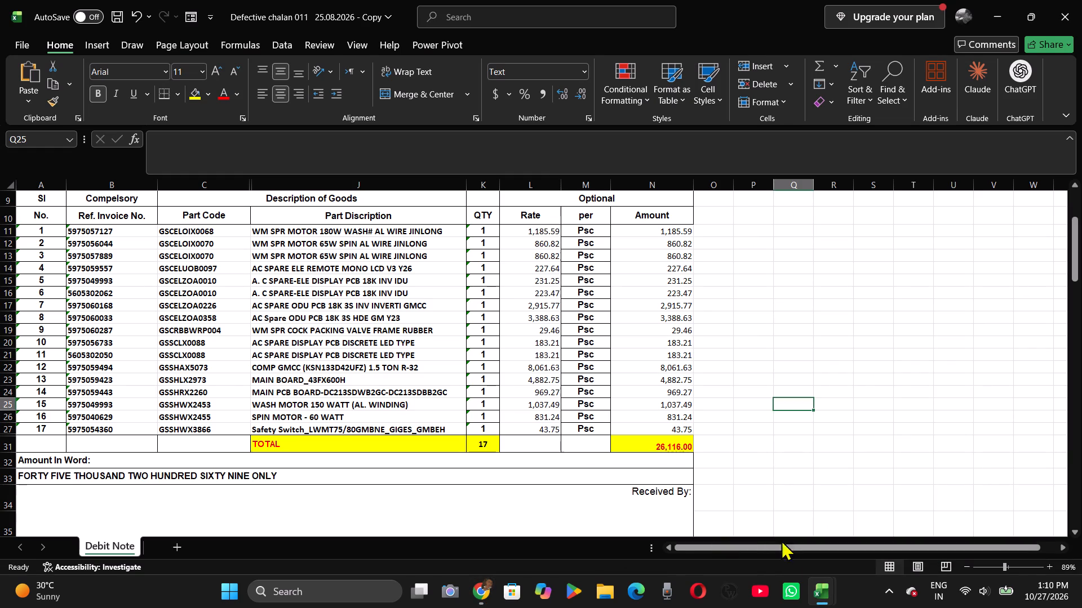
{"action": "scroll", "coordinate": [709, 457], "scroll_direction": "up", "scroll_amount": 1}
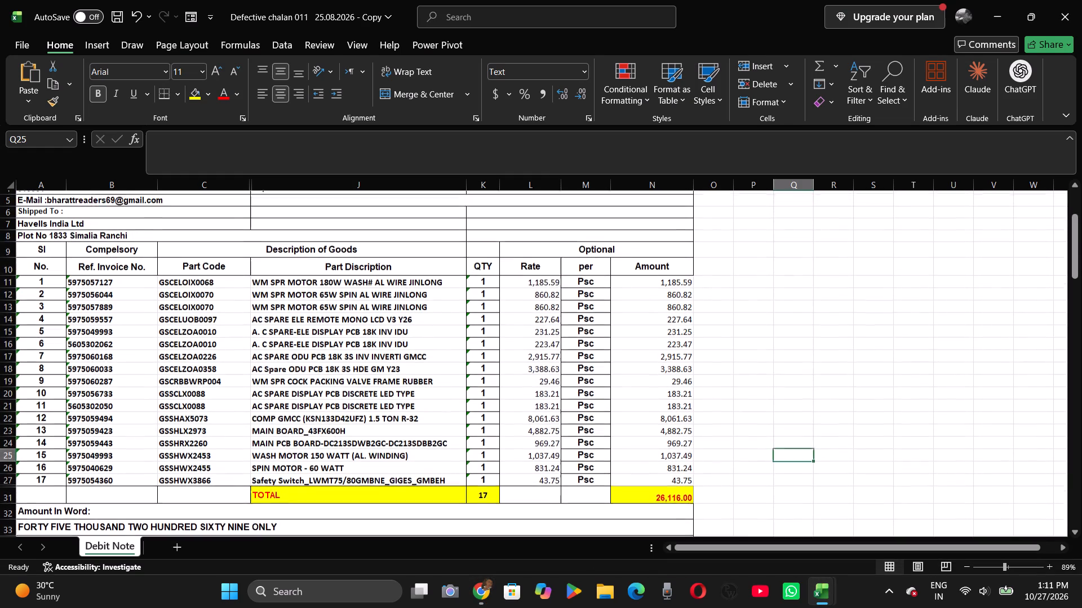
{"action": "scroll", "coordinate": [709, 457], "scroll_direction": "down", "scroll_amount": 1}
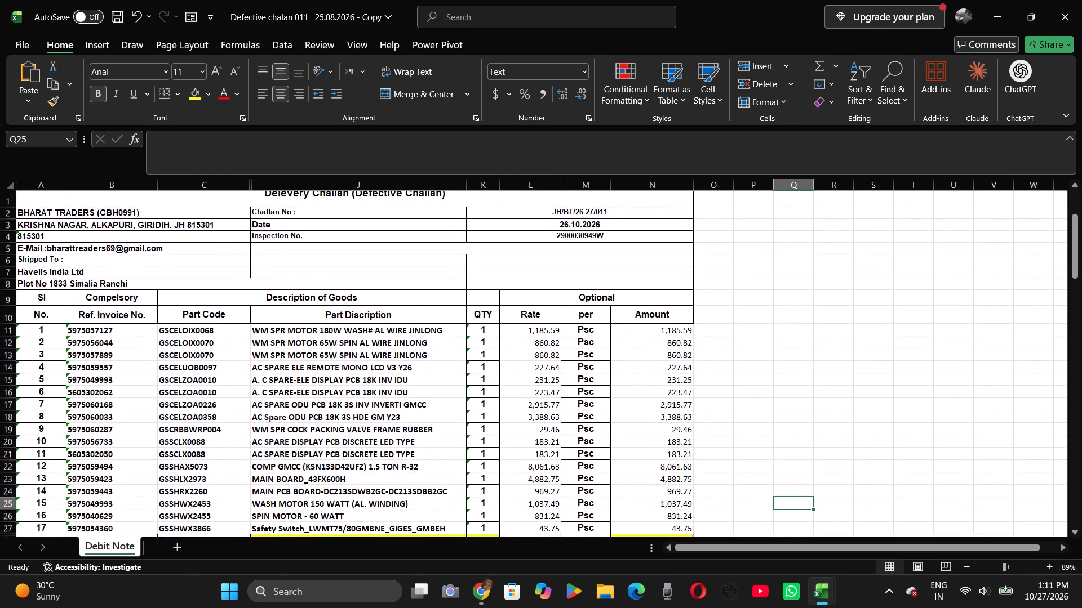
{"action": "scroll", "coordinate": [709, 457], "scroll_direction": "down", "scroll_amount": 1}
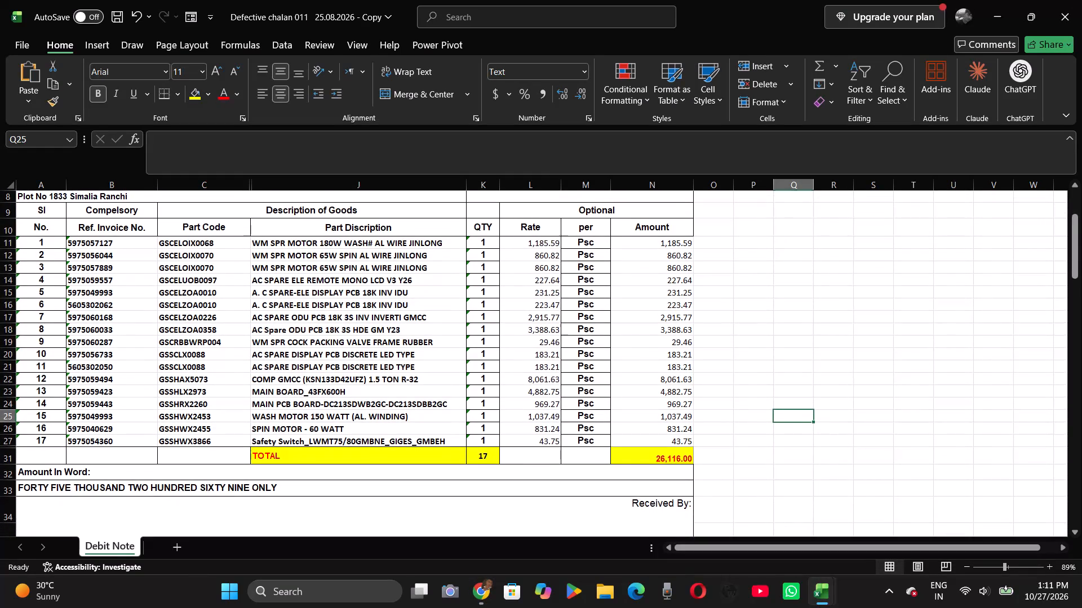
{"action": "left_click", "coordinate": [308, 499]}
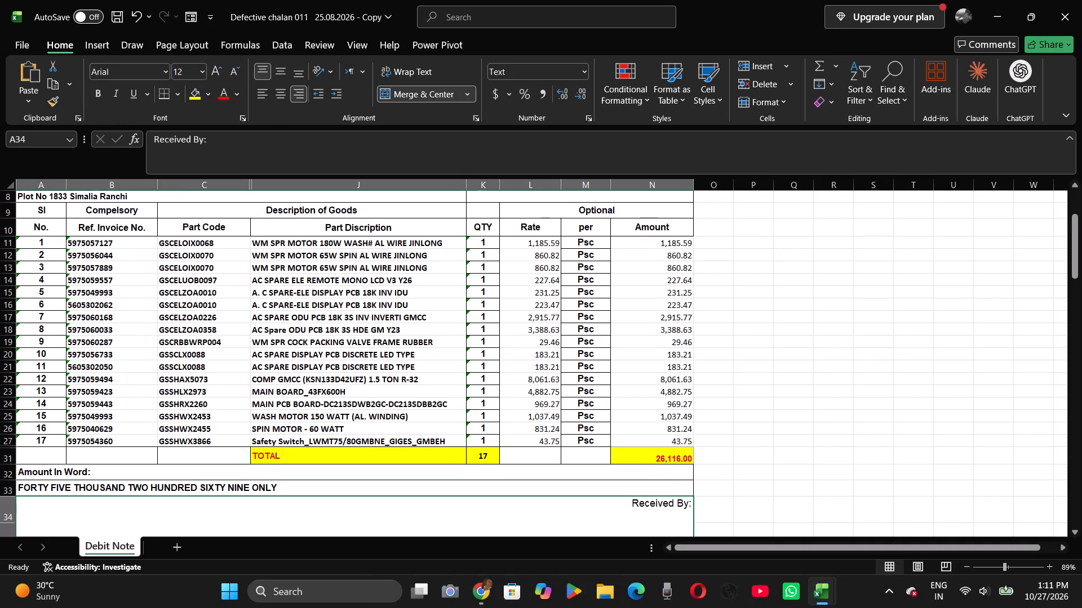
{"action": "double_click", "coordinate": [294, 490]}
{"action": "double_click", "coordinate": [294, 490]}
{"action": "triple_click", "coordinate": [294, 490]}
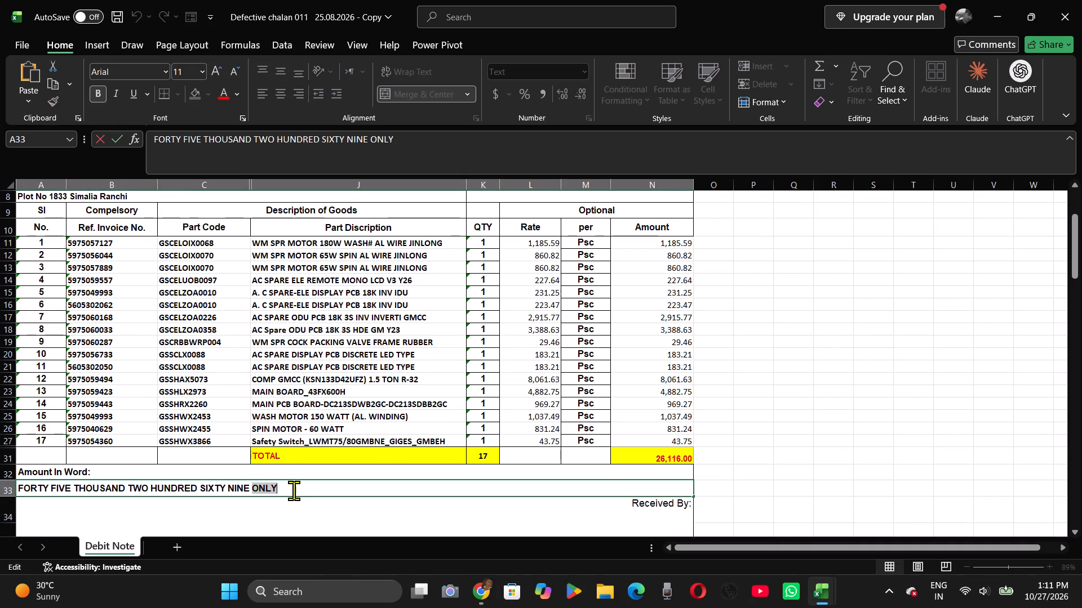
{"action": "left_click", "coordinate": [294, 490]}
{"action": "triple_click", "coordinate": [294, 490]}
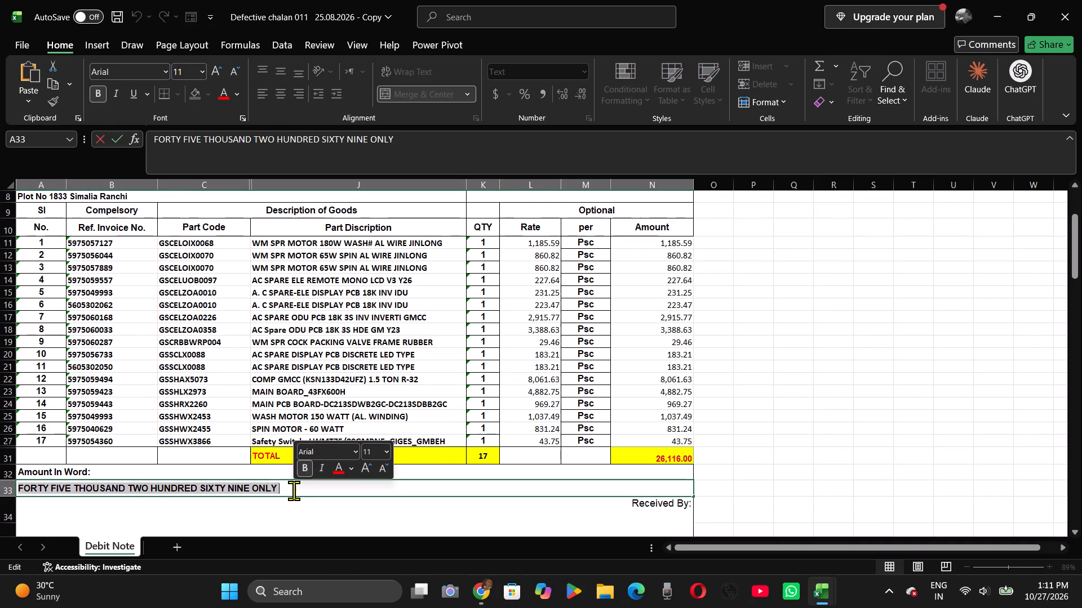
{"action": "key", "text": "BackSpace"}
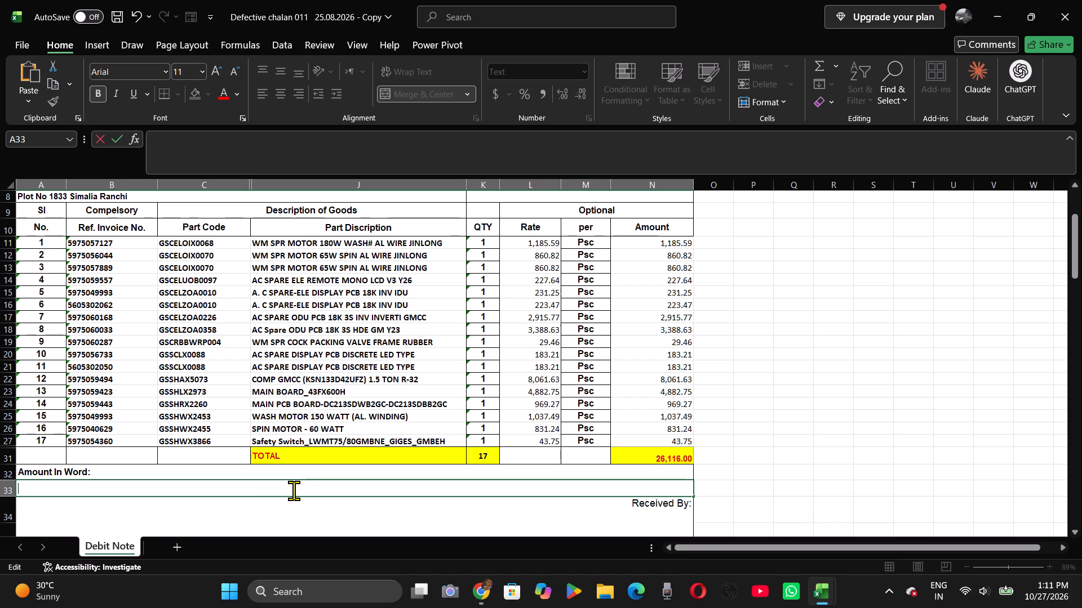
{"action": "type", "text": "TWENTY SIX THOUSAND"}
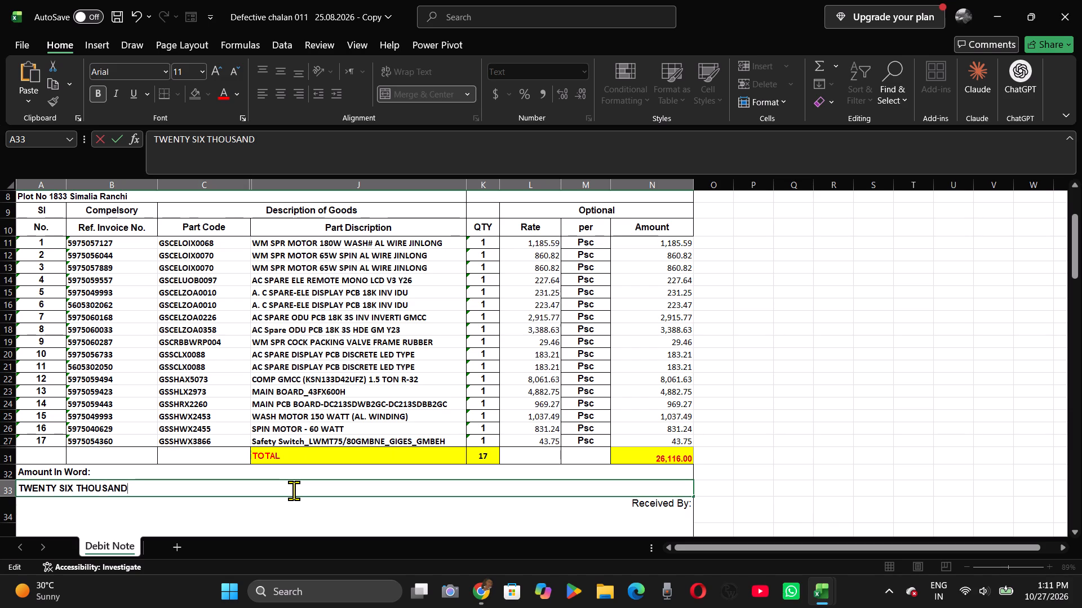
{"action": "key", "text": "space"}
{"action": "type", "text": "ONE"}
{"action": "key", "text": "space"}
{"action": "type", "text": "HUNDE"}
{"action": "key", "text": "BackSpace"}
{"action": "type", "text": "RED"}
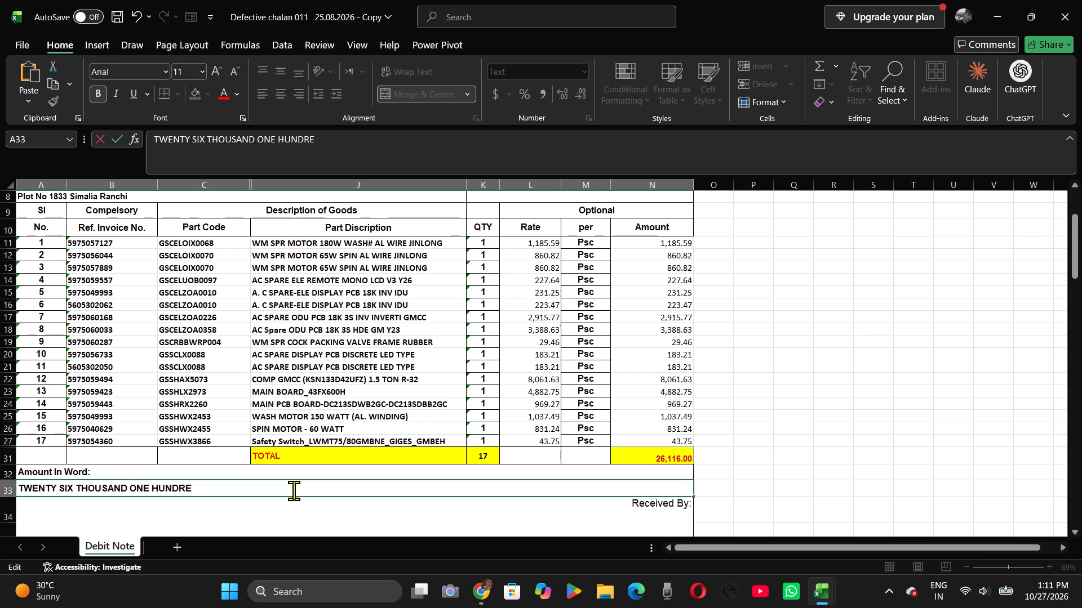
{"action": "key", "text": "space"}
{"action": "type", "text": "SIX"}
{"action": "type", "text": "TEEN"}
{"action": "key", "text": "space"}
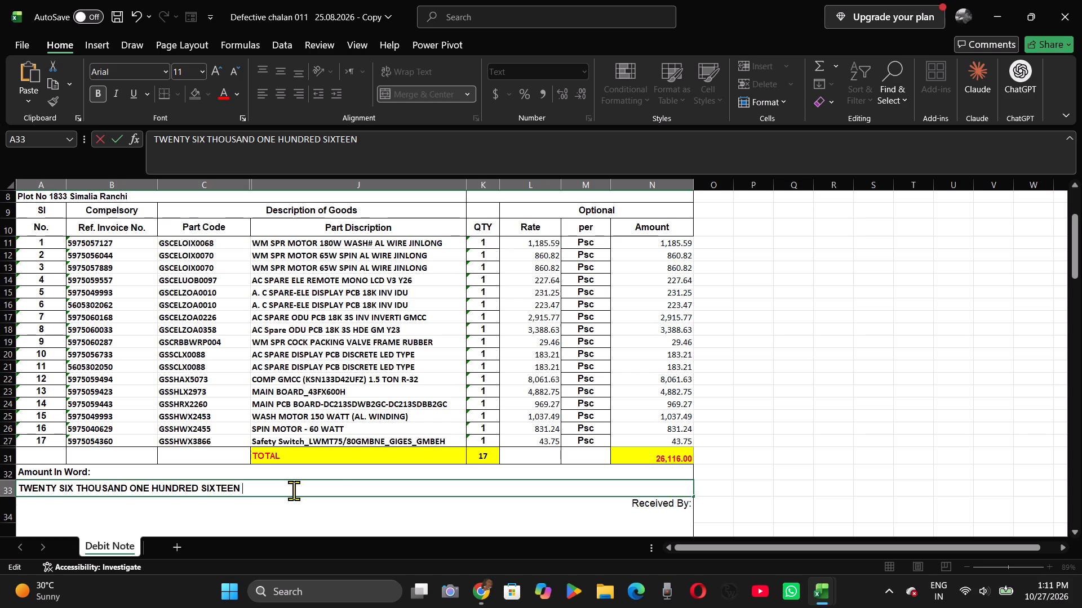
{"action": "type", "text": "ONLY"}
{"action": "key", "text": "space"}
{"action": "left_click", "coordinate": [732, 408]}
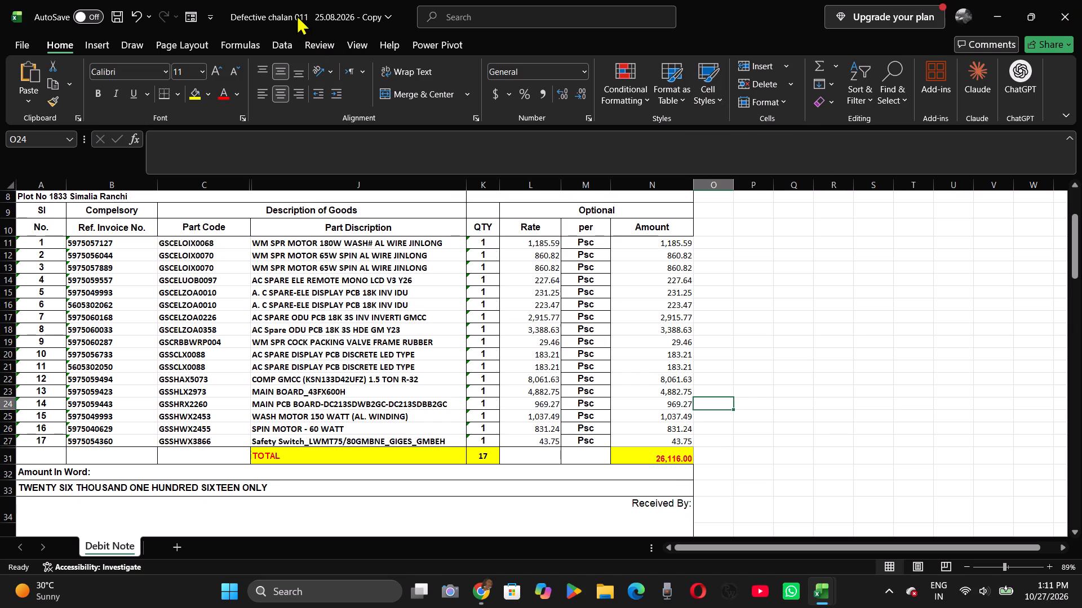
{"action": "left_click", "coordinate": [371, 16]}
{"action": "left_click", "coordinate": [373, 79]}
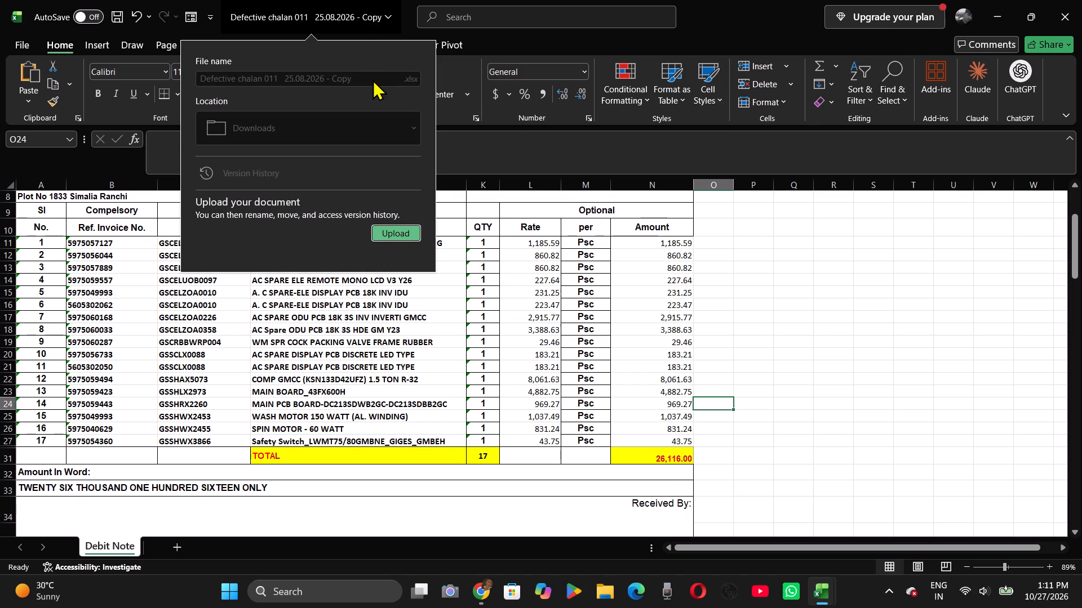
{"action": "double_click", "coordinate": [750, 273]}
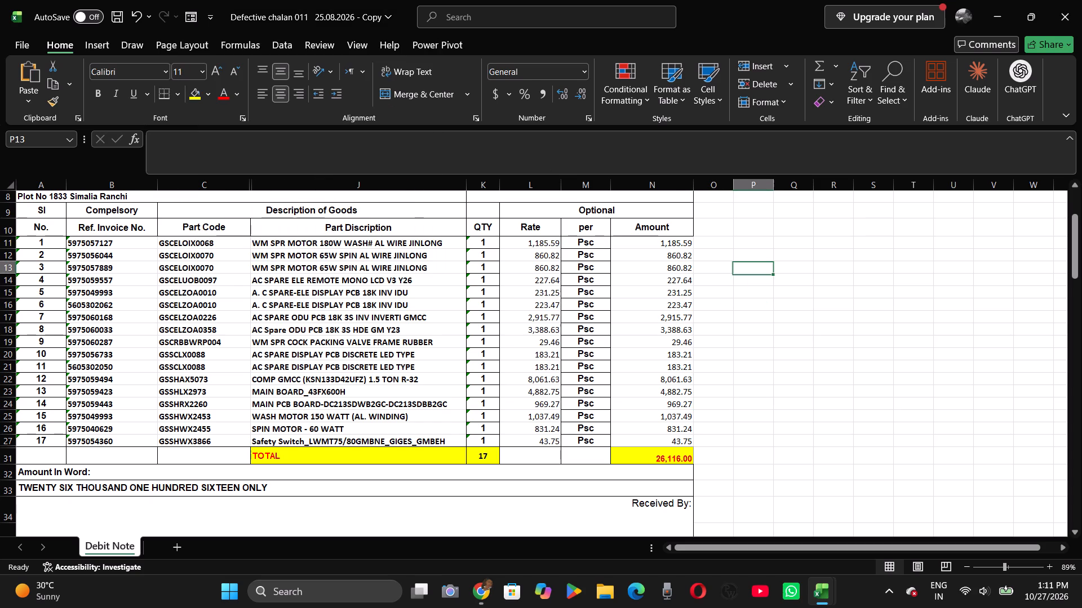
Review the completed Debit Note sheet, then save and close the Defective chalan 011 workbook.
{"action": "scroll", "coordinate": [750, 273], "scroll_direction": "down", "scroll_amount": 1}
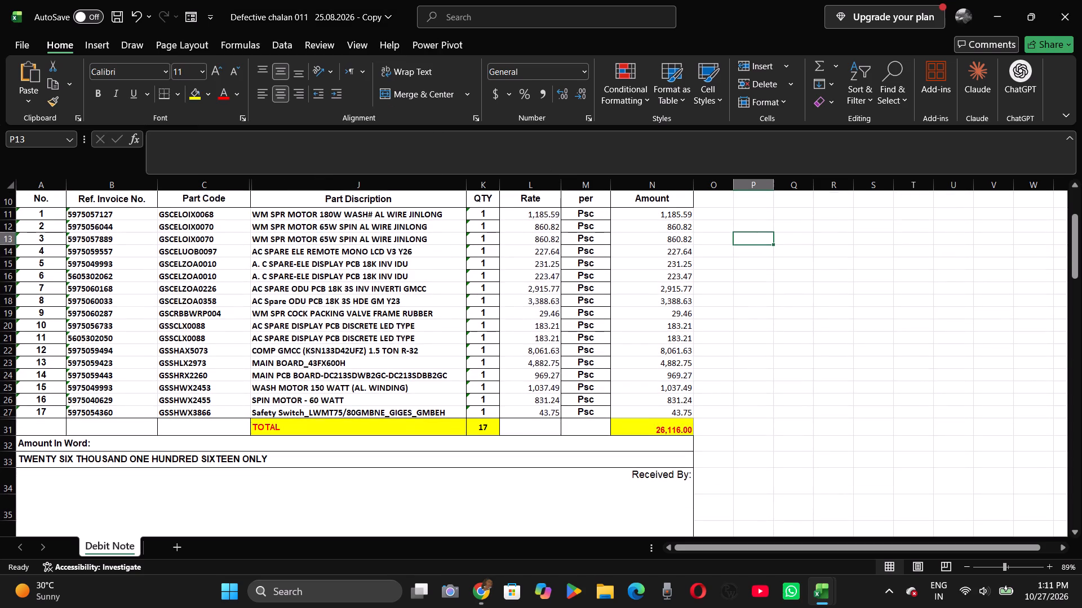
{"action": "scroll", "coordinate": [750, 273], "scroll_direction": "up", "scroll_amount": 1}
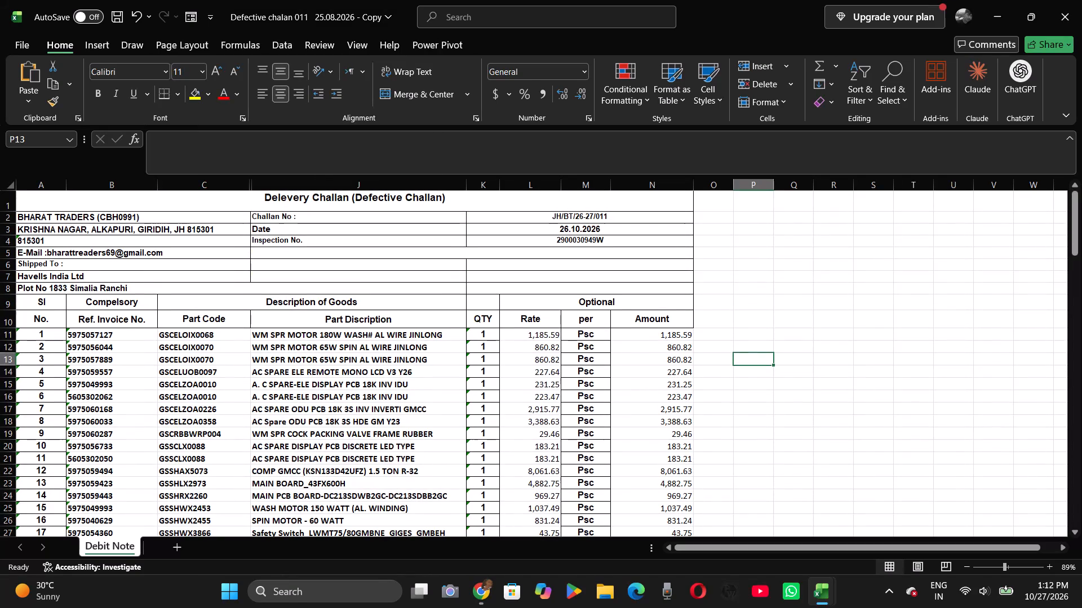
{"action": "key", "text": "ctrl+s"}
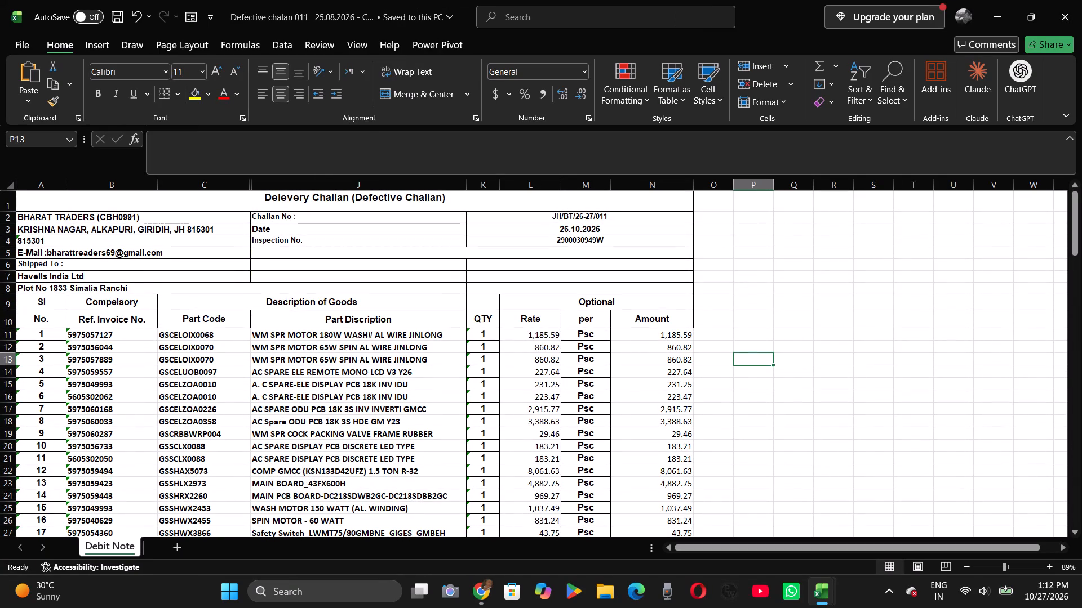
{"action": "left_click", "coordinate": [1072, 1]}
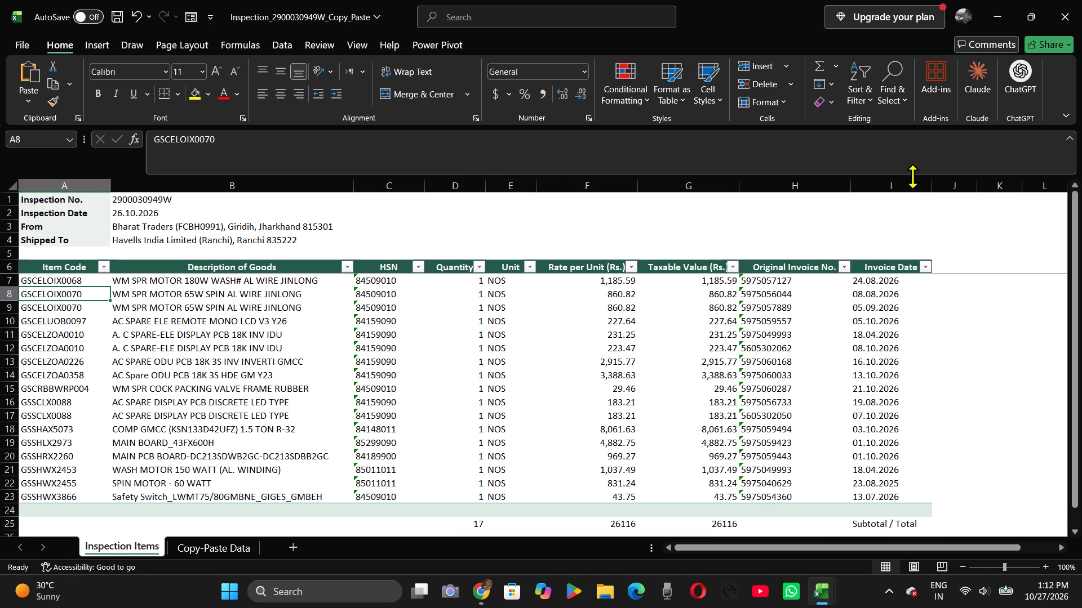
{"action": "key", "text": "ctrl+s"}
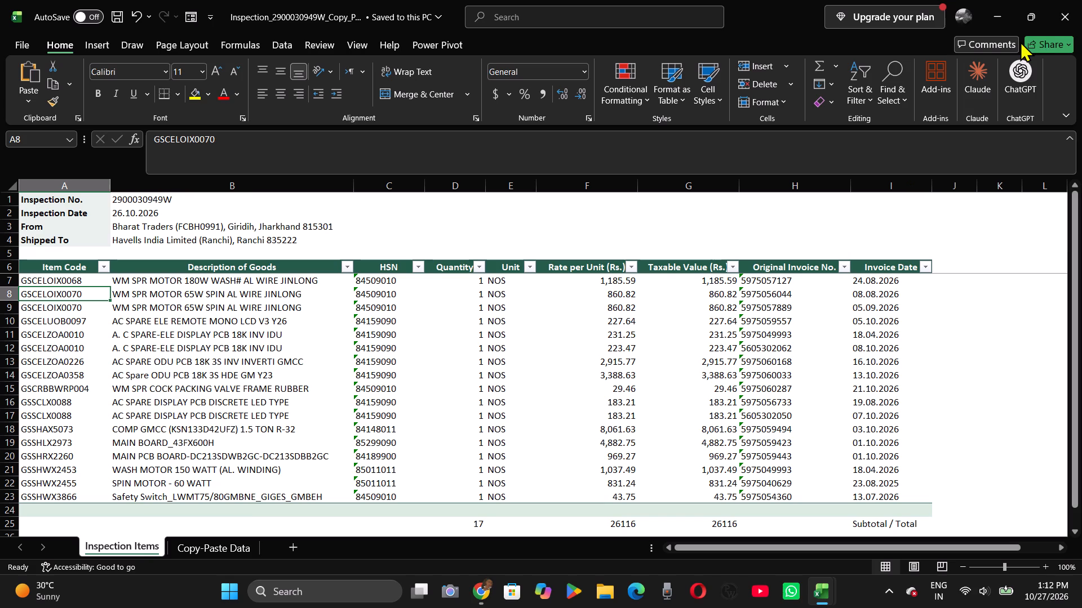
{"action": "left_click", "coordinate": [1079, 12]}
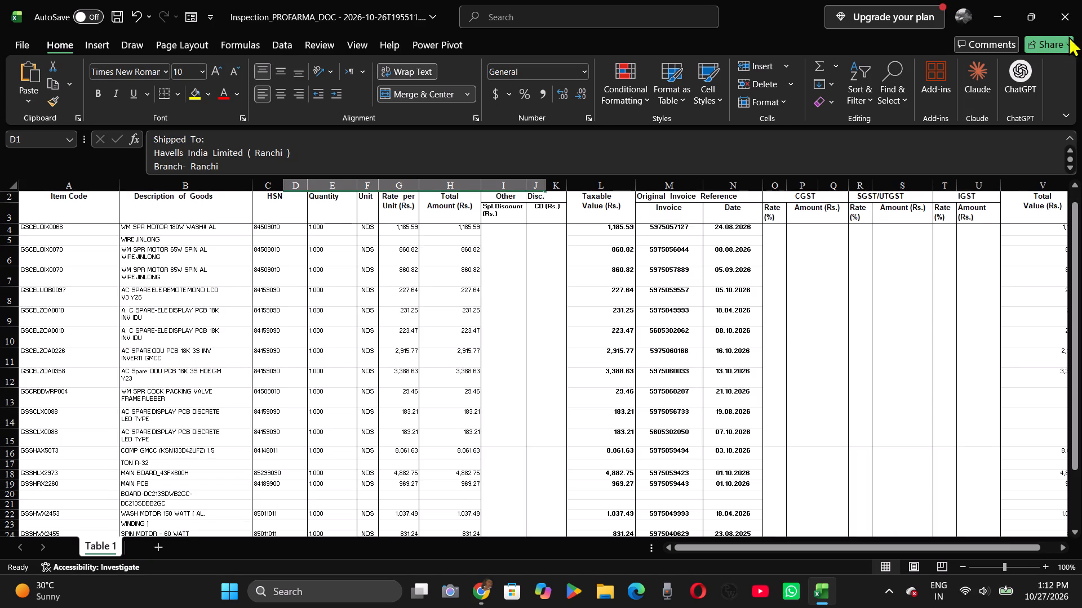
{"action": "left_click", "coordinate": [1074, 18]}
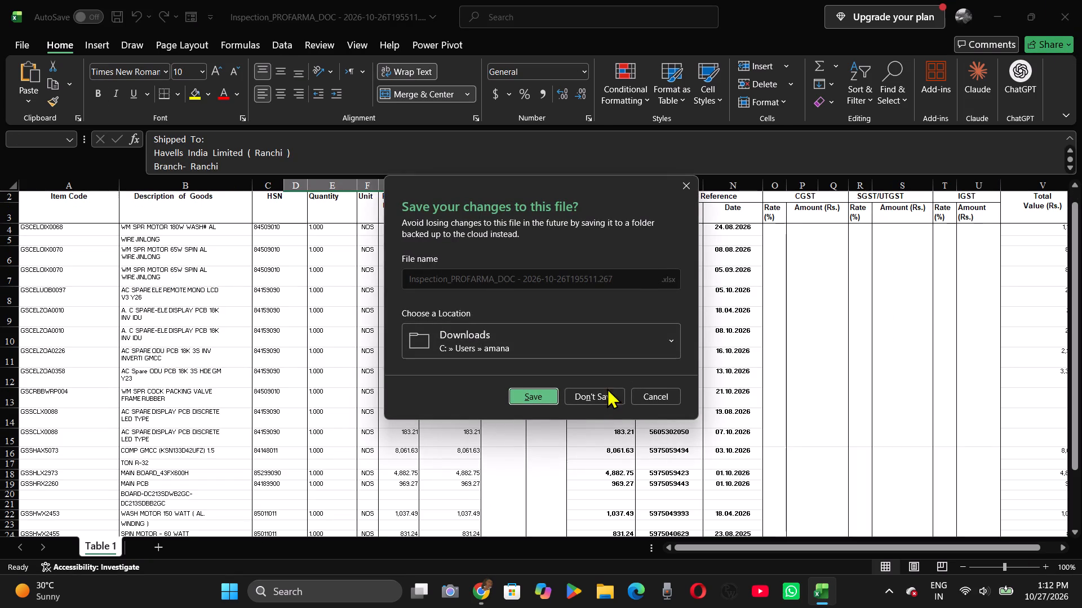
{"action": "left_click", "coordinate": [539, 395]}
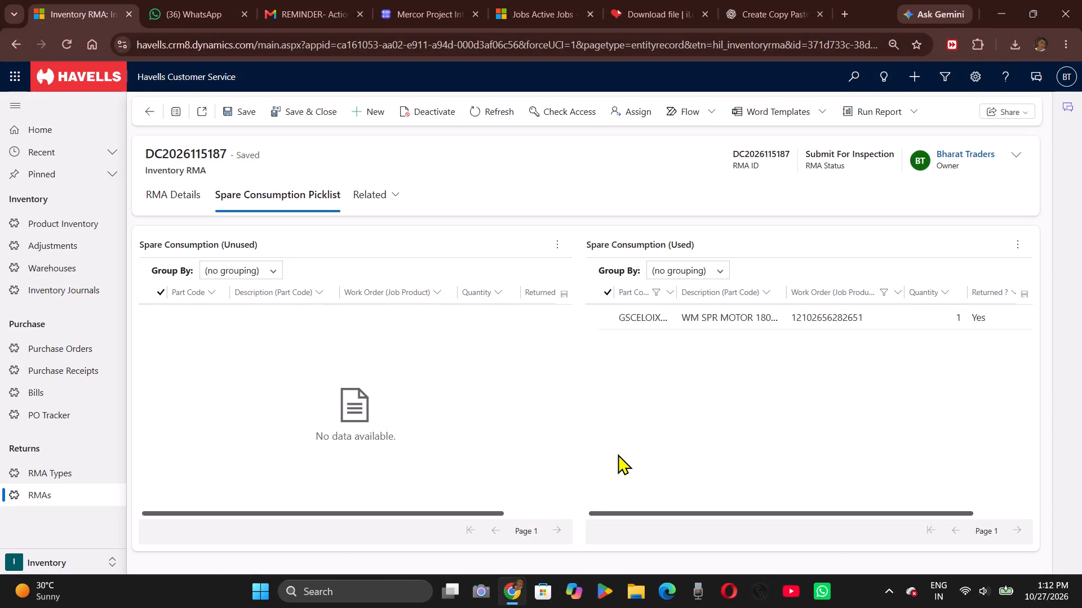
Minimize the browser and launch Excel from the desktop.
{"action": "left_click", "coordinate": [506, 591]}
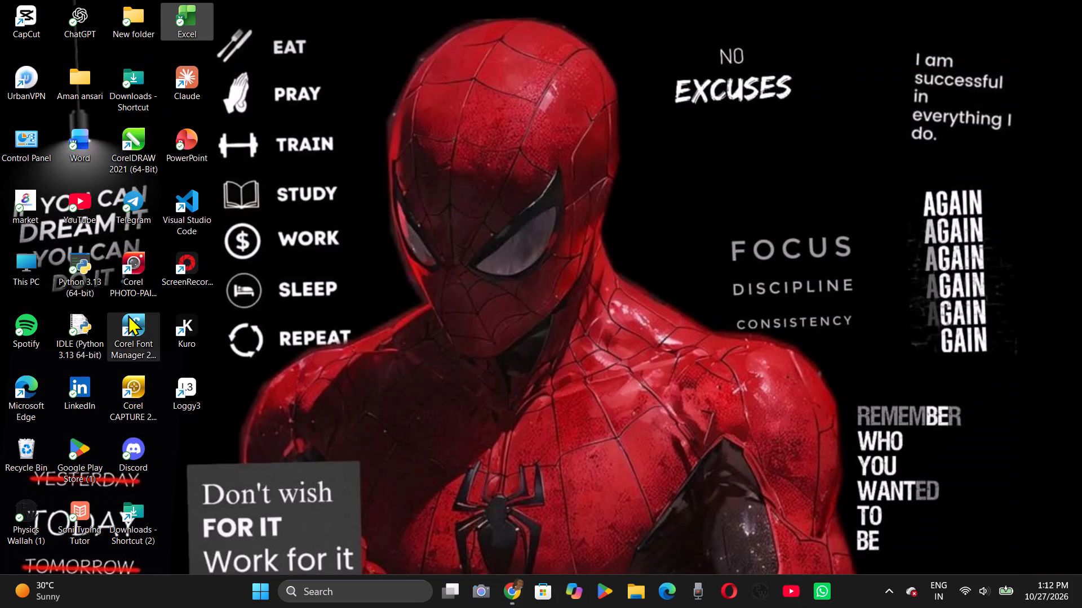
{"action": "triple_click", "coordinate": [188, 10]}
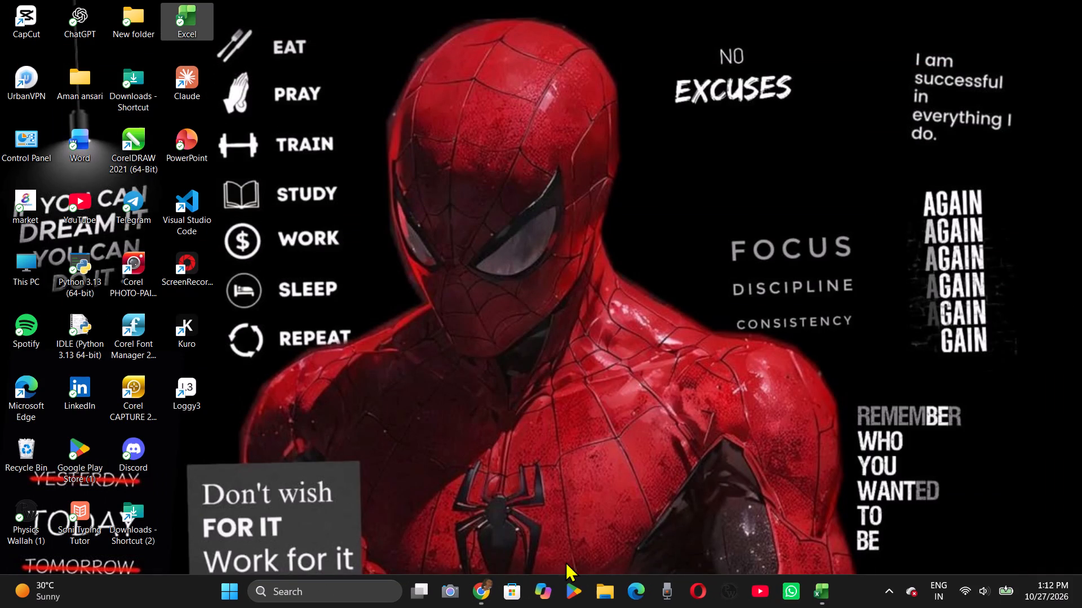
In File Explorer's Downloads folder, select the Defective chalan 011 25.08.2026 - Copy workbook and bring up its file actions.
{"action": "left_click", "coordinate": [592, 581]}
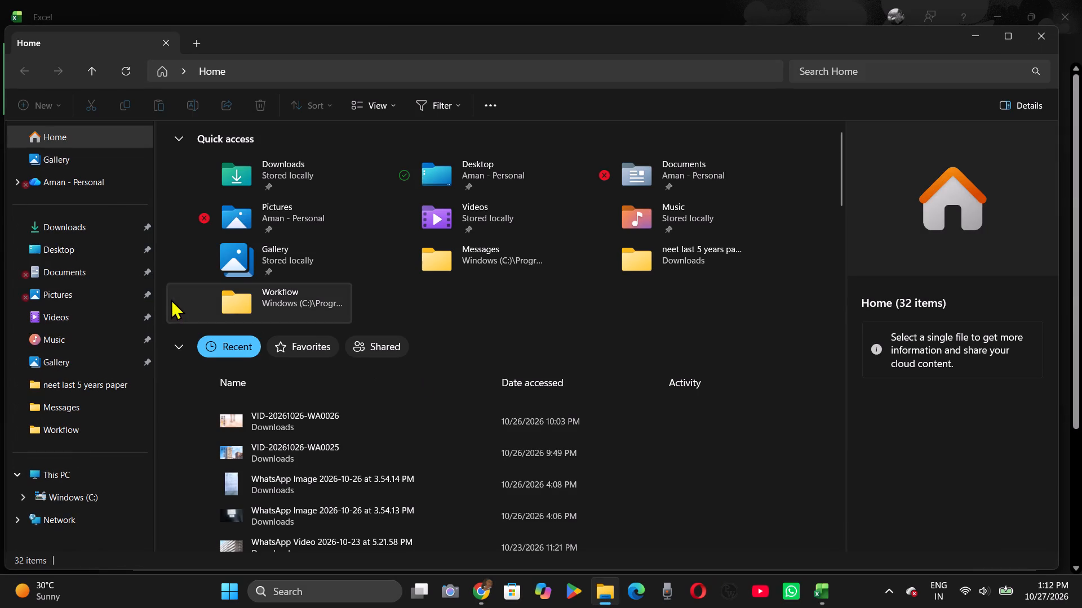
{"action": "left_click", "coordinate": [81, 230]}
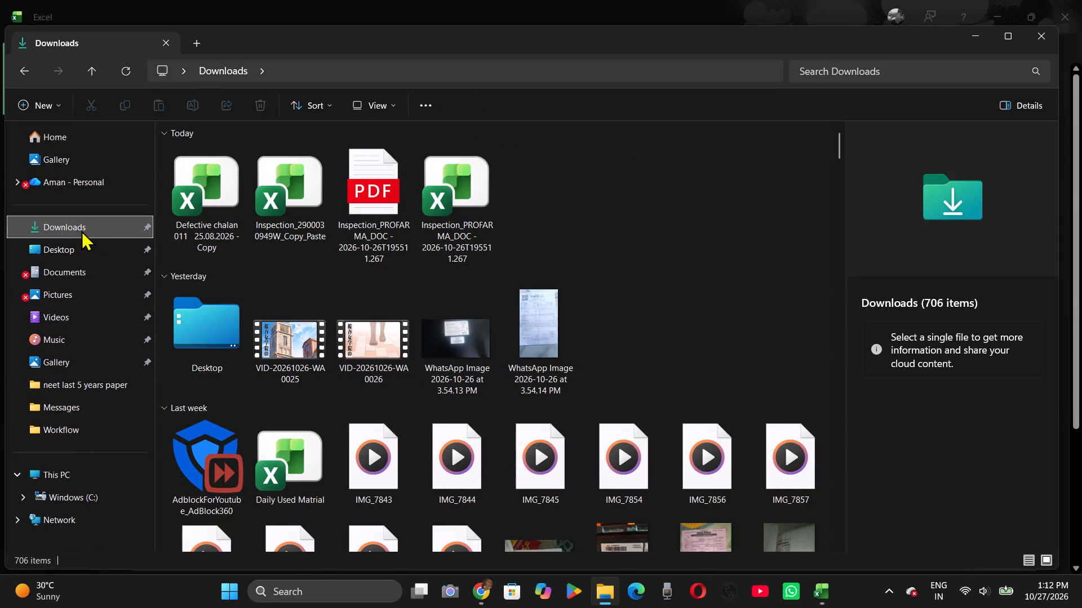
{"action": "left_click", "coordinate": [227, 195]}
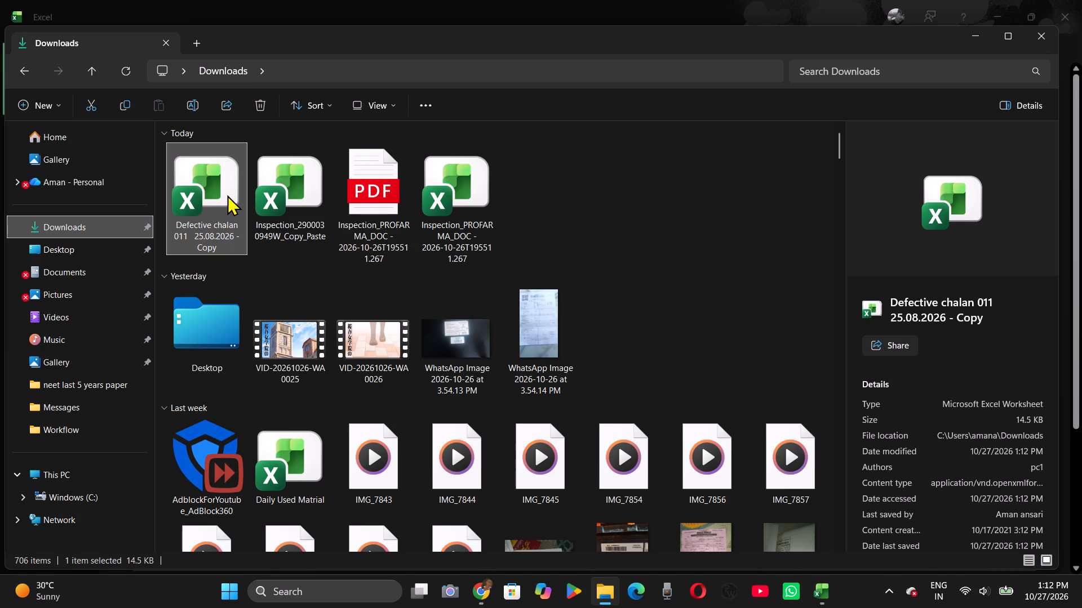
{"action": "right_click", "coordinate": [227, 195]}
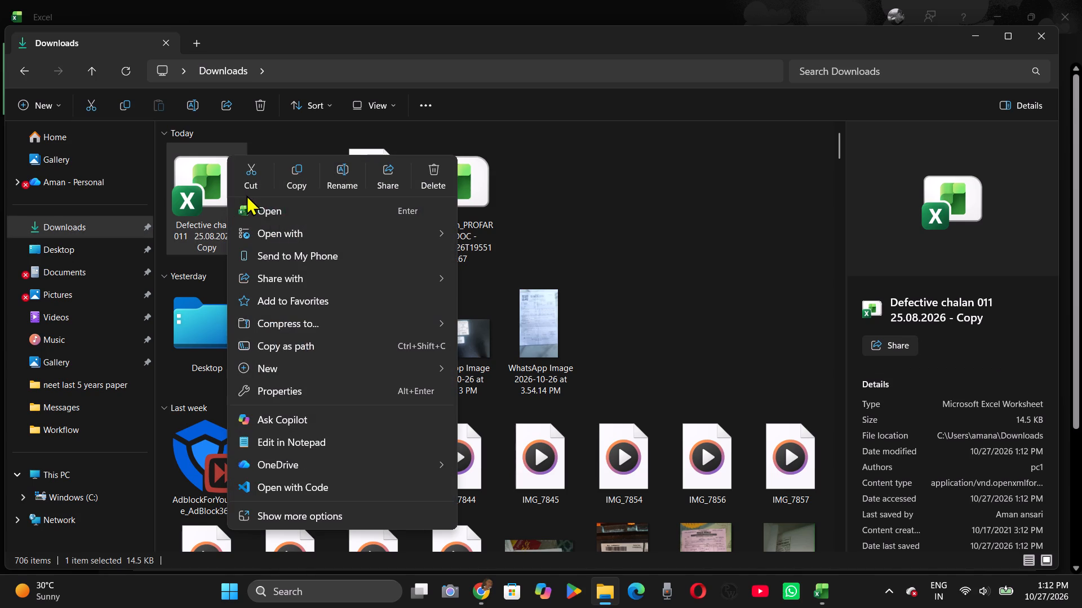
Open the Defective chalan 011 25.08.2026 - Copy workbook, check its Debit Note sheet from the header to the total, and close it.
{"action": "left_click", "coordinate": [274, 210]}
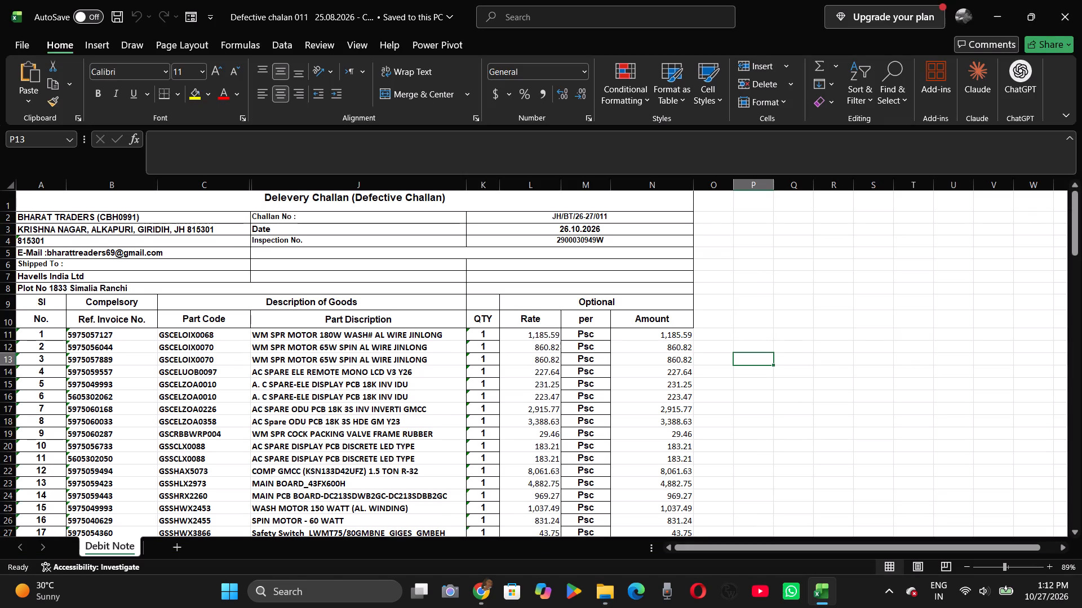
{"action": "scroll", "coordinate": [329, 281], "scroll_direction": "down", "scroll_amount": 1}
{"action": "scroll", "coordinate": [329, 281], "scroll_direction": "up", "scroll_amount": 1}
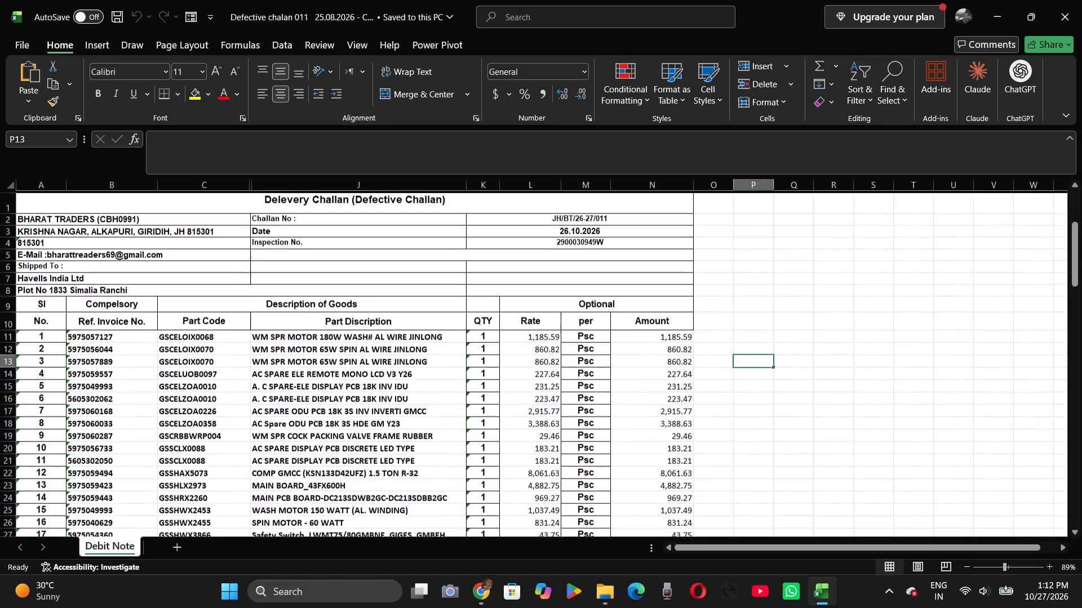
{"action": "left_click", "coordinate": [795, 250]}
{"action": "scroll", "coordinate": [691, 331], "scroll_direction": "down", "scroll_amount": 1}
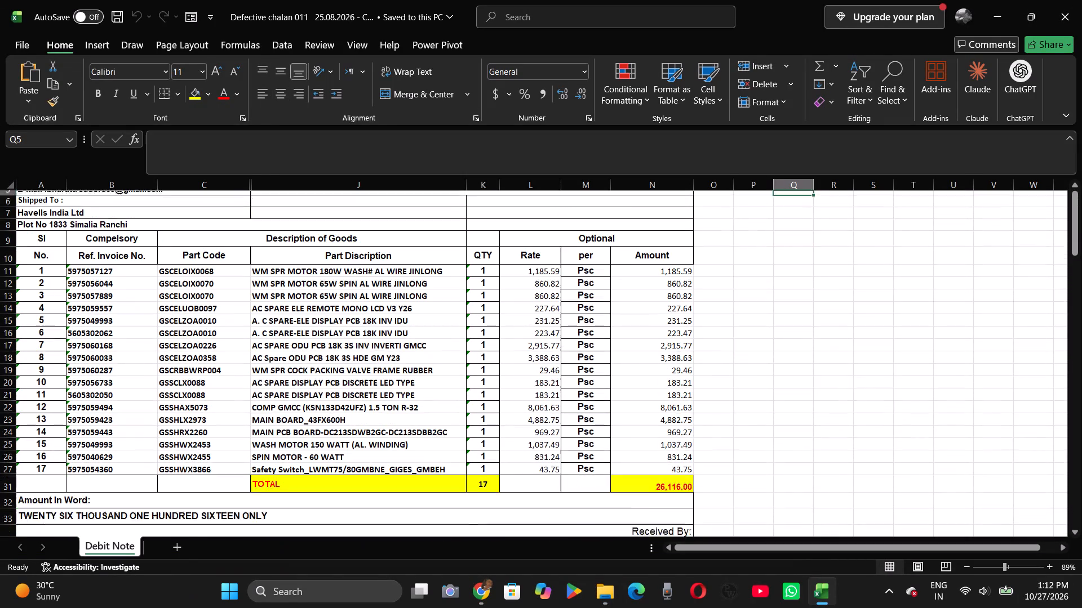
{"action": "scroll", "coordinate": [691, 331], "scroll_direction": "down", "scroll_amount": 1}
{"action": "scroll", "coordinate": [691, 331], "scroll_direction": "up", "scroll_amount": 1}
{"action": "left_click", "coordinate": [1067, 6]}
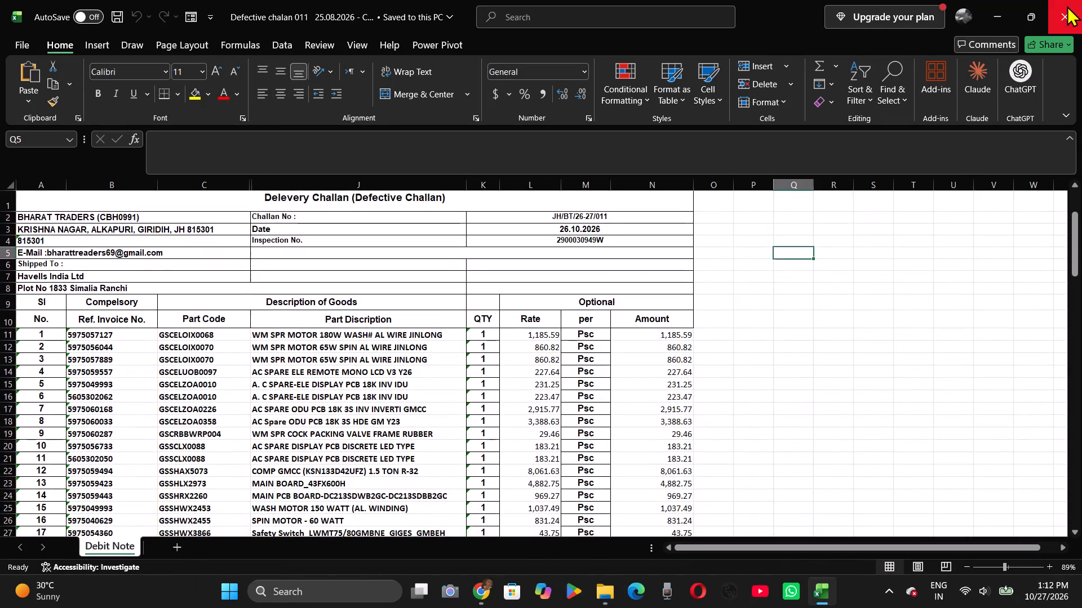
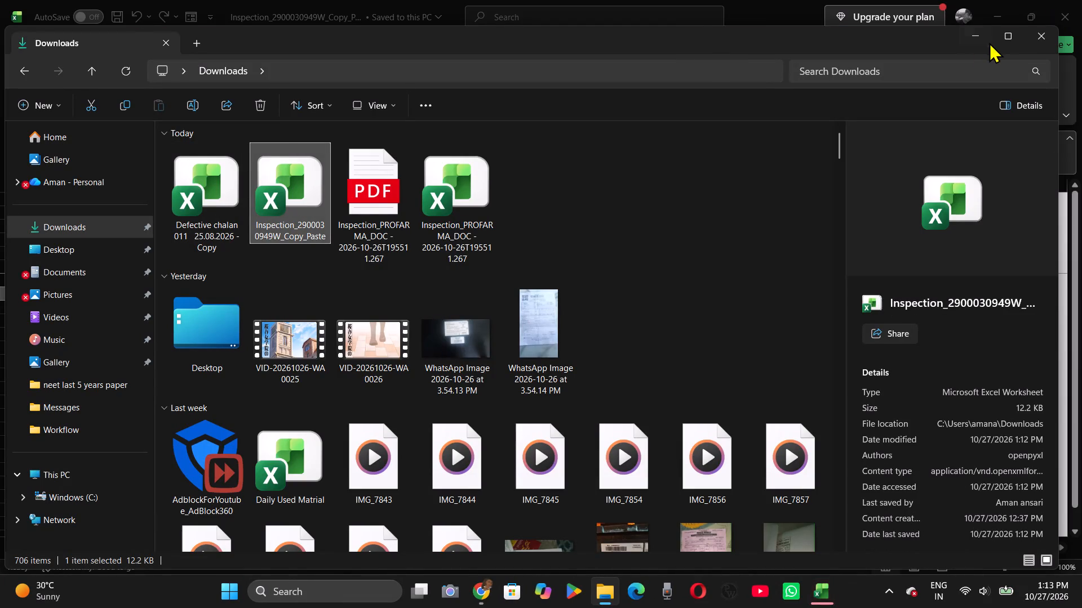
{"action": "left_click", "coordinate": [977, 34]}
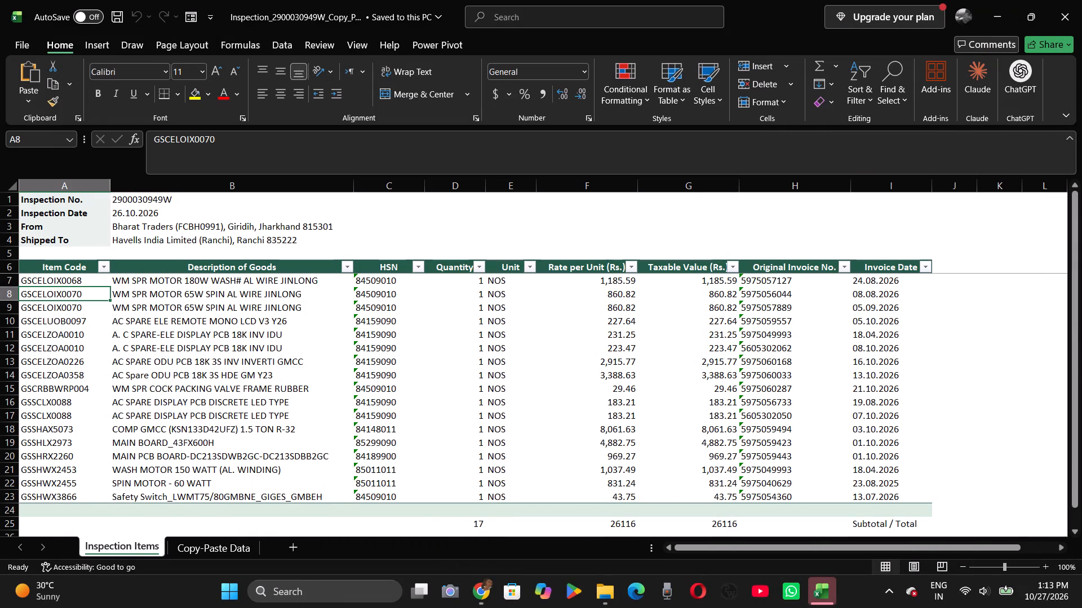
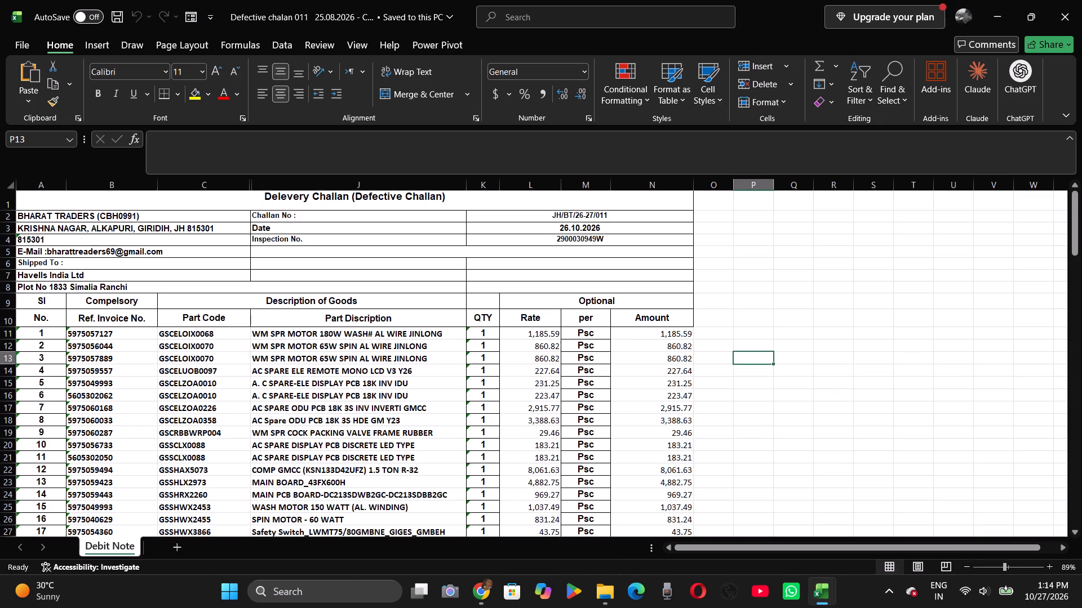
Review the Debit Note sheet from the challan header through the item rows, total and amount in words.
{"action": "scroll", "coordinate": [576, 424], "scroll_direction": "down", "scroll_amount": 2}
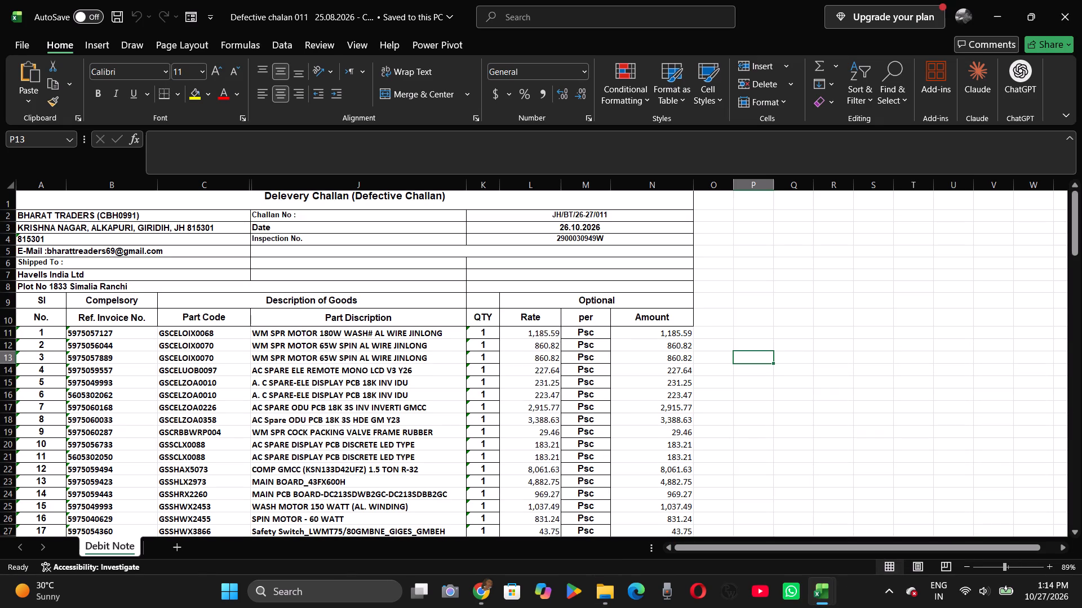
{"action": "scroll", "coordinate": [576, 424], "scroll_direction": "down", "scroll_amount": 3}
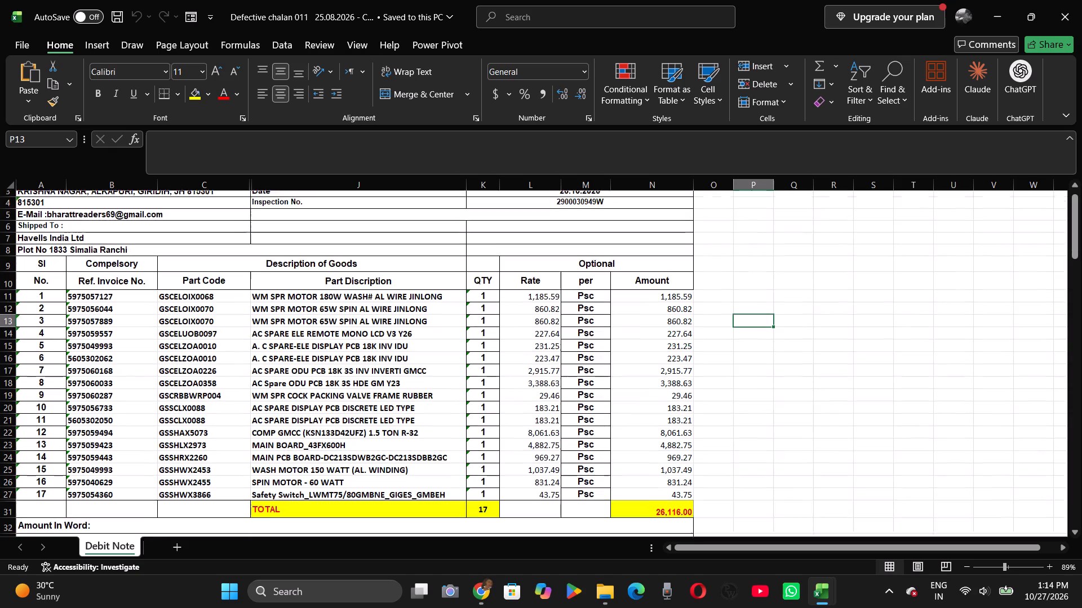
{"action": "scroll", "coordinate": [576, 424], "scroll_direction": "down", "scroll_amount": 4}
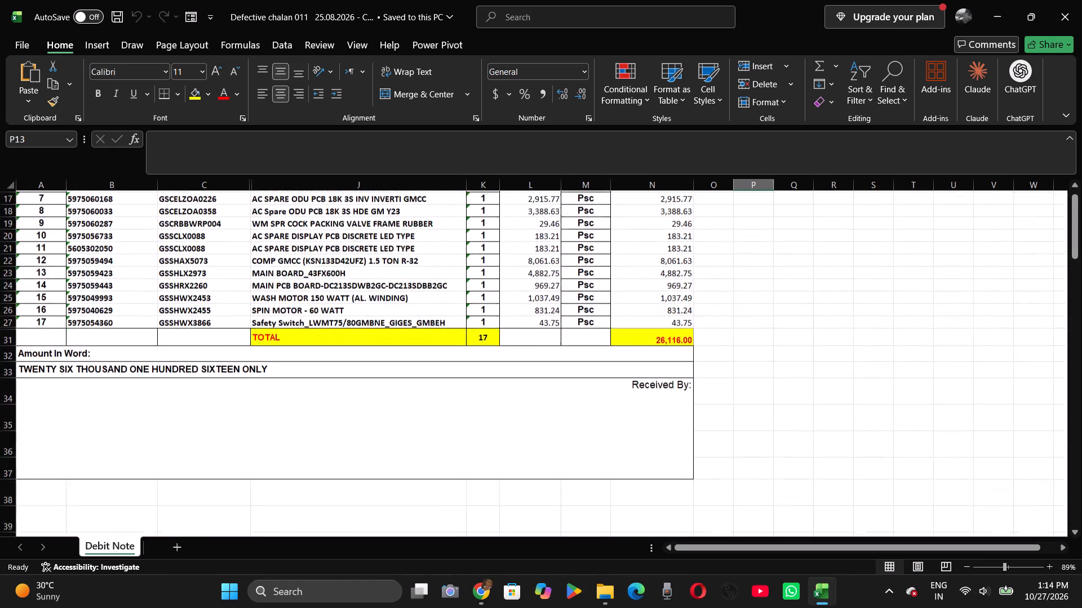
{"action": "scroll", "coordinate": [576, 424], "scroll_direction": "down", "scroll_amount": 1}
{"action": "scroll", "coordinate": [576, 424], "scroll_direction": "up", "scroll_amount": 1}
{"action": "scroll", "coordinate": [576, 424], "scroll_direction": "down", "scroll_amount": 1}
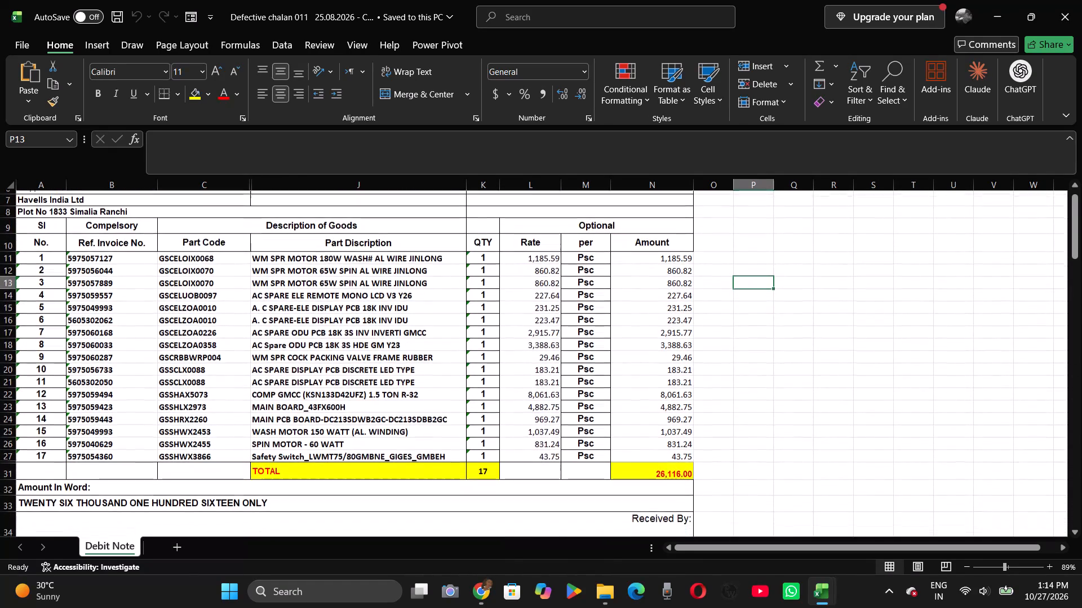
{"action": "scroll", "coordinate": [576, 424], "scroll_direction": "up", "scroll_amount": 1}
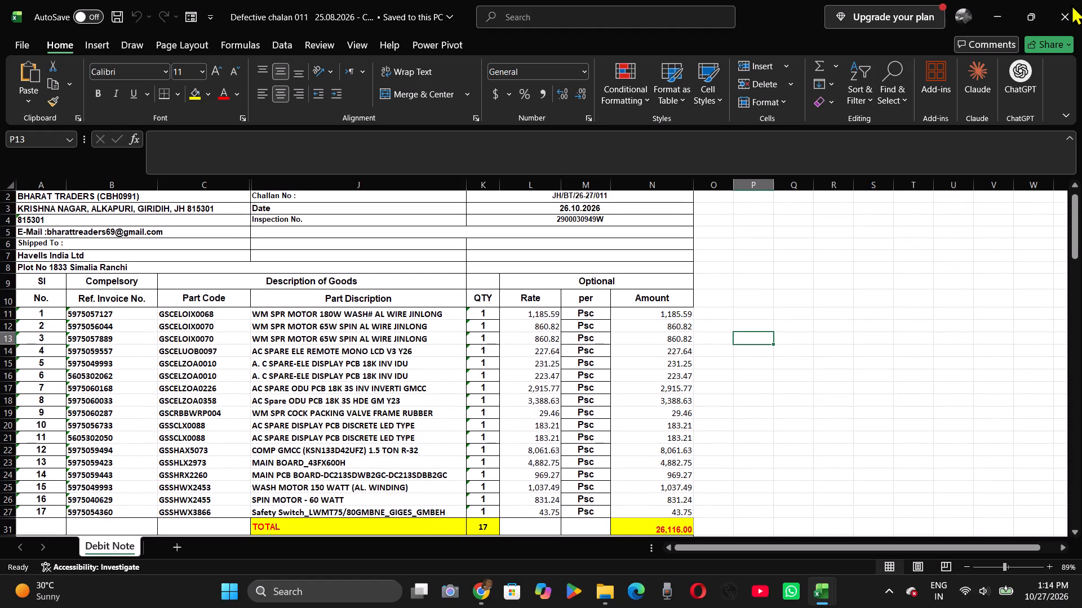
{"action": "left_click", "coordinate": [1071, 5]}
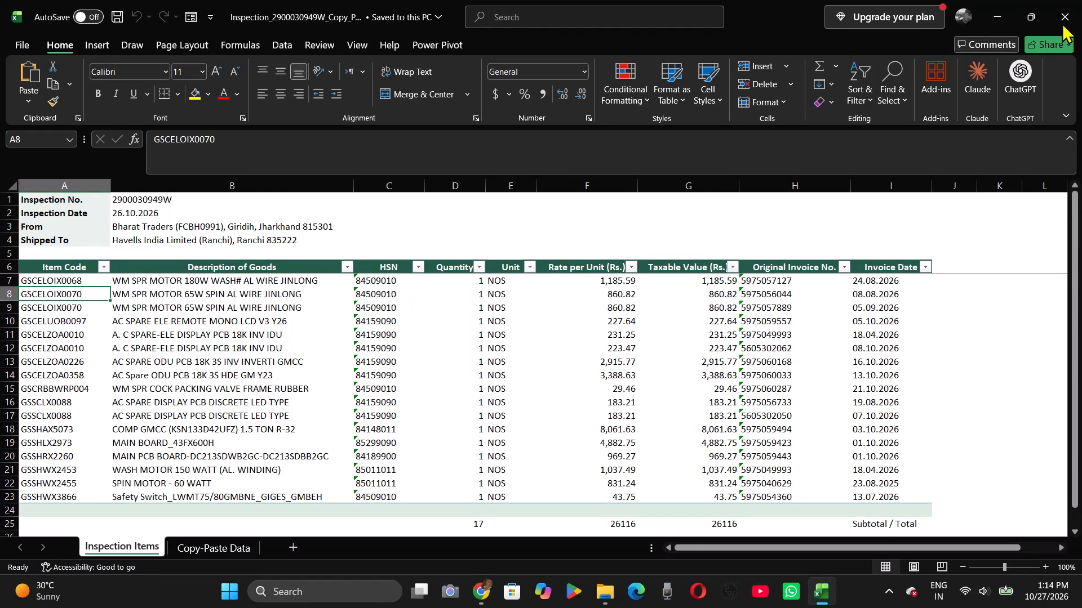
{"action": "left_click", "coordinate": [1062, 23]}
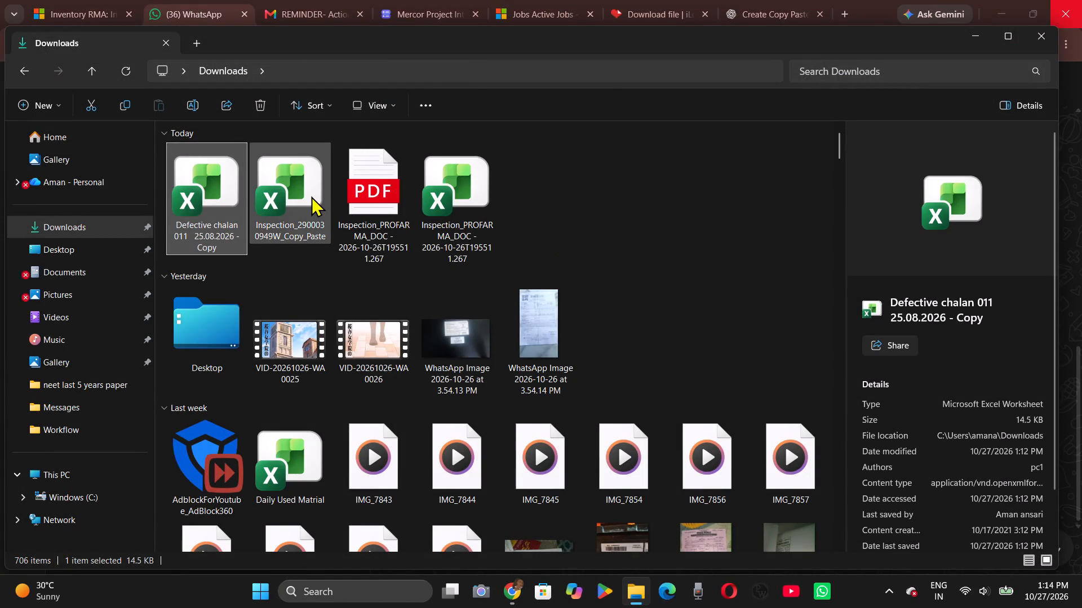
In File Explorer's Downloads folder, open the Inspection_PROFARMA_DOC Excel workbook to check it, close it, and delete that file.
{"action": "left_click", "coordinate": [447, 200]}
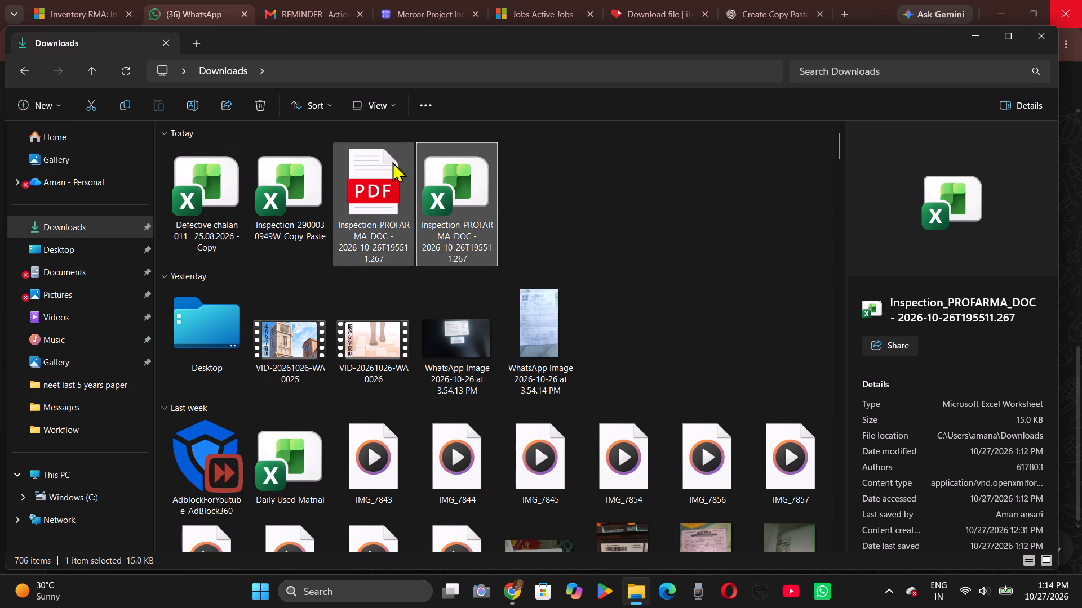
{"action": "double_click", "coordinate": [480, 187]}
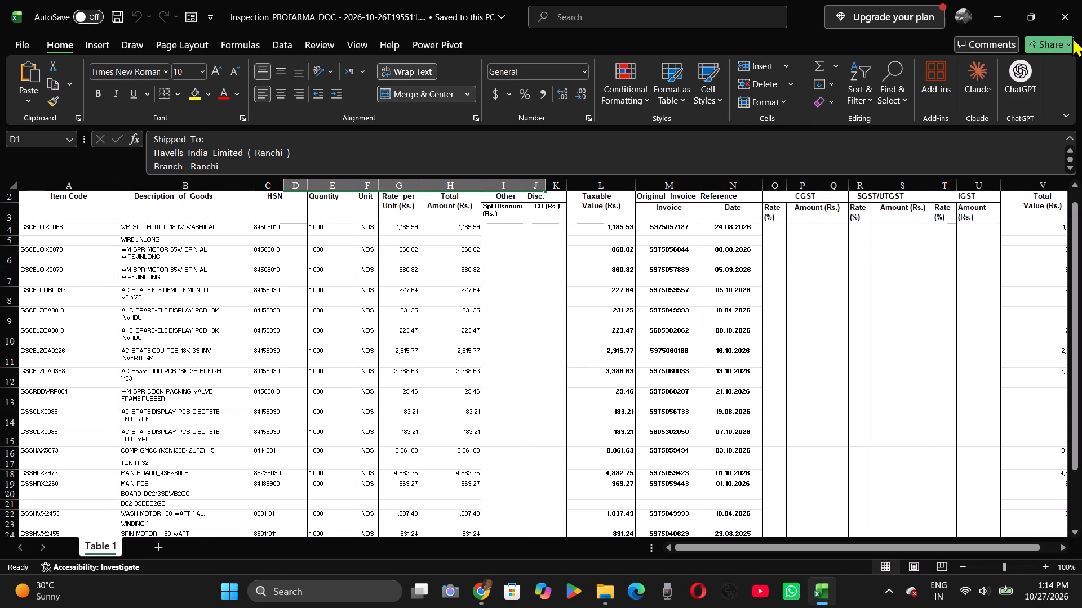
{"action": "left_click", "coordinate": [1071, 30]}
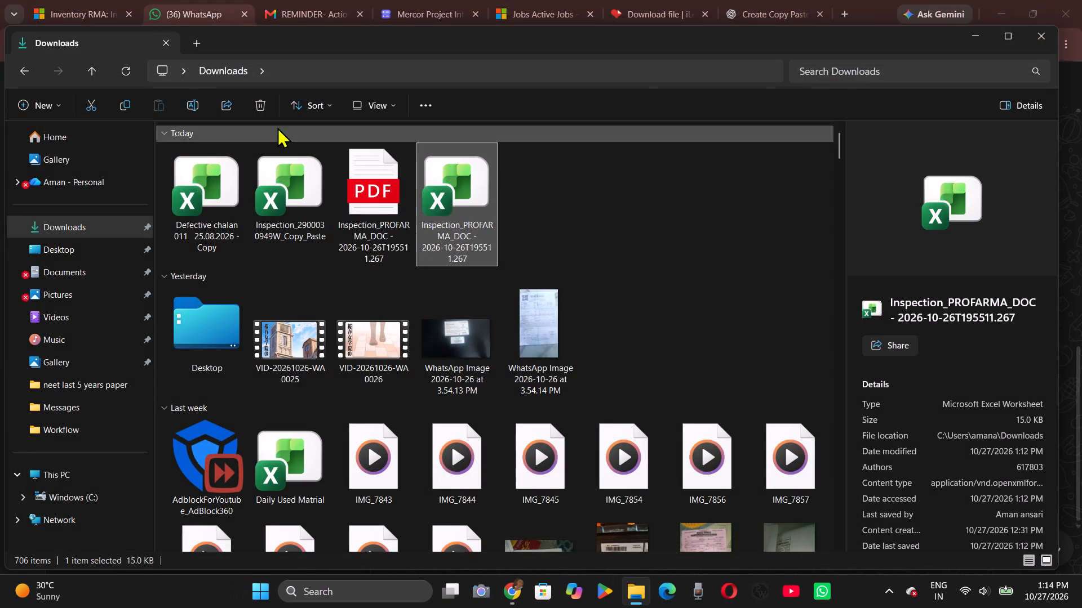
{"action": "left_click", "coordinate": [261, 106]}
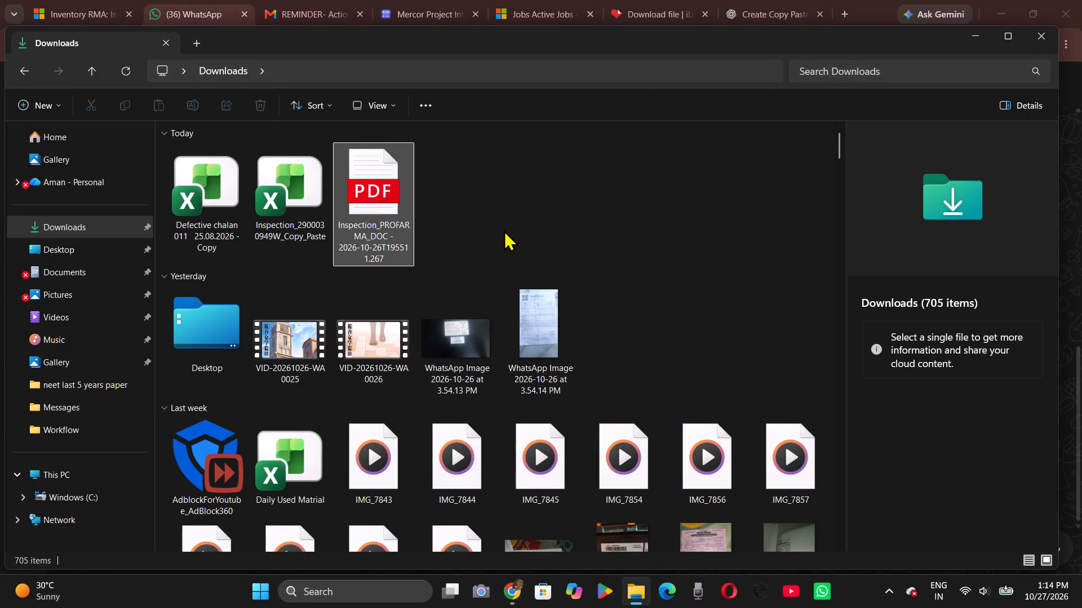